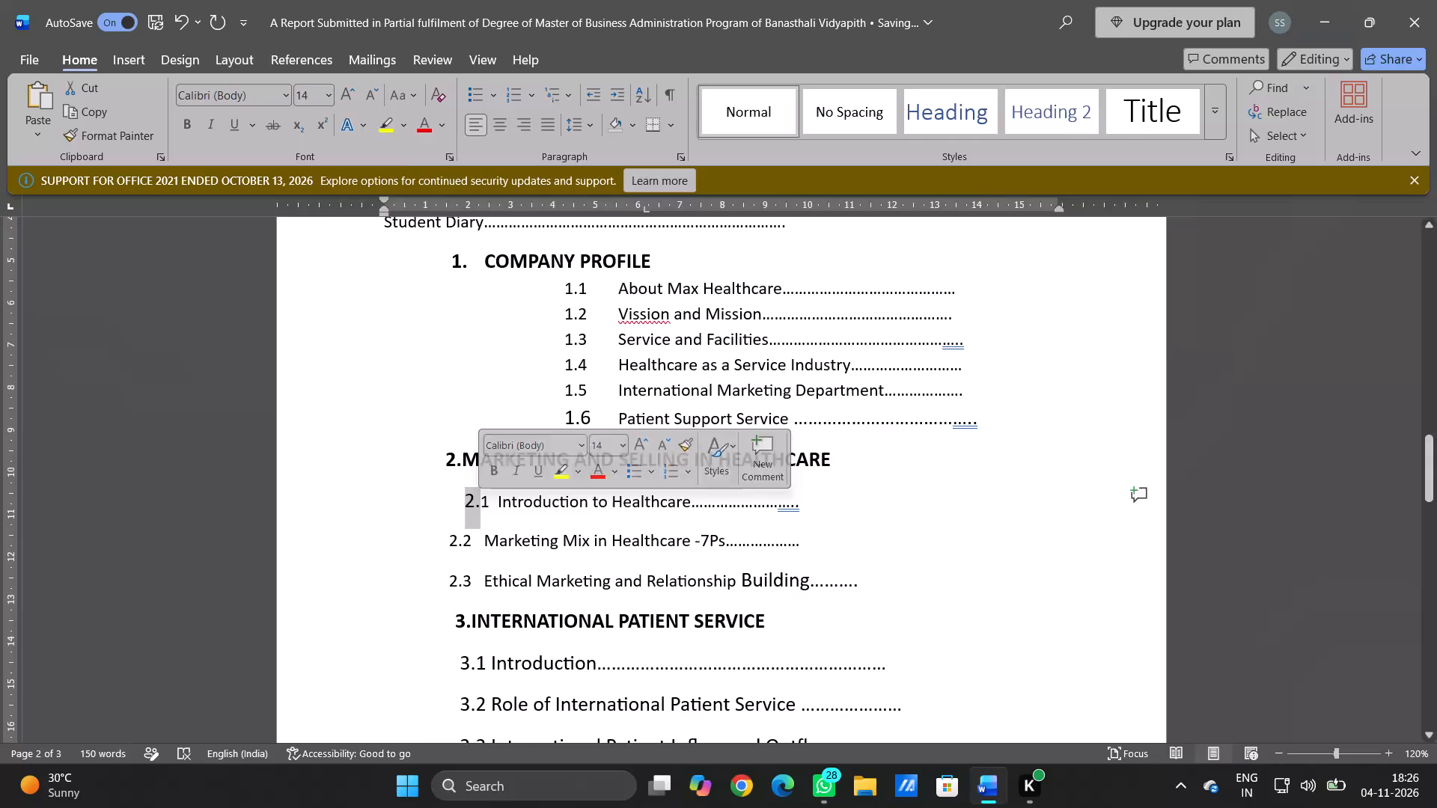
Set the font size of the selected "2." in the 2.1 Introduction to Healthcare entry to 12.
click(330, 96)
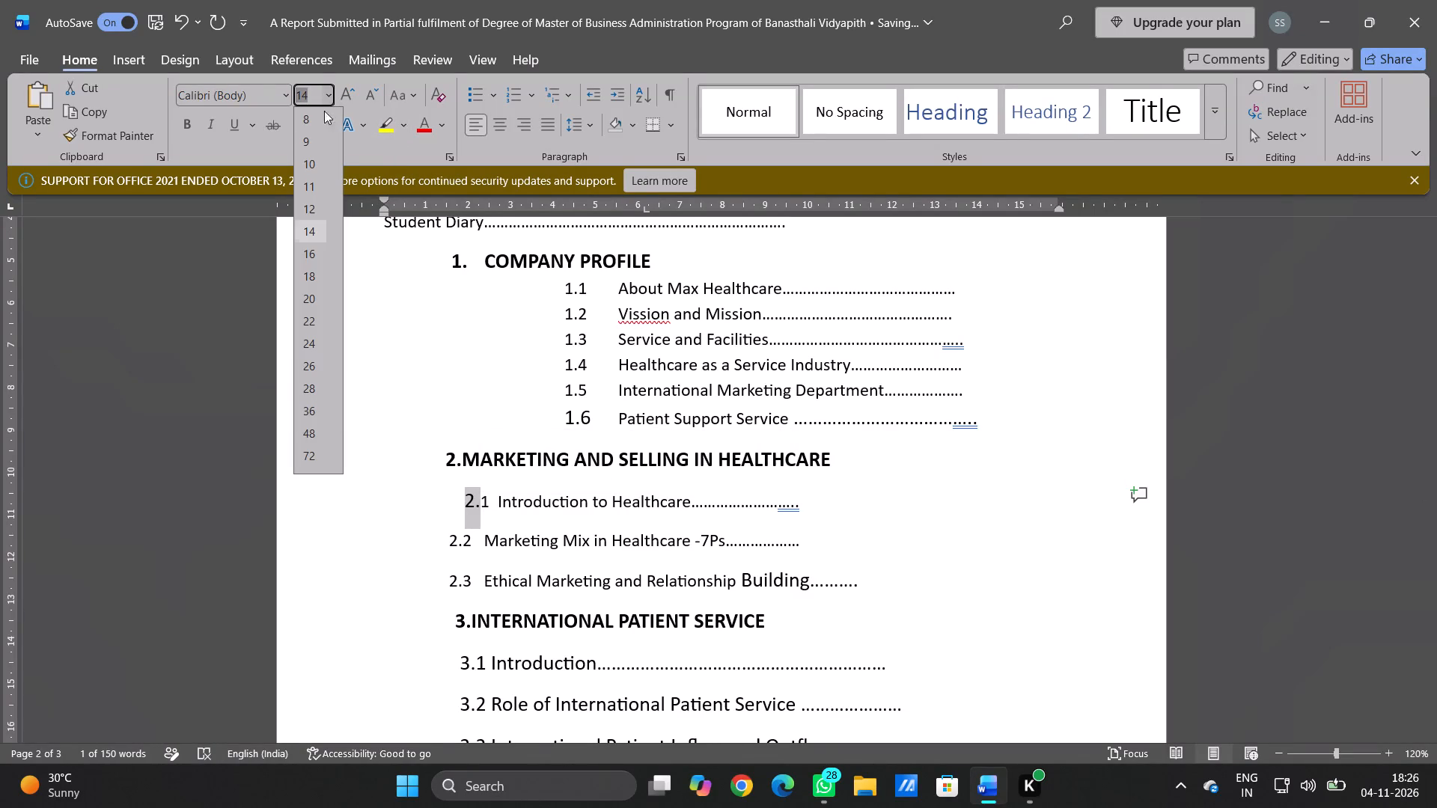
click(314, 206)
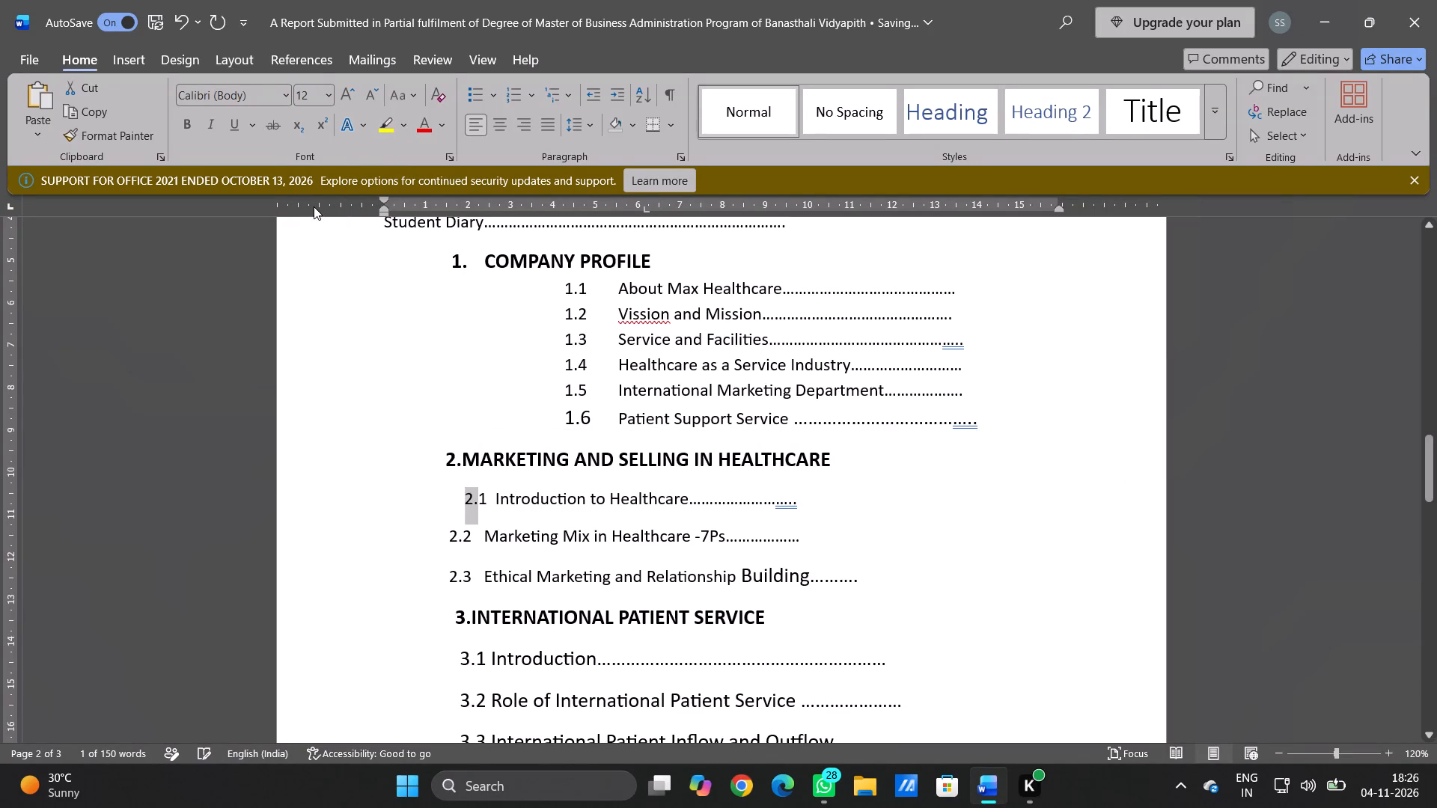
Indent the 2.2 Marketing Mix entry by three leading spaces and the 2.3 Ethical Marketing entry by two.
click(443, 539)
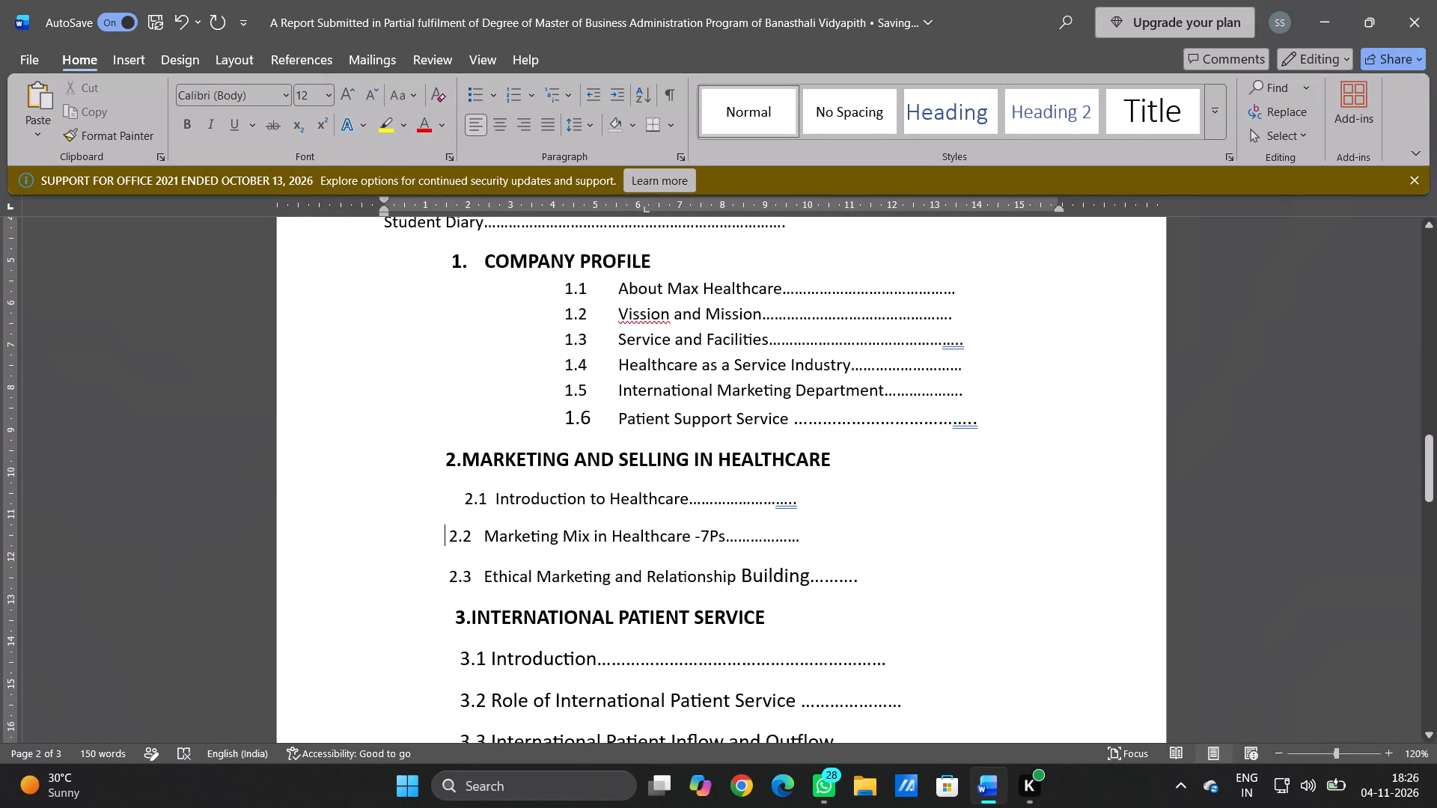
key(space)
key(space)
key(space)
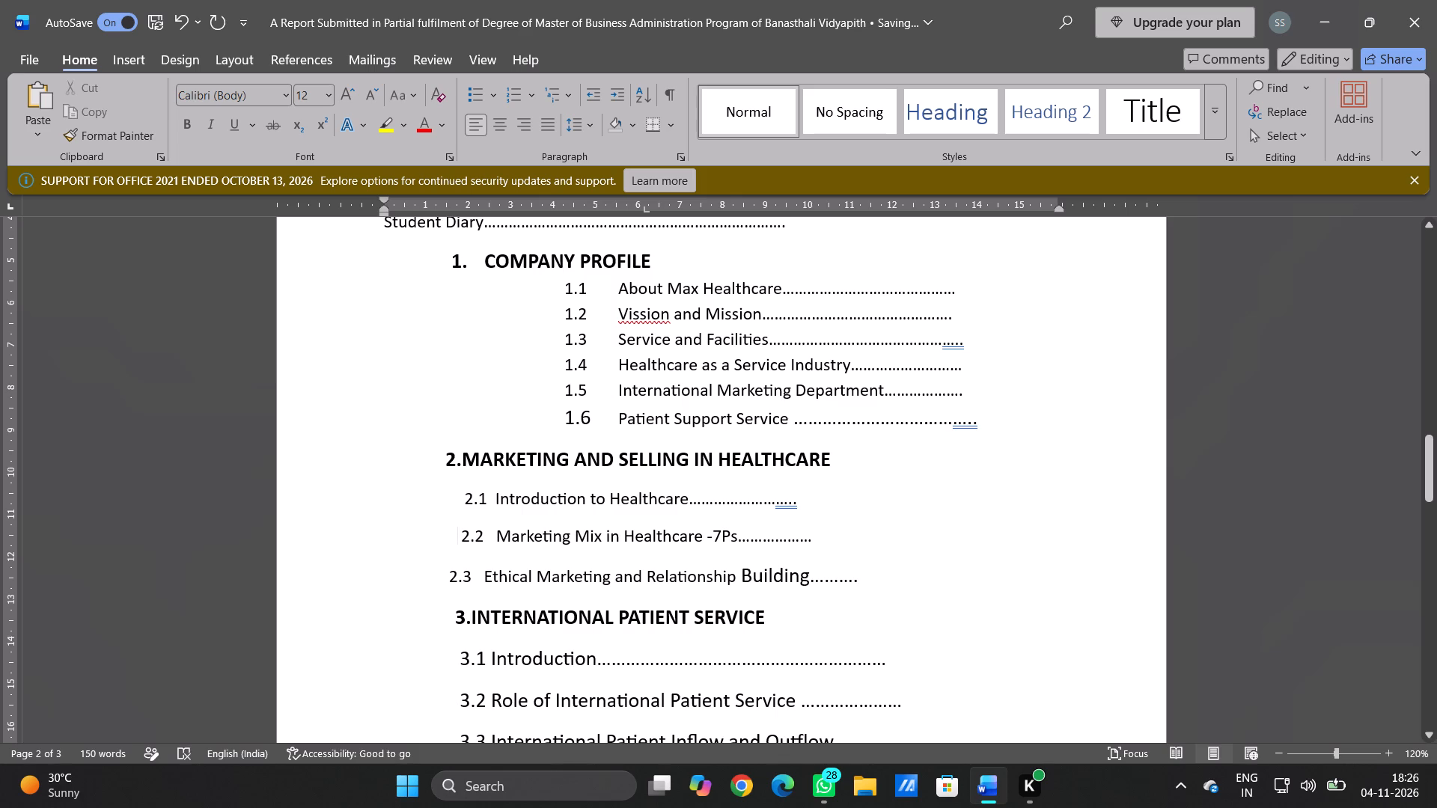
click(434, 579)
key(space)
key(space)
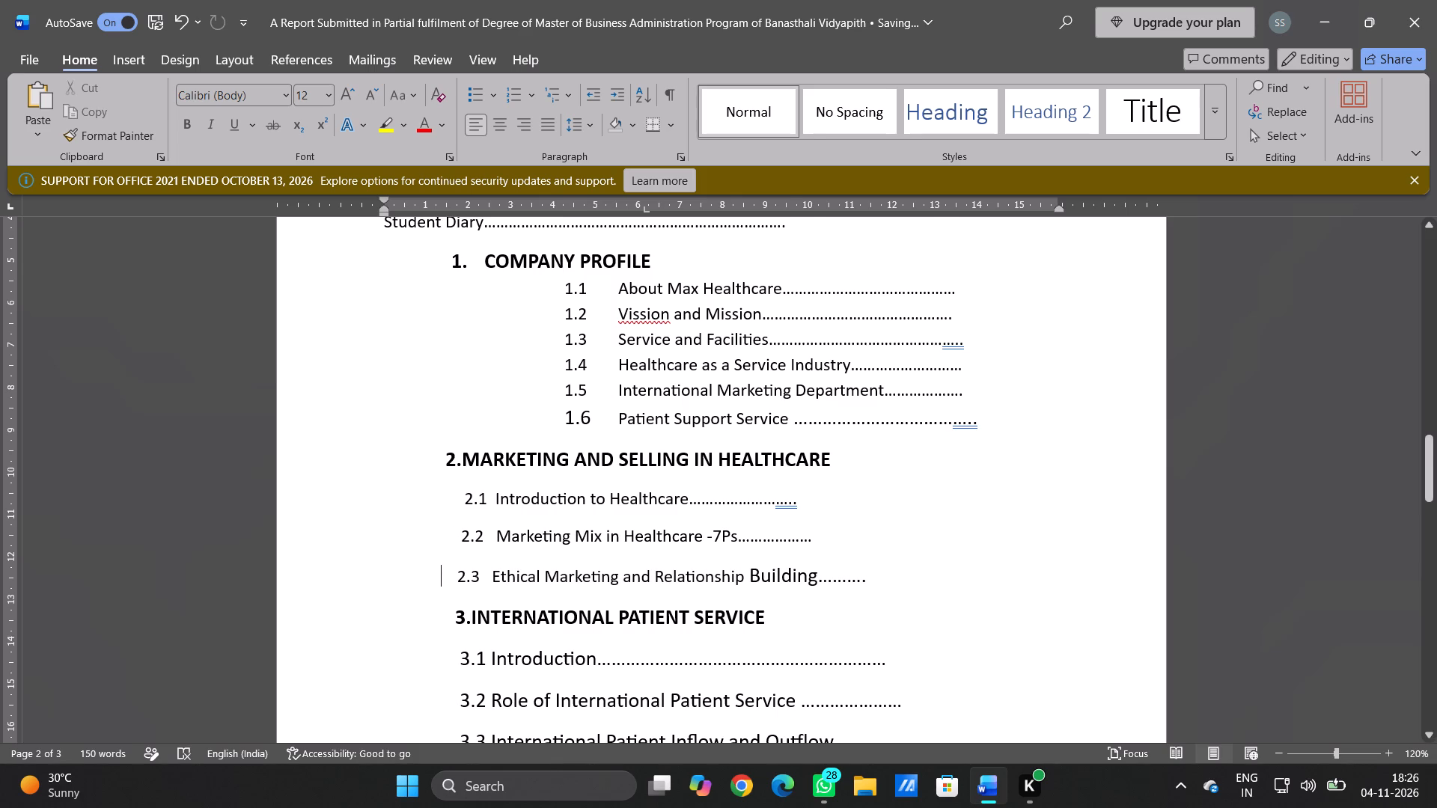
Set the font size of entries 3.1 to 3.4 under International Patient Service to 12, including the leading "3" of 3.1.
scroll(909, 670, down, 1)
click(909, 593)
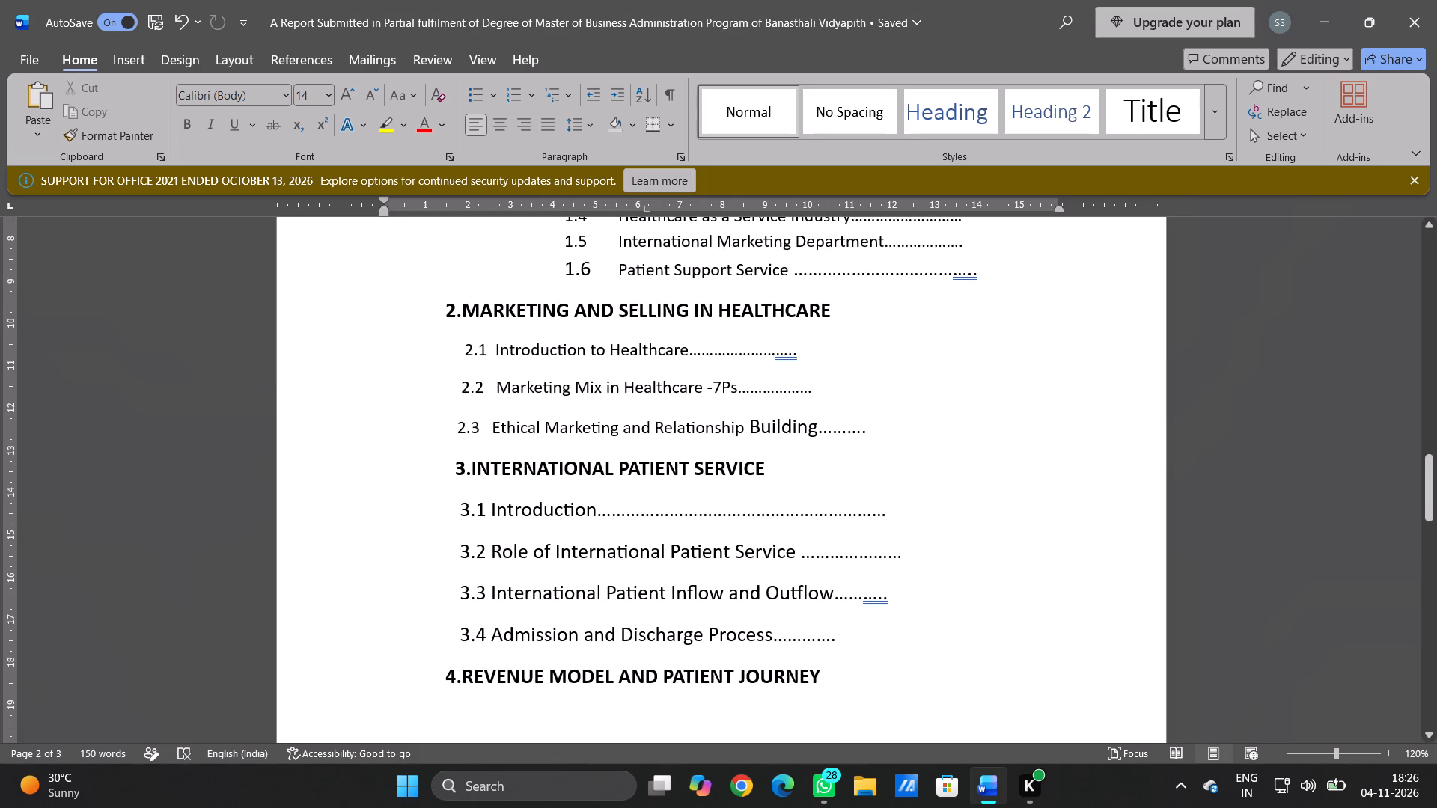
drag(487, 507, 753, 637)
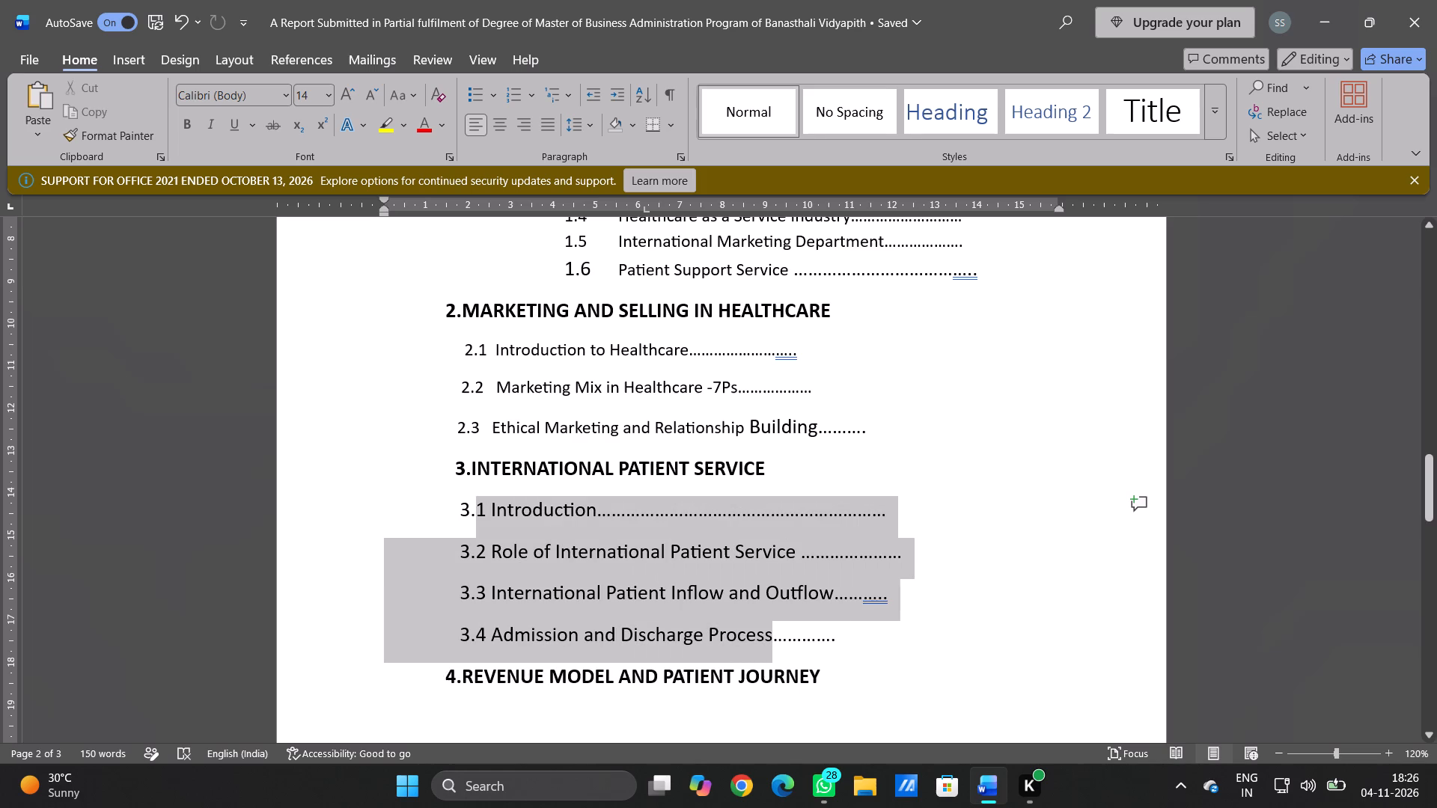
drag(753, 637, 809, 631)
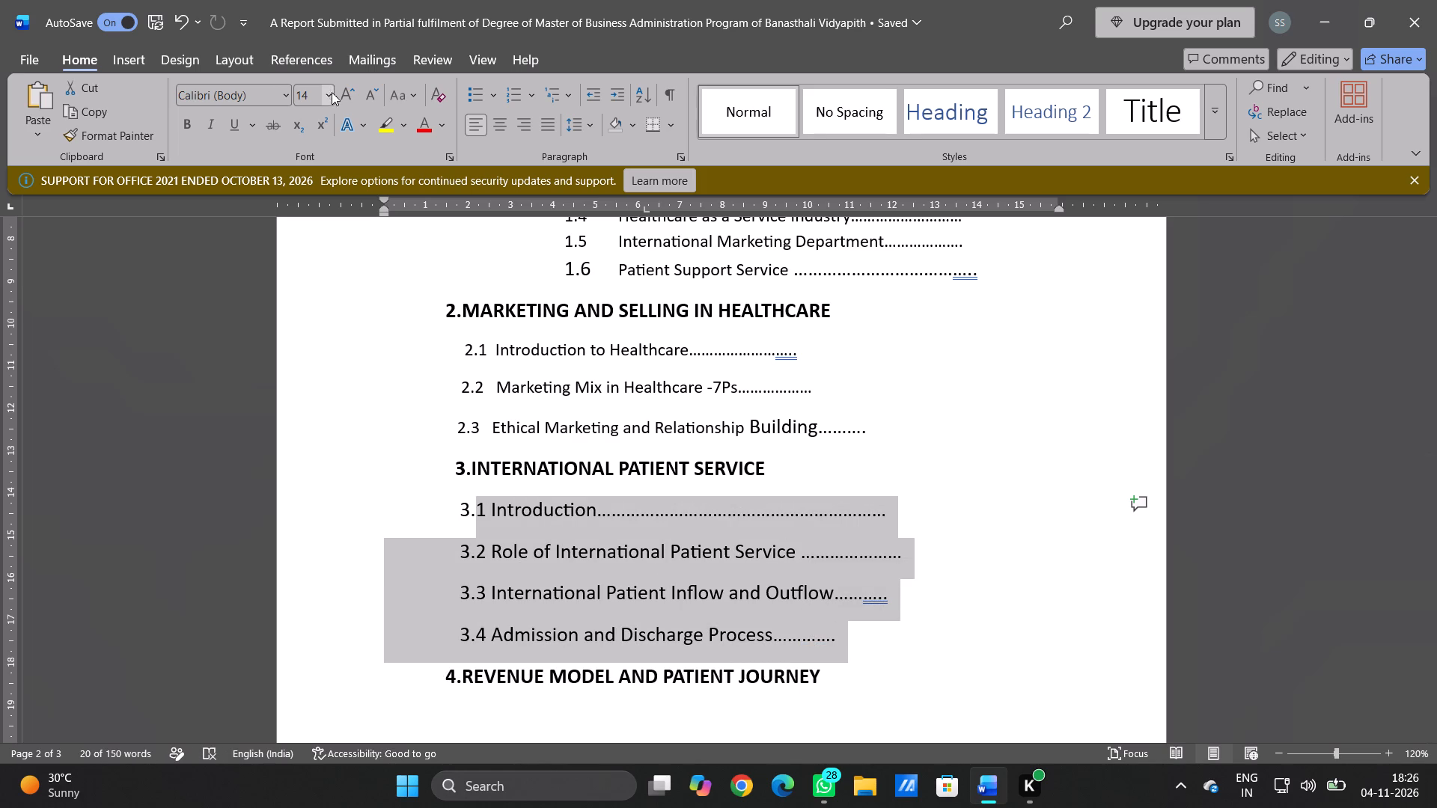
click(334, 98)
click(331, 94)
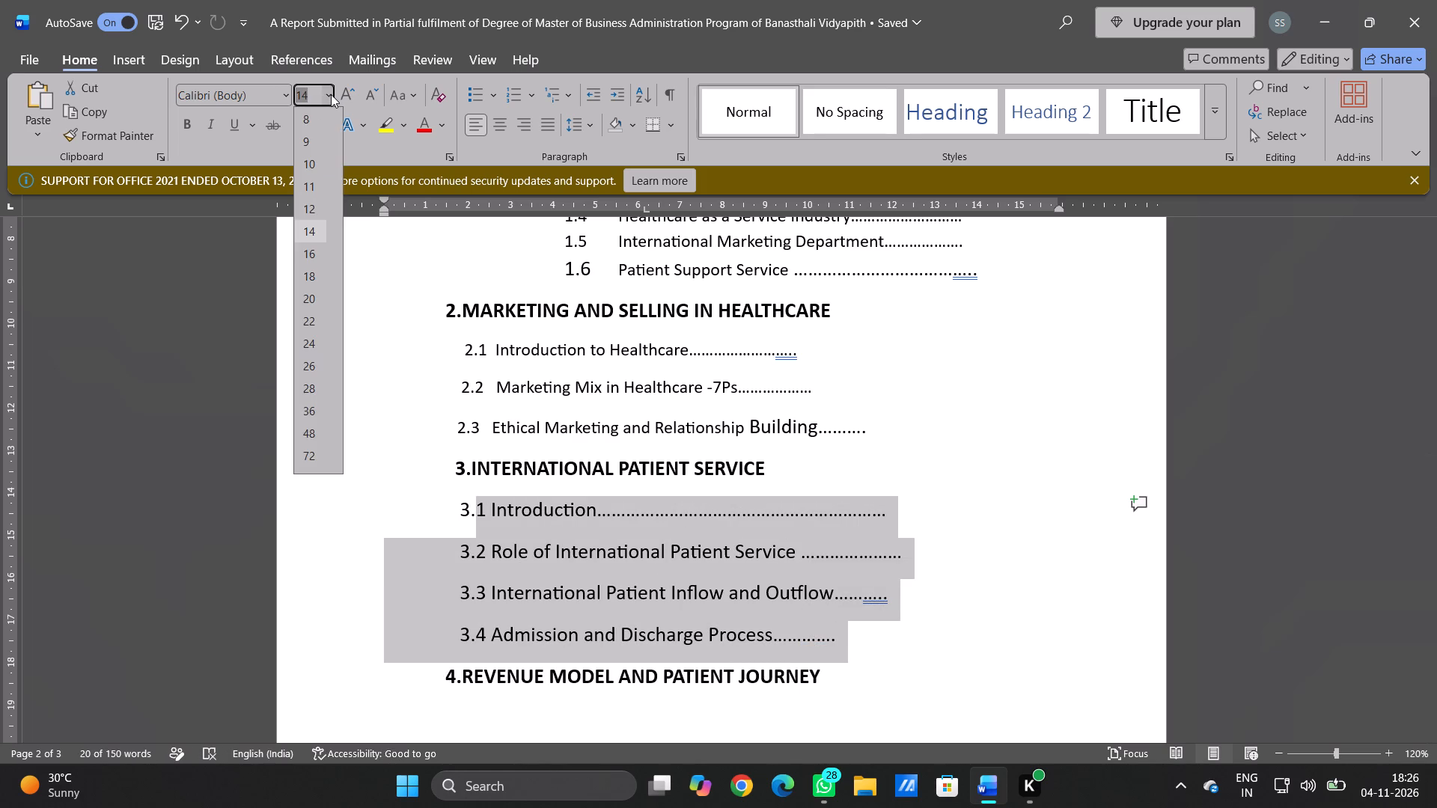
click(312, 203)
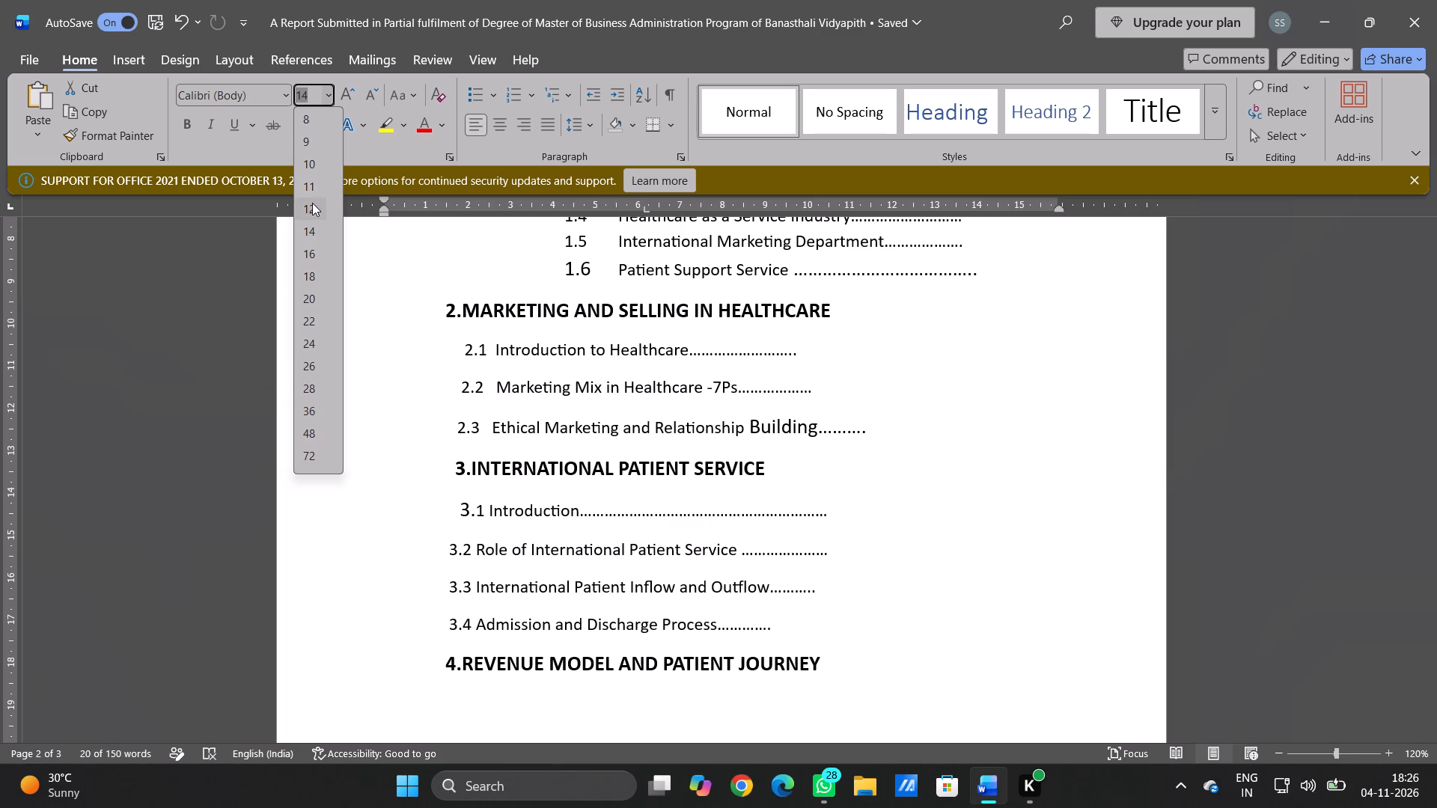
click(832, 658)
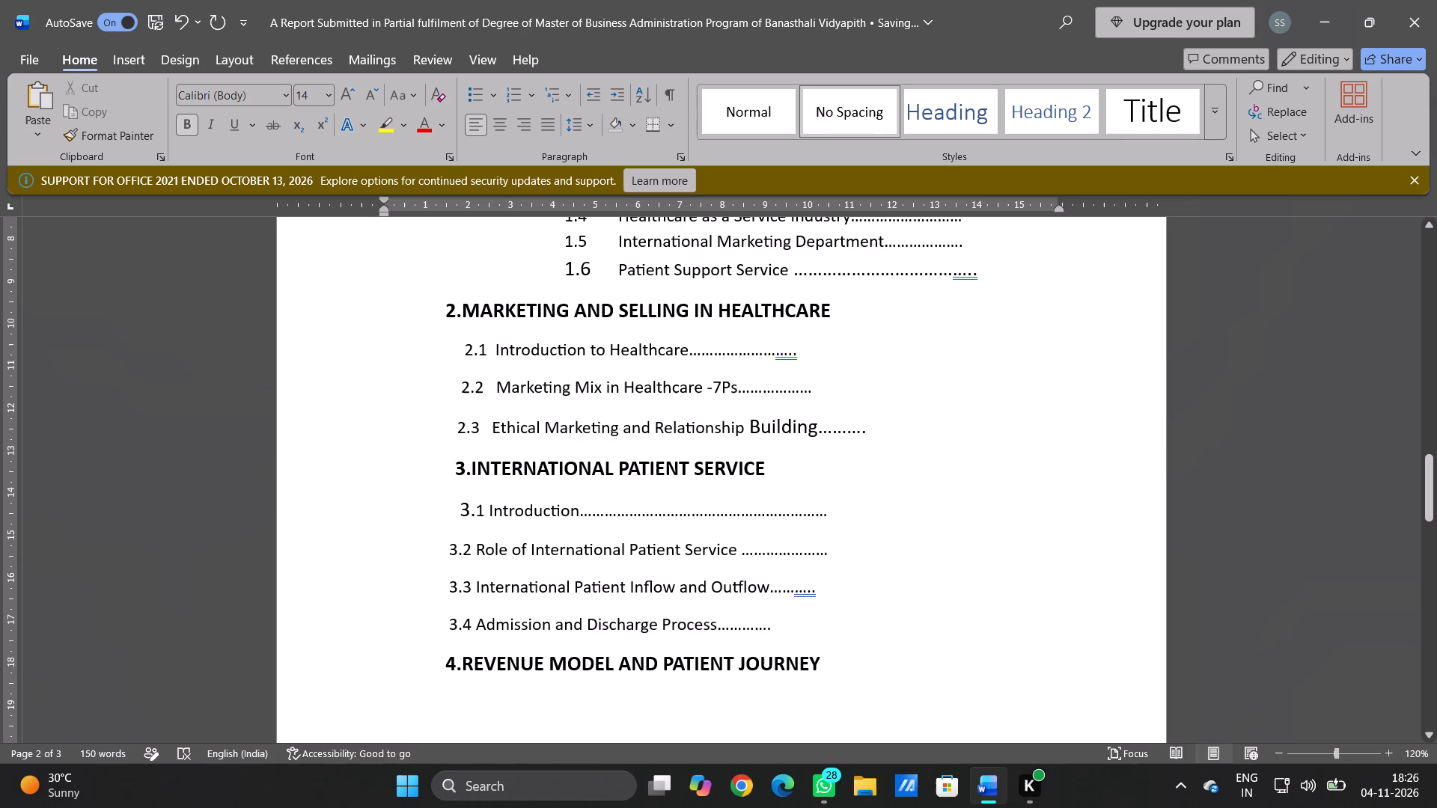
drag(457, 510, 472, 512)
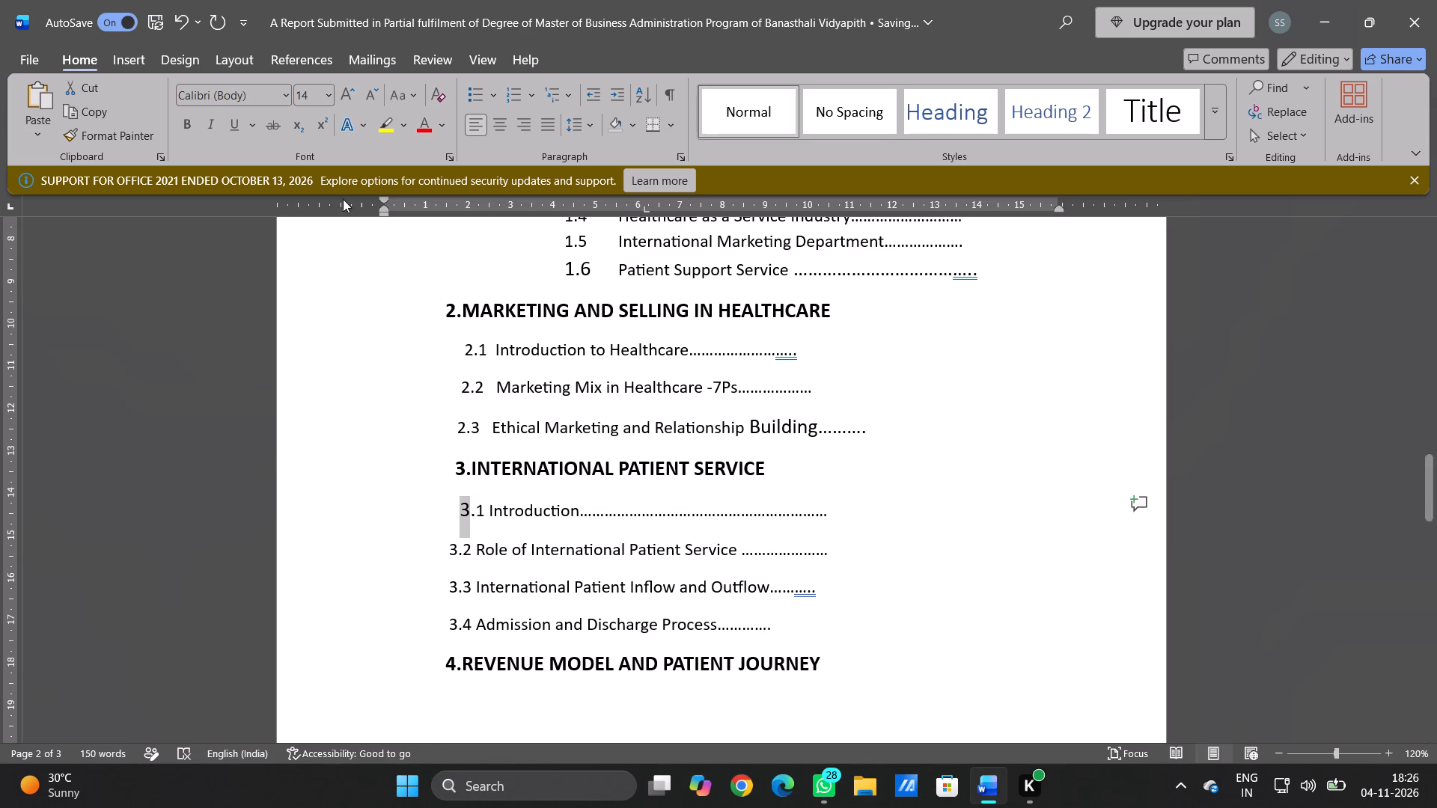
click(323, 97)
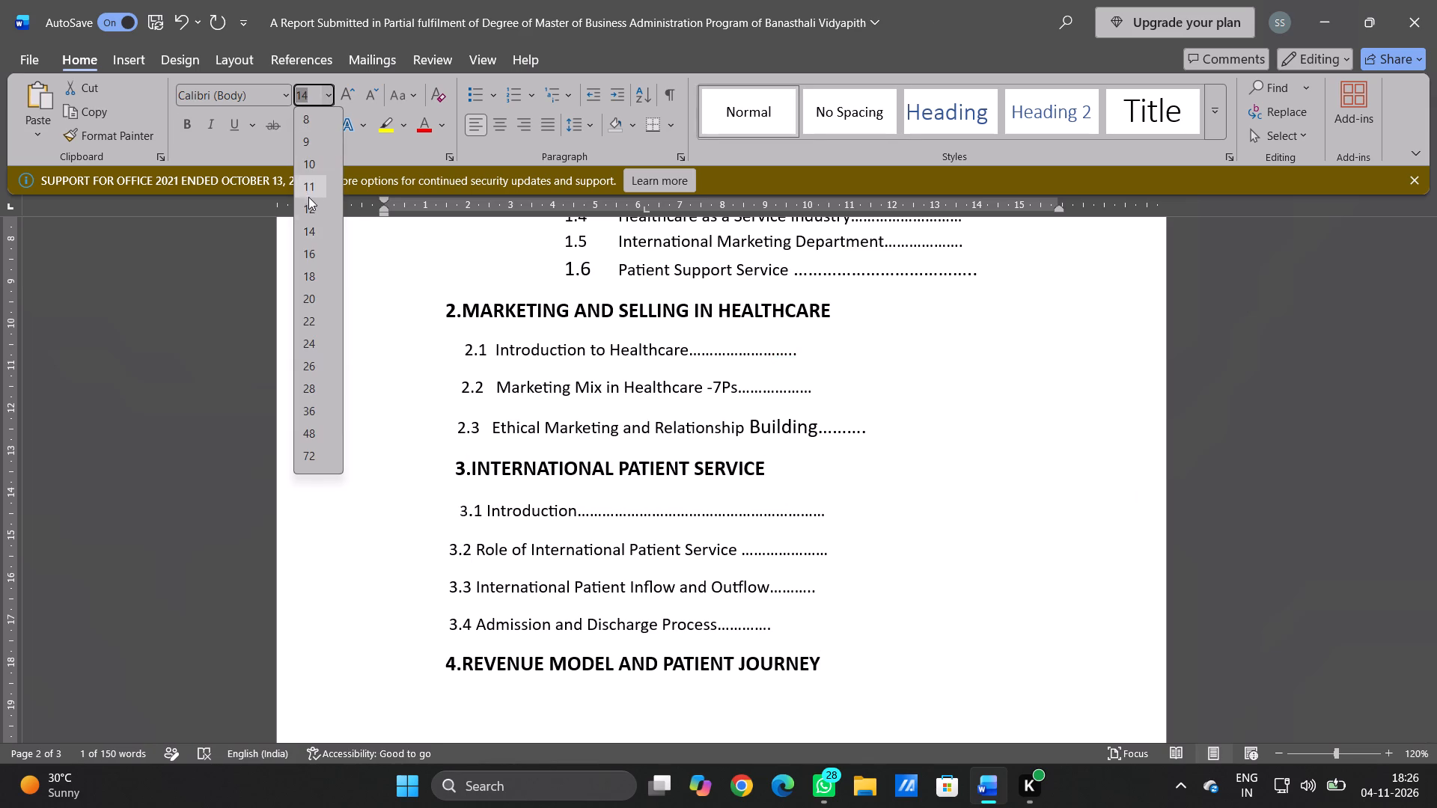
click(312, 206)
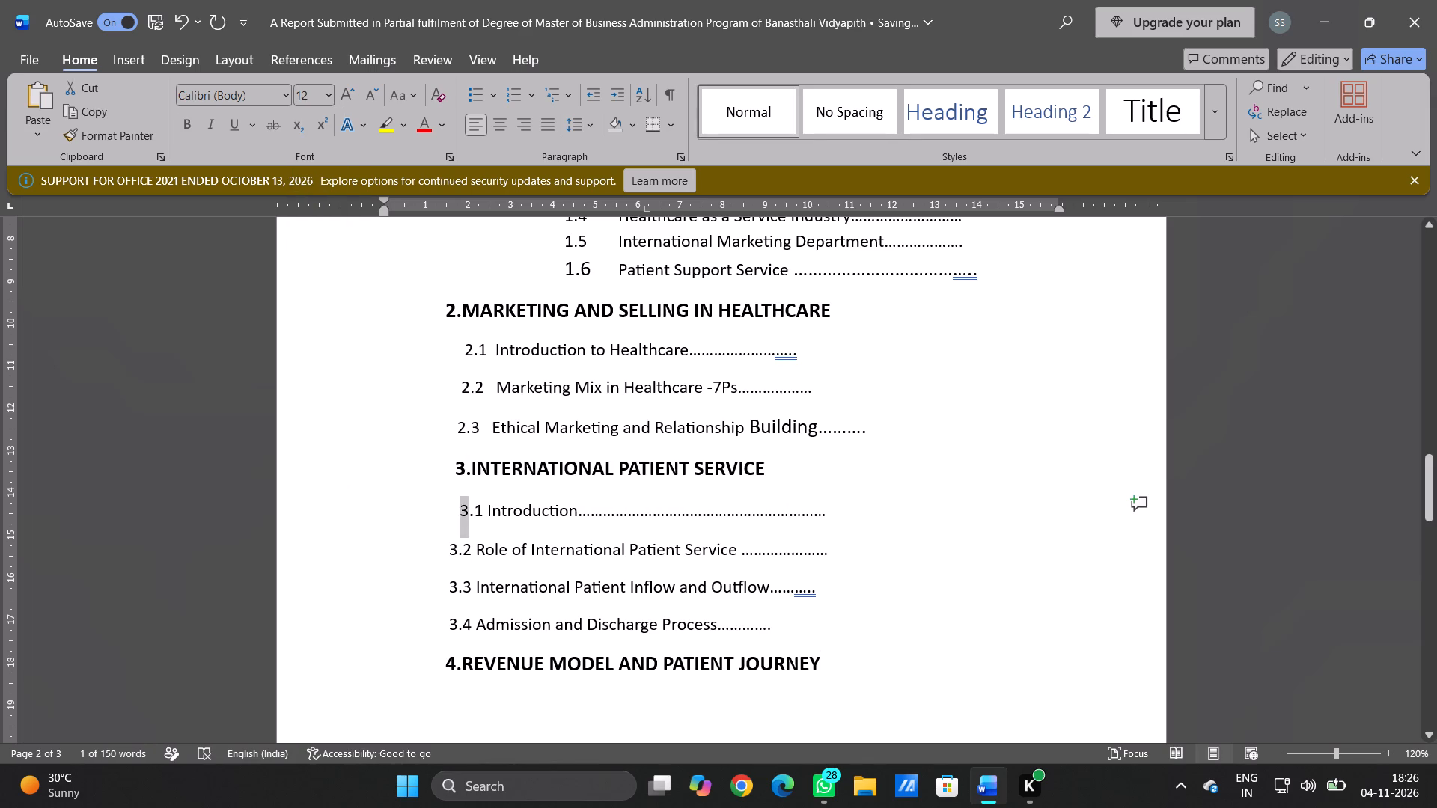
click(421, 486)
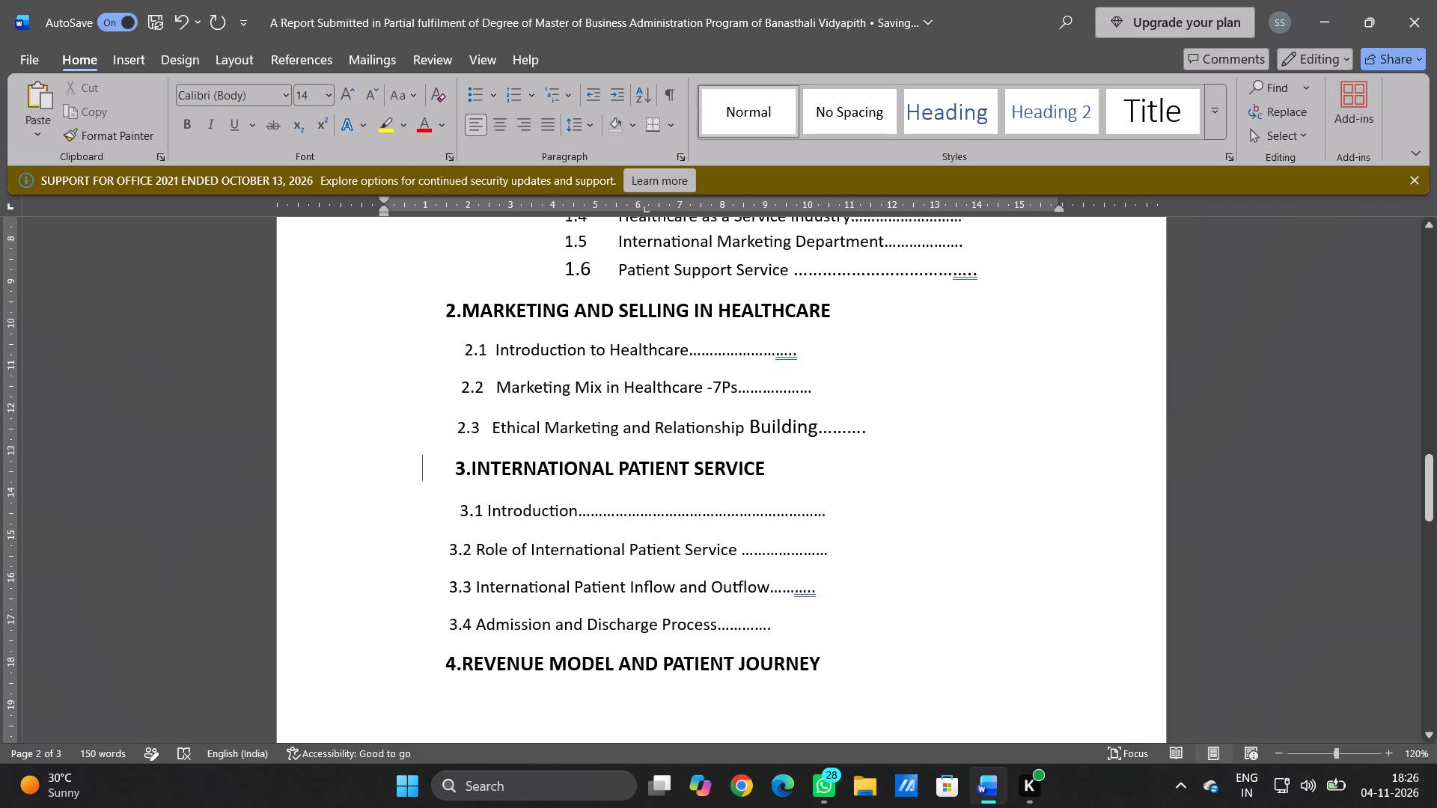
Indent entry 3.2 by two leading spaces, and entries 3.3 and 3.4 by one leading space each.
click(439, 550)
key(space)
key(space)
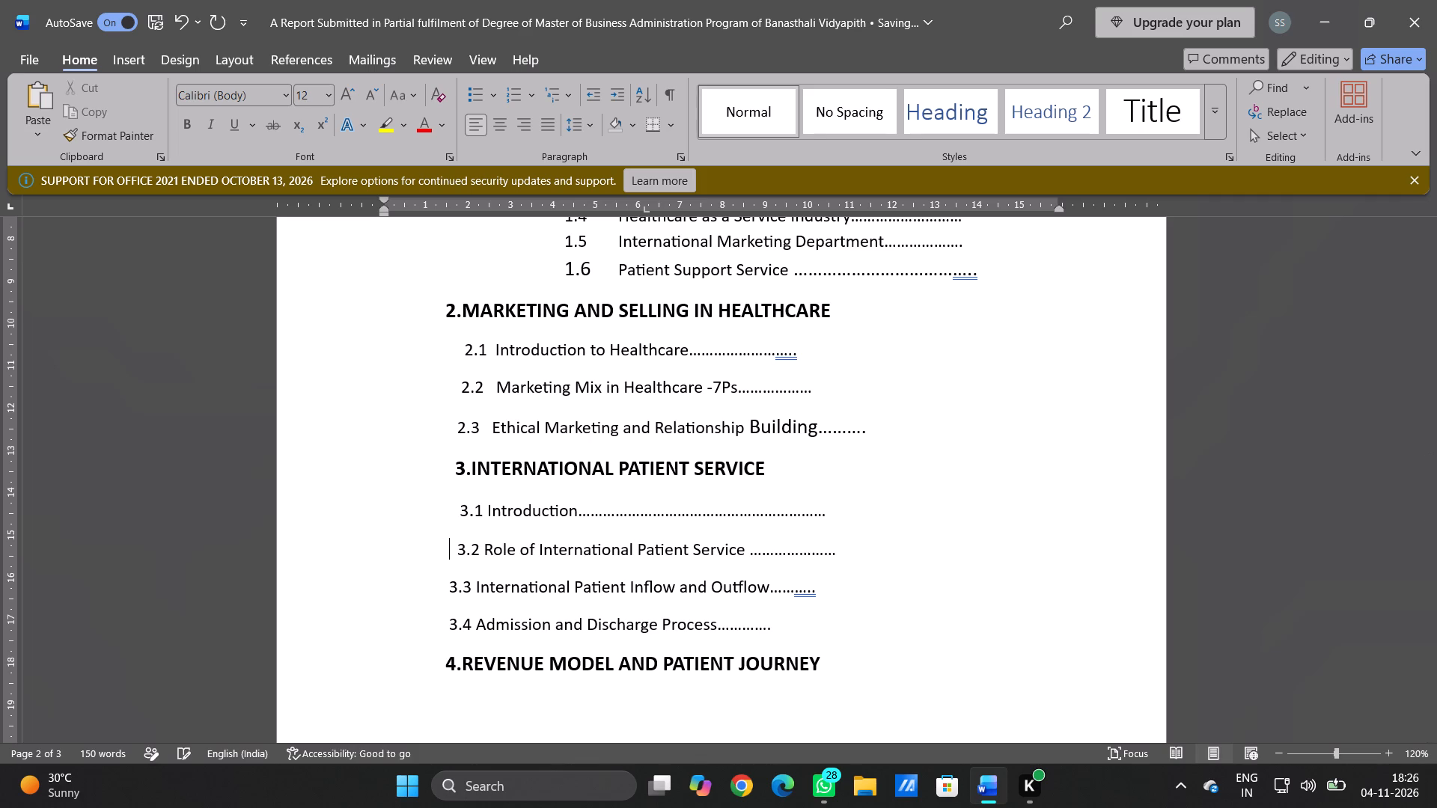
click(443, 584)
key(space)
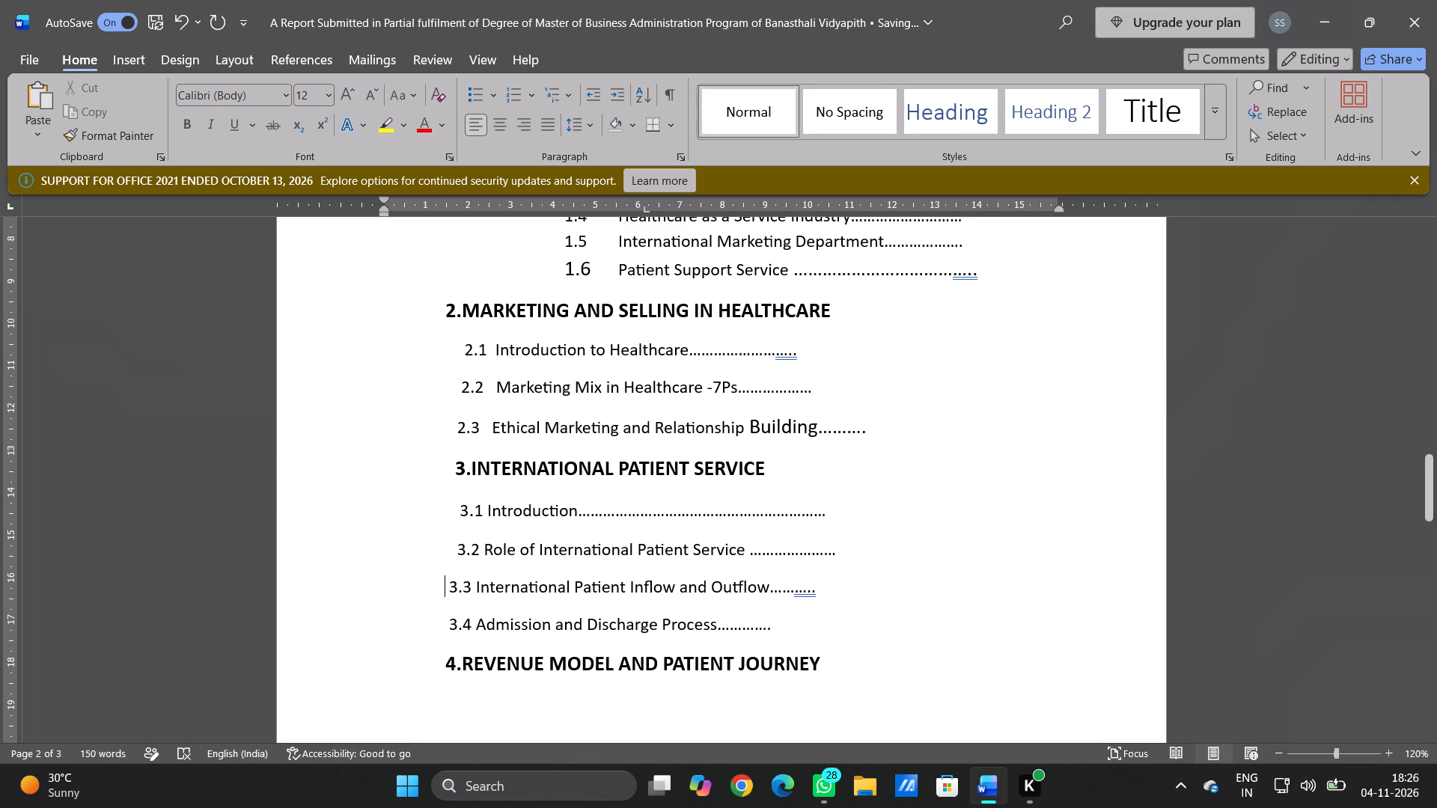
click(443, 627)
key(space)
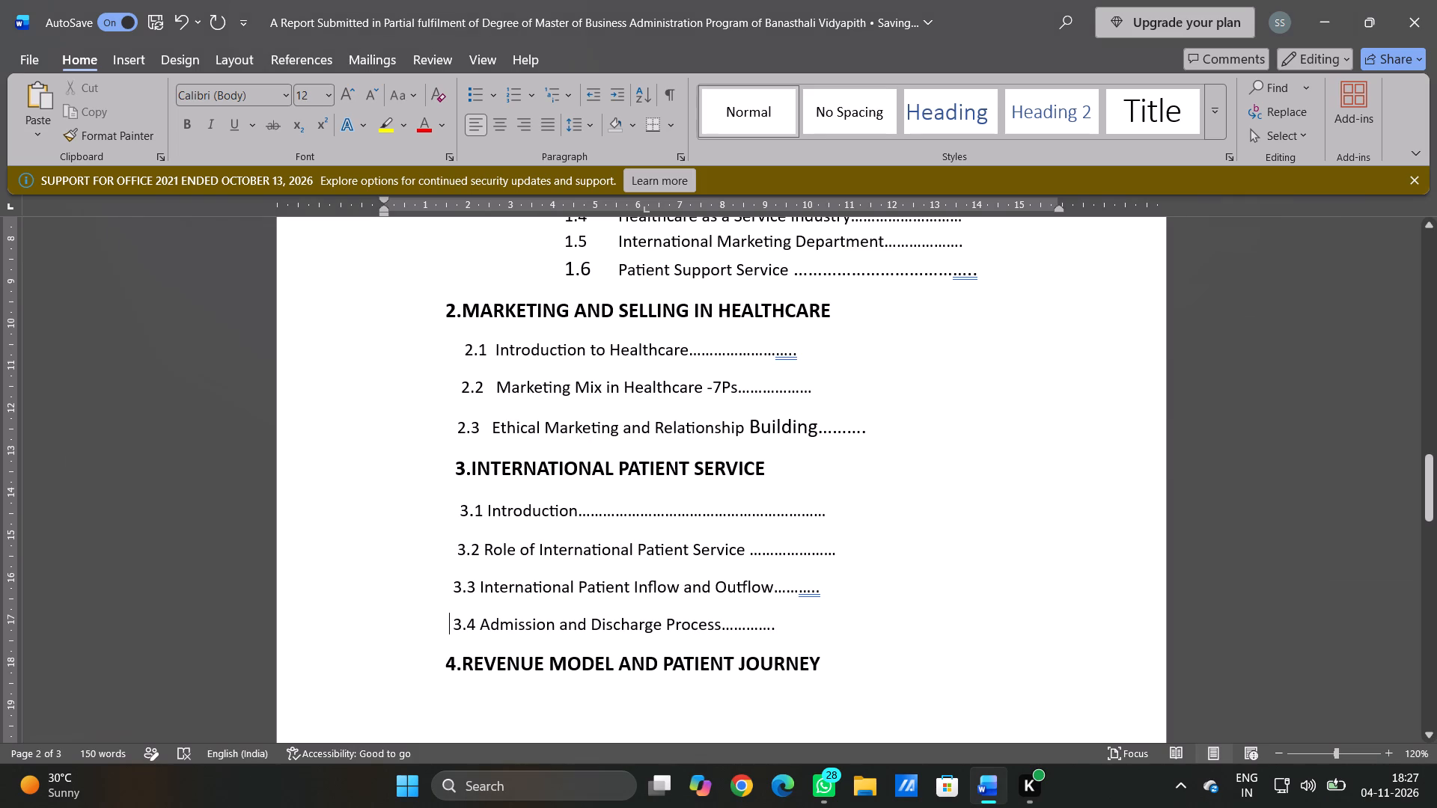
Add a new line below the heading 4. REVENUE MODEL AND PATIENT JOURNEY, indented with eleven spaces.
scroll(803, 668, down, 1)
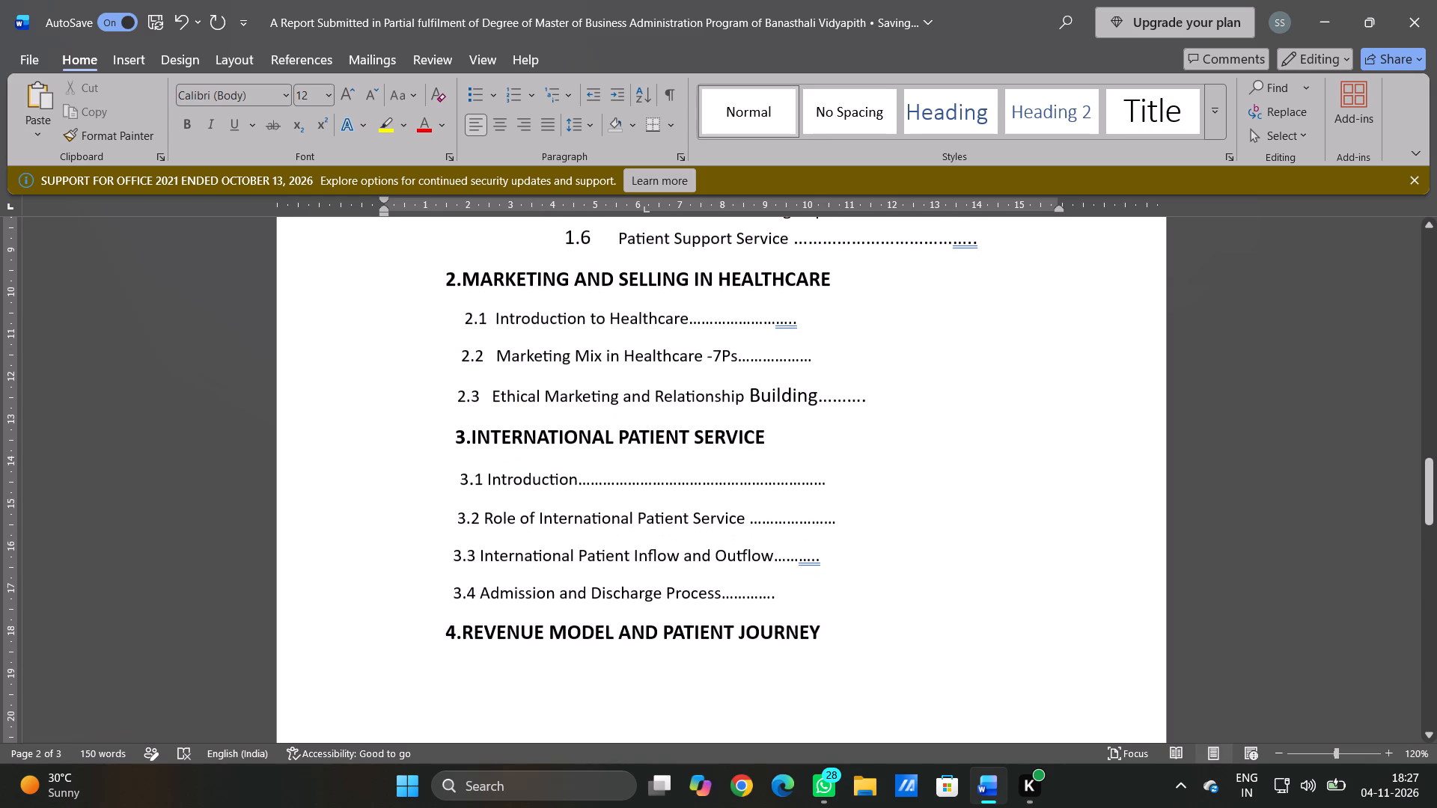
scroll(819, 578, down, 2)
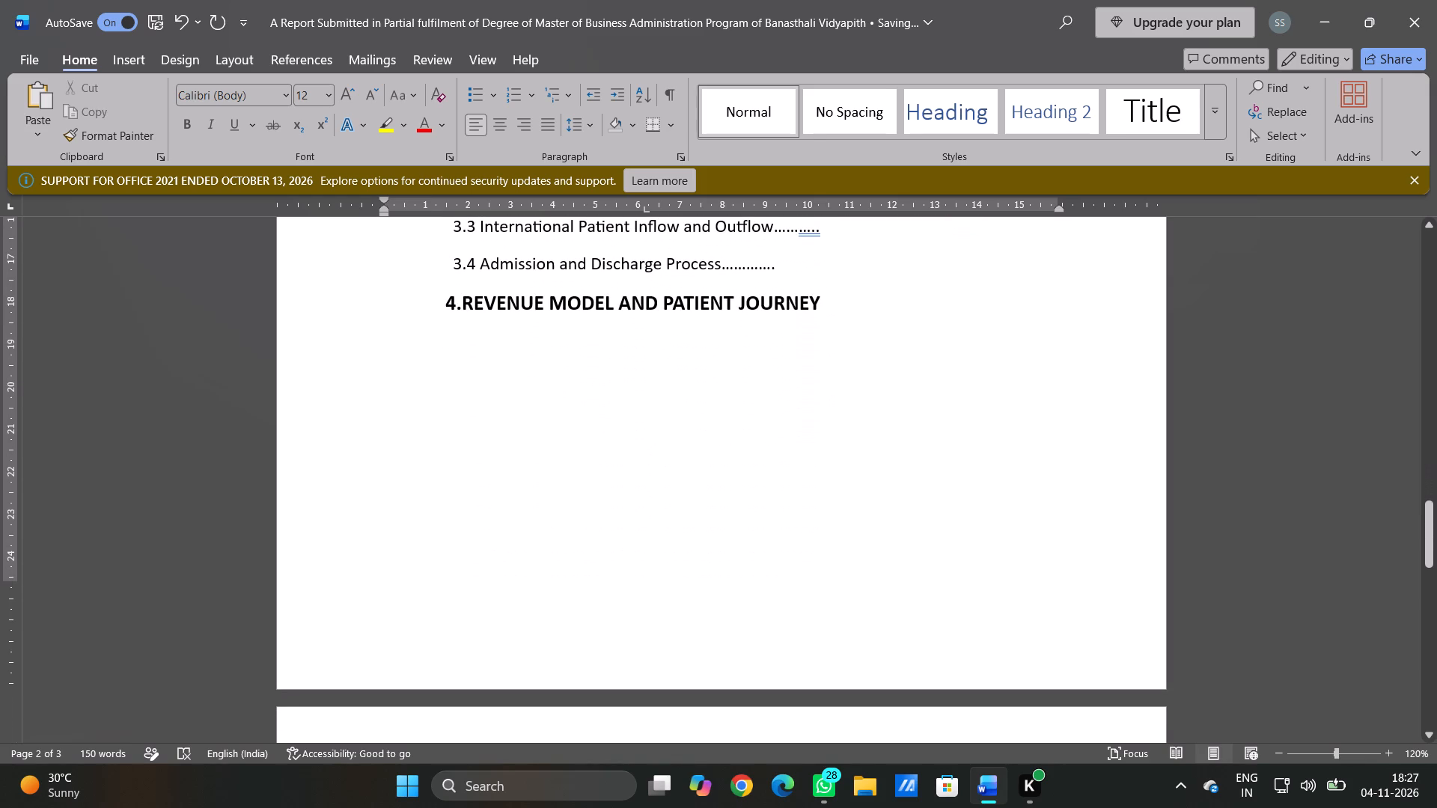
click(836, 304)
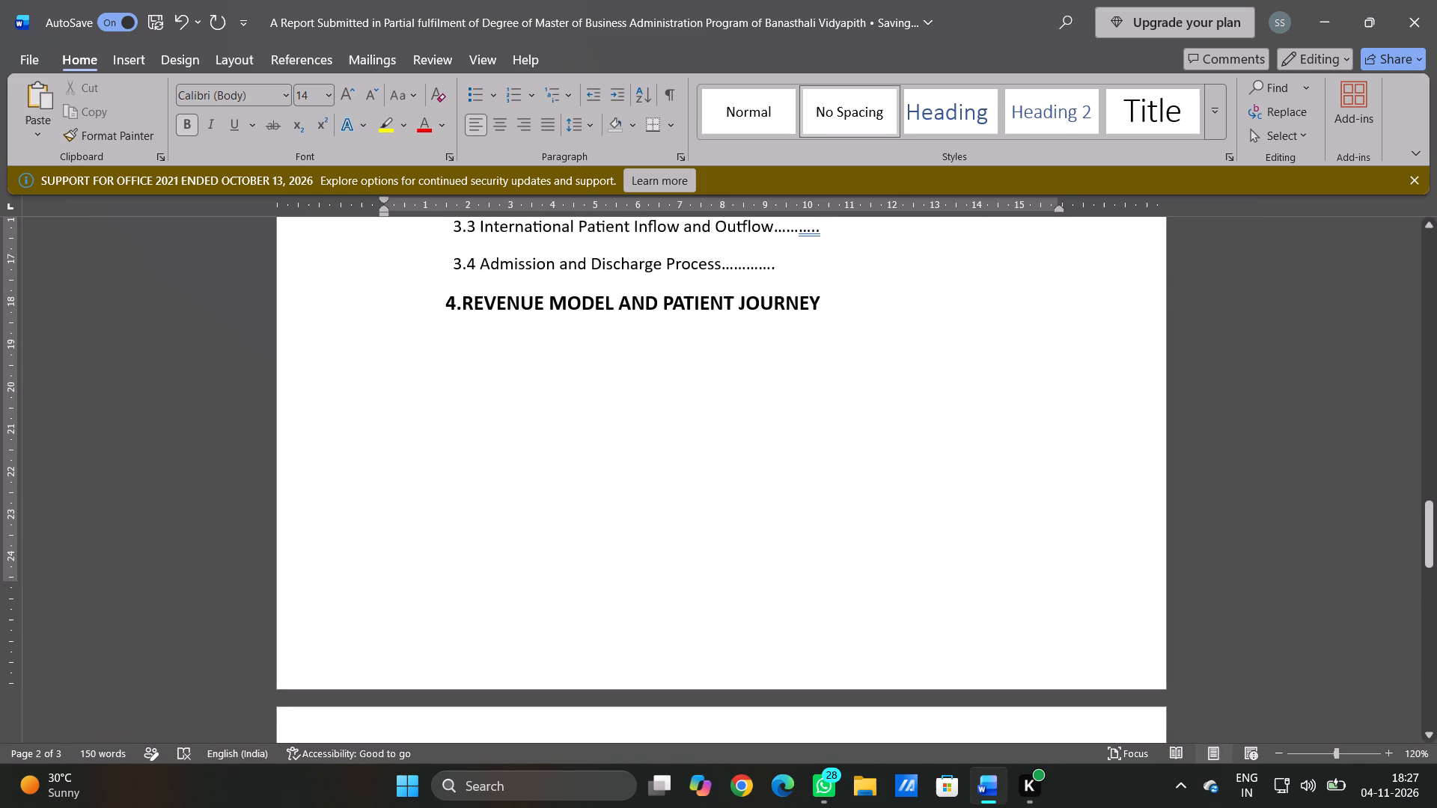
key(Return)
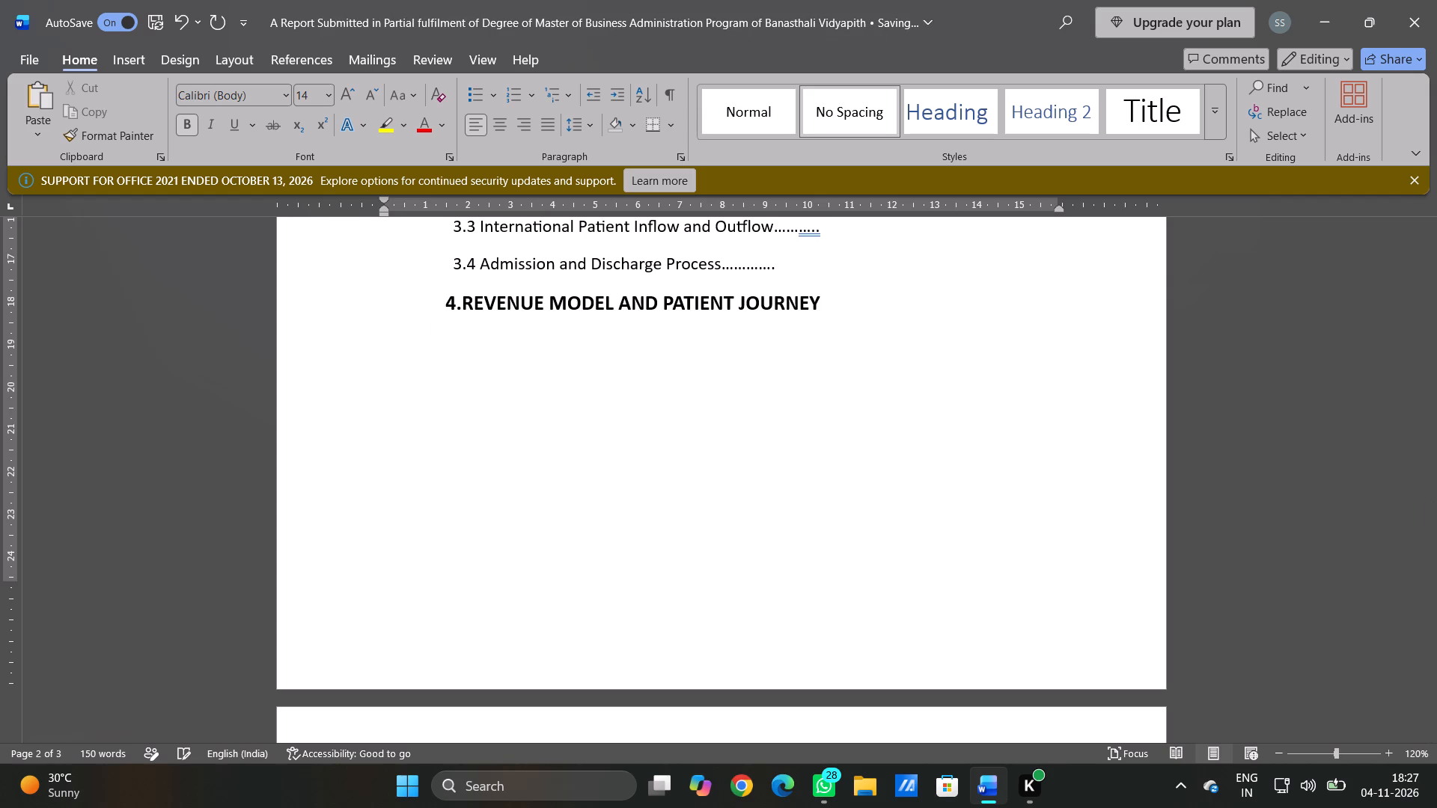
key(space)
key(space)
key(space)
key(space)
key(space)
key(space)
key(space)
key(space)
key(space)
key(space)
key(space)
Set the font size to 12 for the new line under heading 4.
click(333, 90)
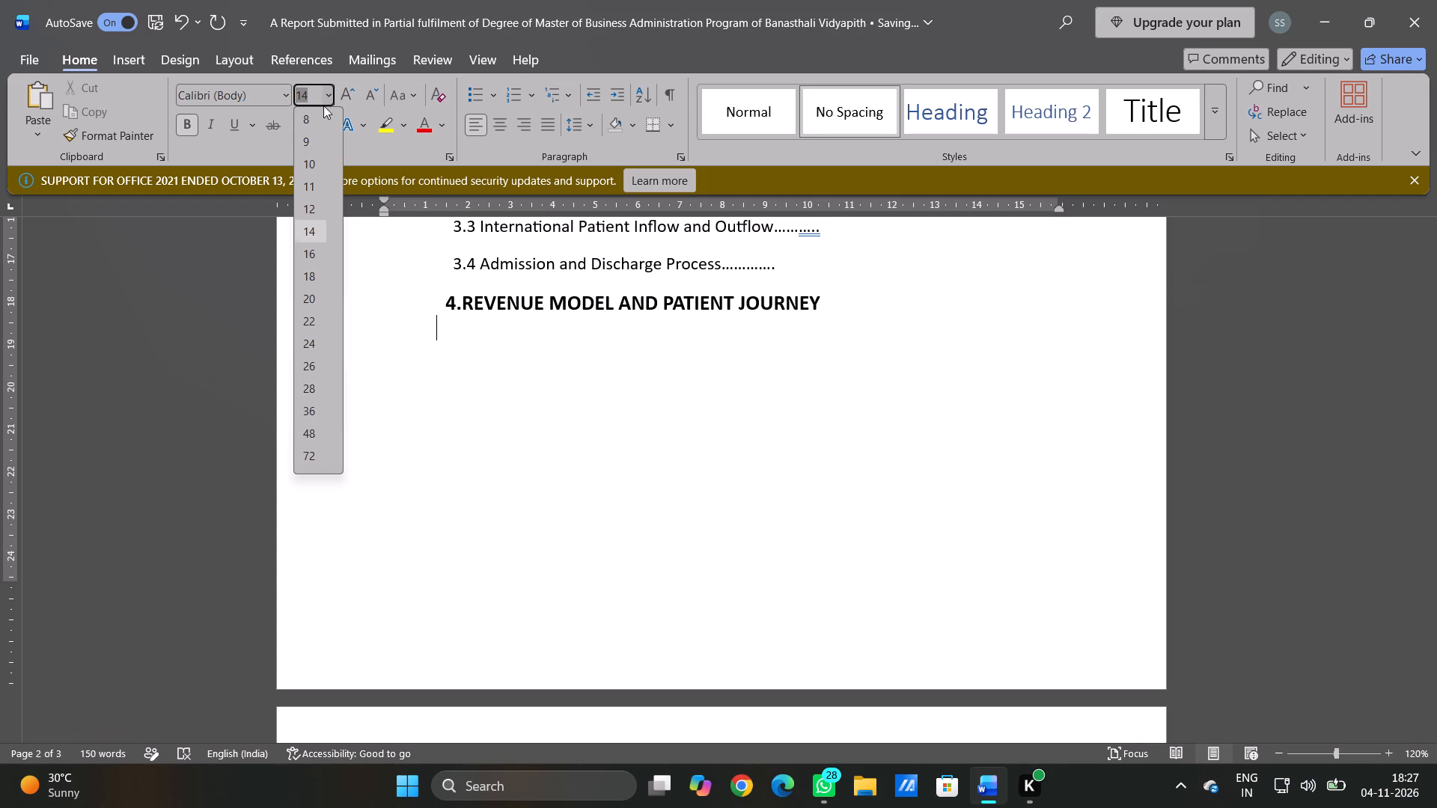
click(313, 209)
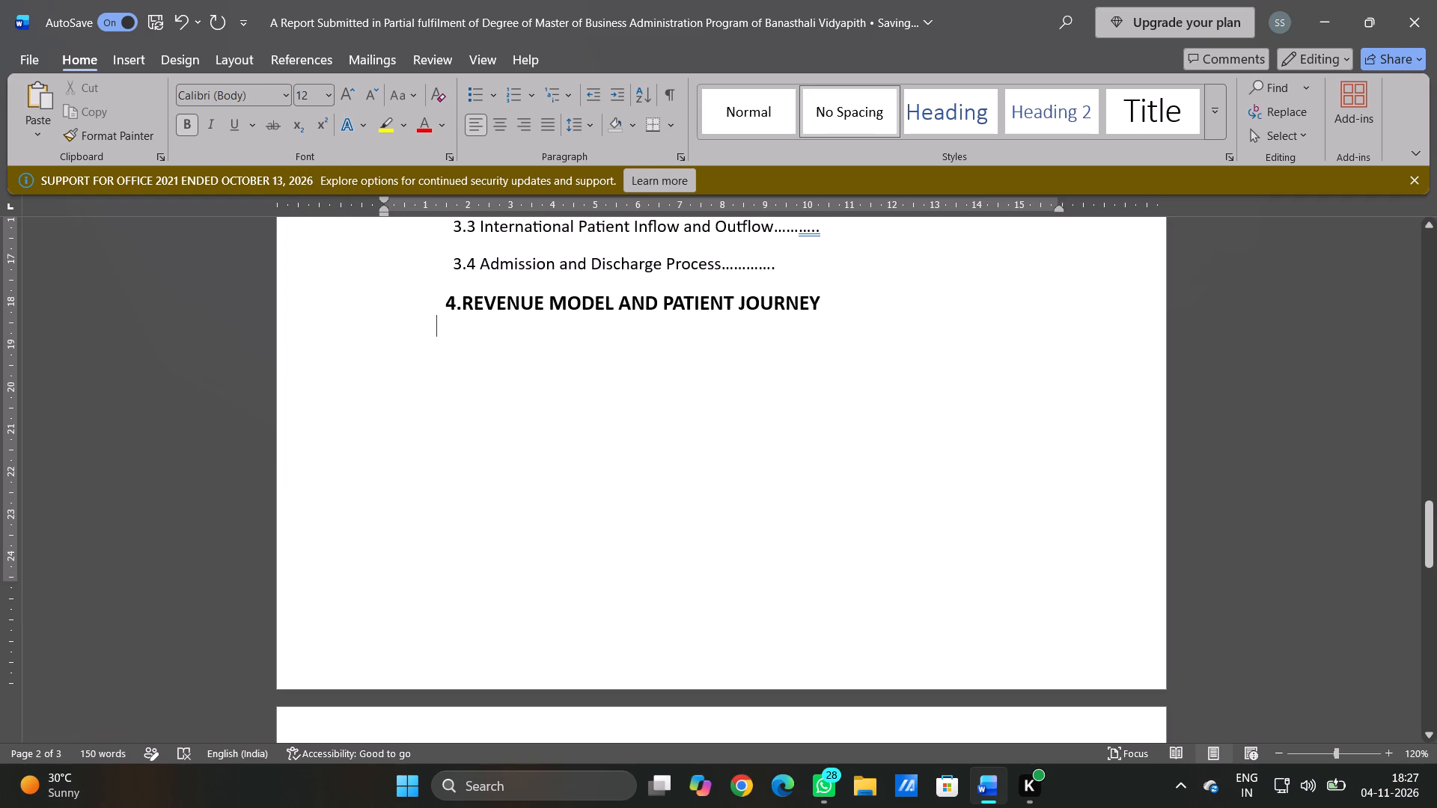
Indent the new line under heading 4 further with nine more spaces.
key(4)
key(BackSpace)
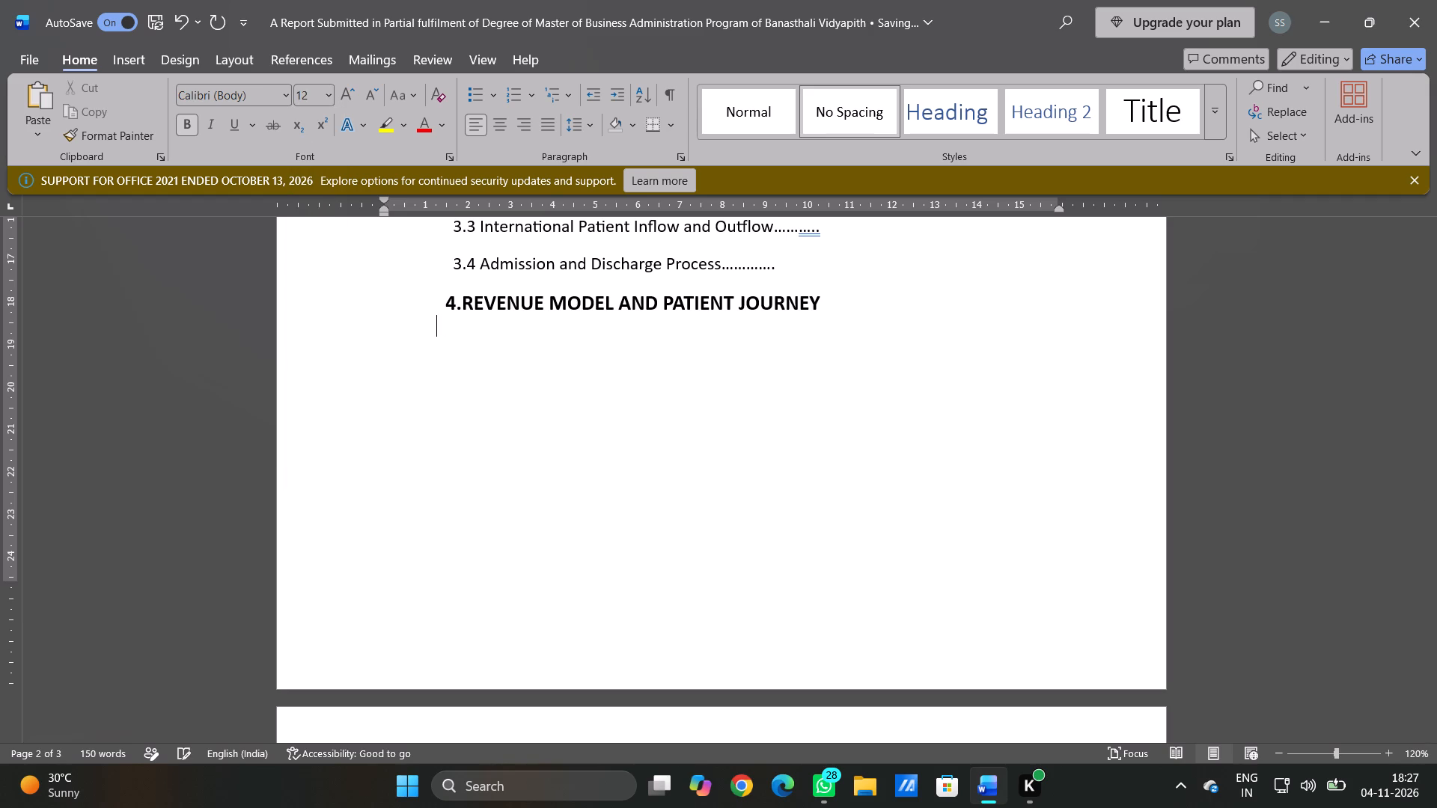
key(space)
key(space)
key(space)
key(space)
key(space)
key(space)
key(space)
key(space)
key(space)
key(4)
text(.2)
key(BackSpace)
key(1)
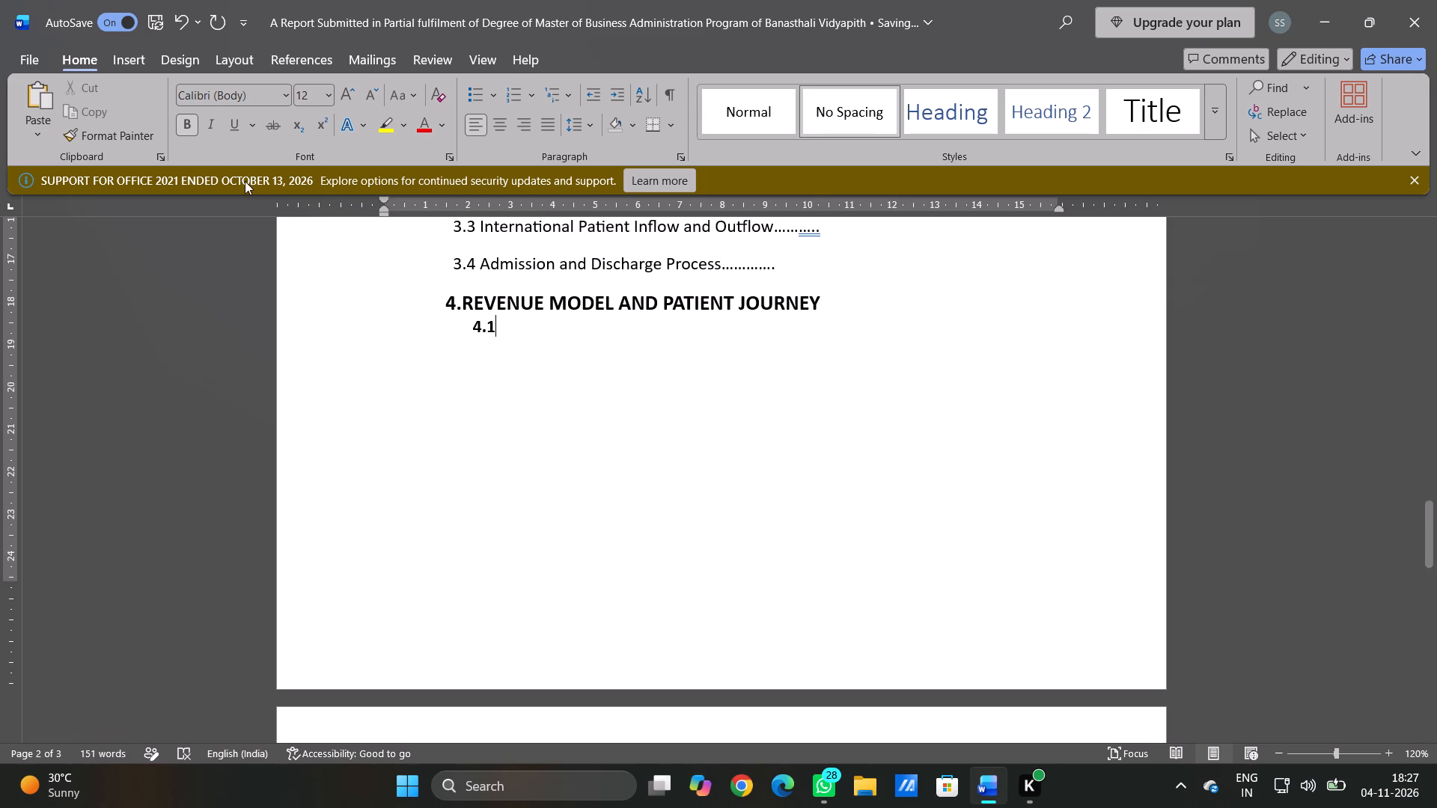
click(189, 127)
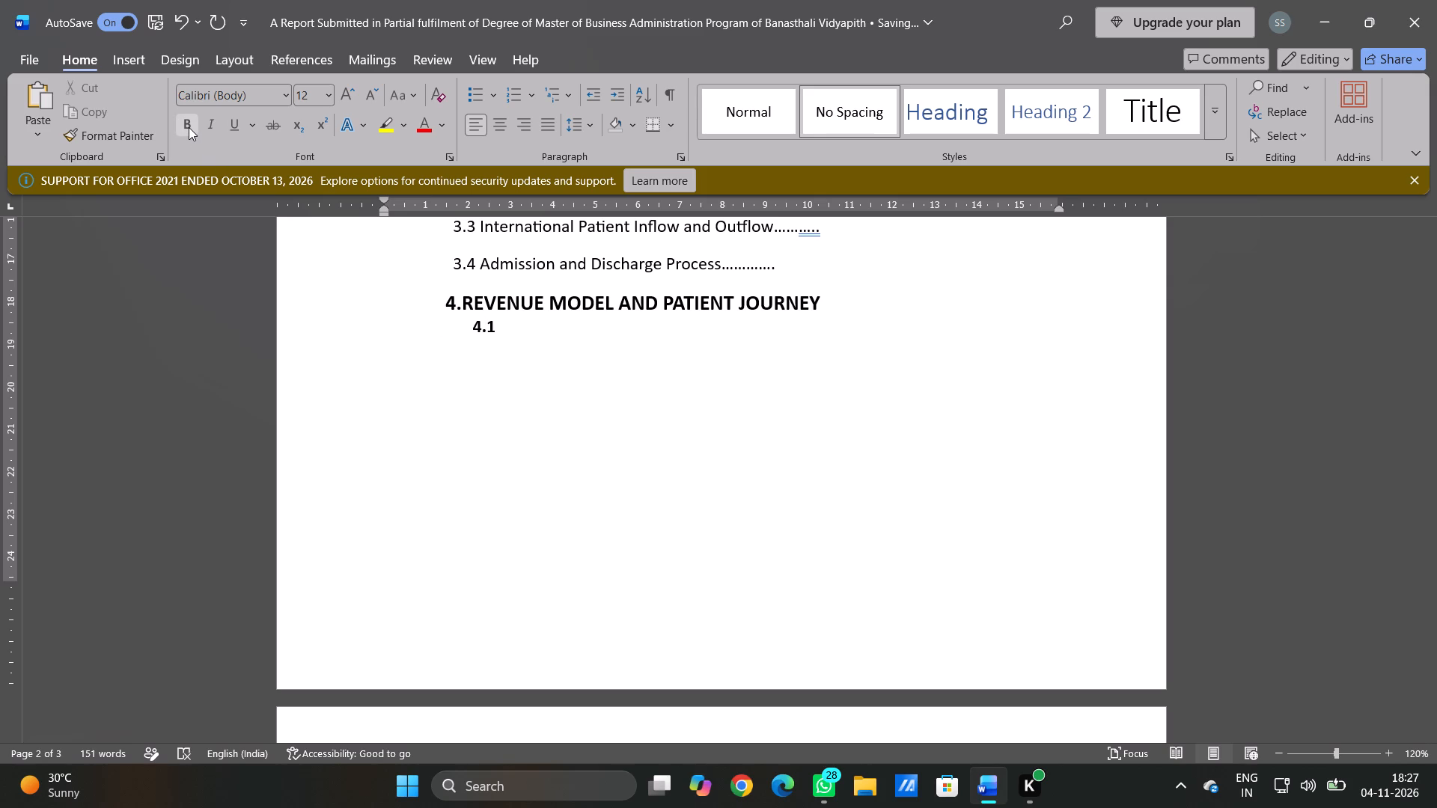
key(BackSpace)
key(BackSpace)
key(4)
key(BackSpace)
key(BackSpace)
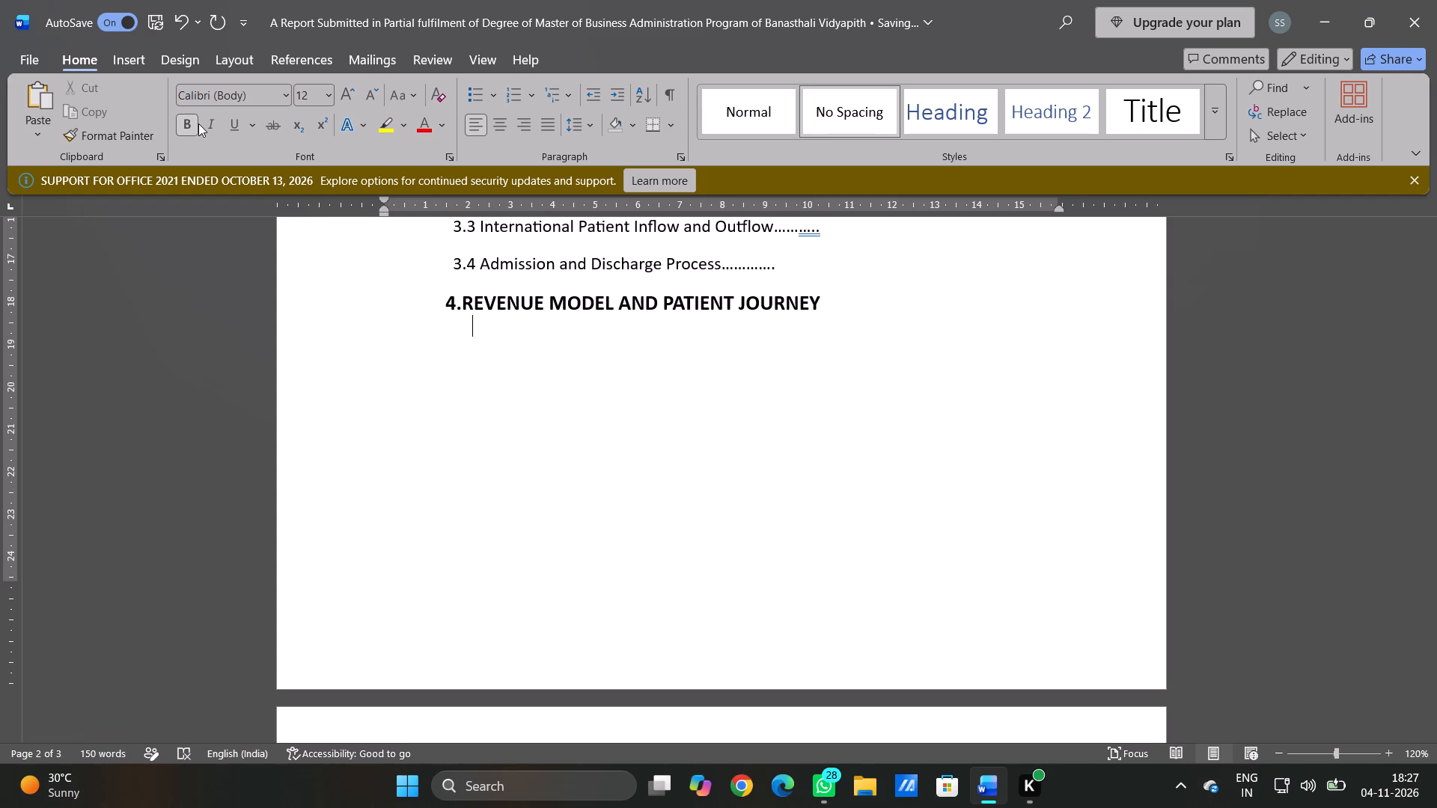
Turn off bold for the new entry line under heading 4.
click(198, 123)
click(196, 123)
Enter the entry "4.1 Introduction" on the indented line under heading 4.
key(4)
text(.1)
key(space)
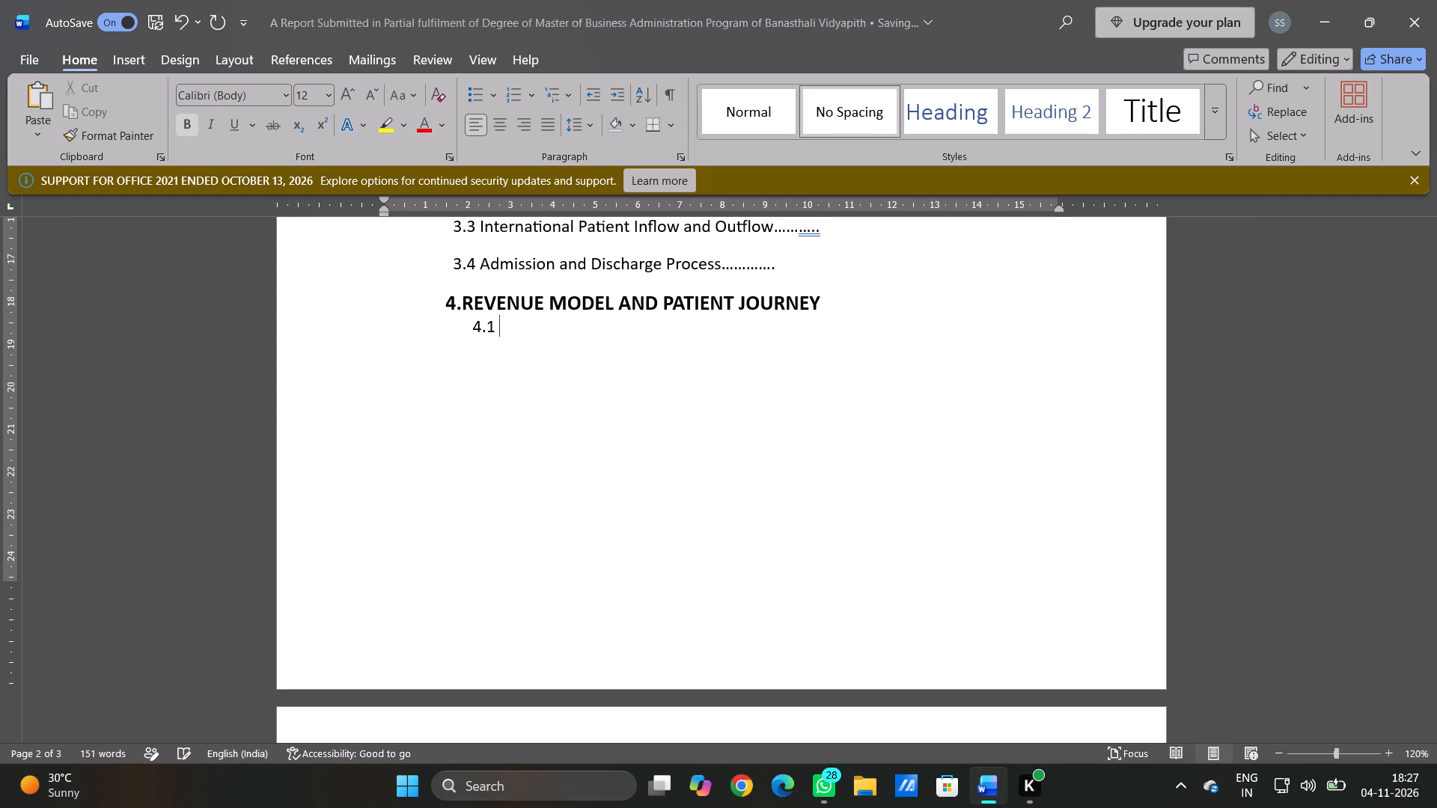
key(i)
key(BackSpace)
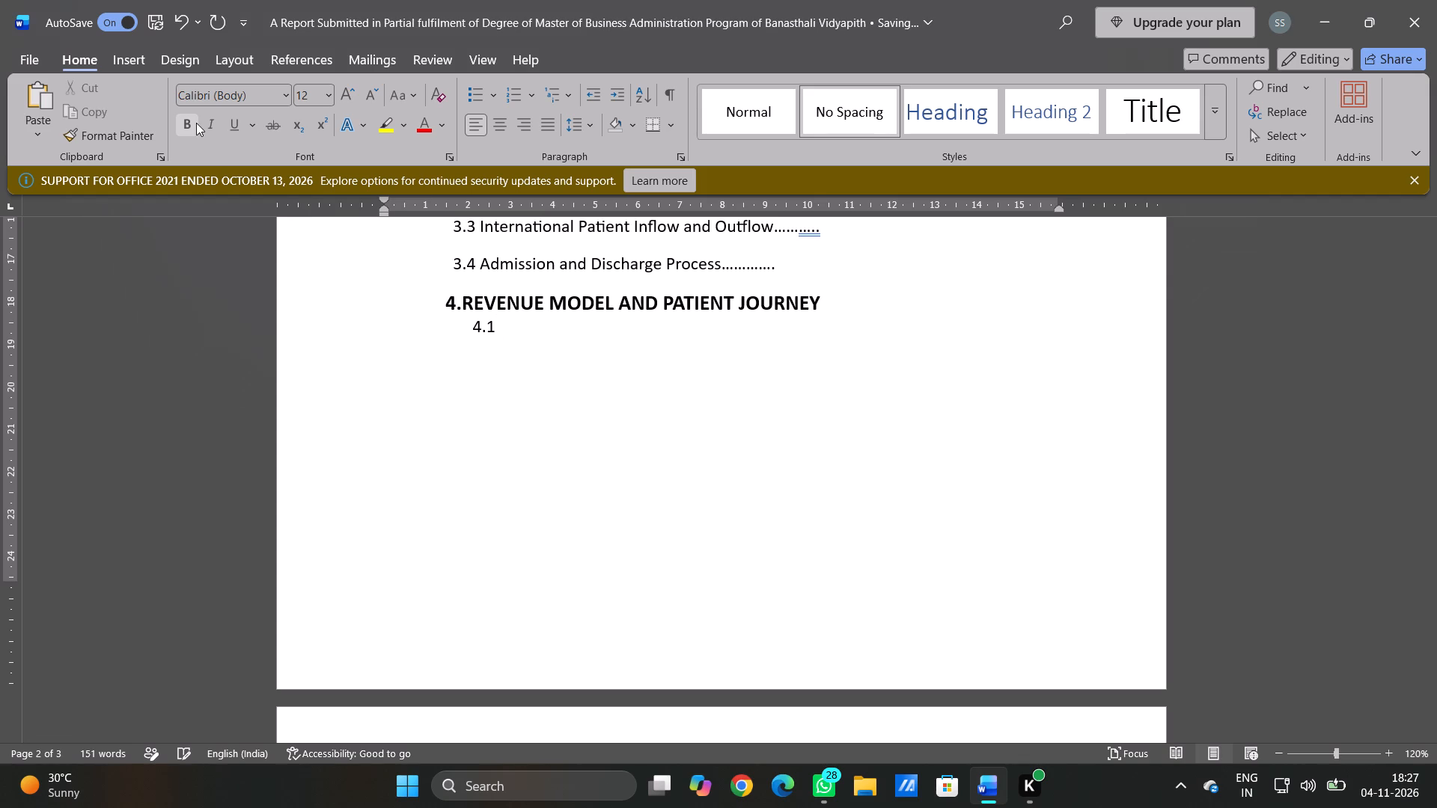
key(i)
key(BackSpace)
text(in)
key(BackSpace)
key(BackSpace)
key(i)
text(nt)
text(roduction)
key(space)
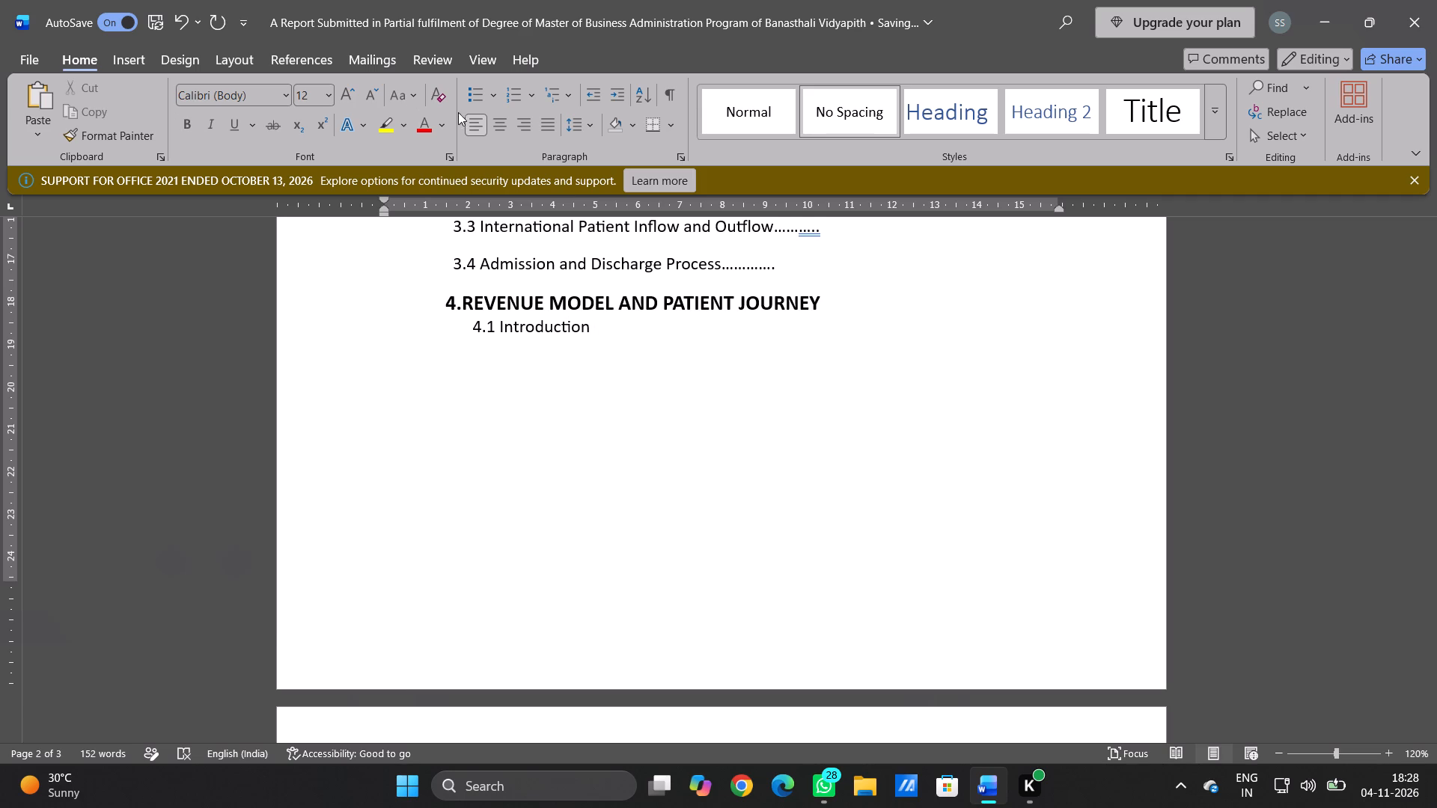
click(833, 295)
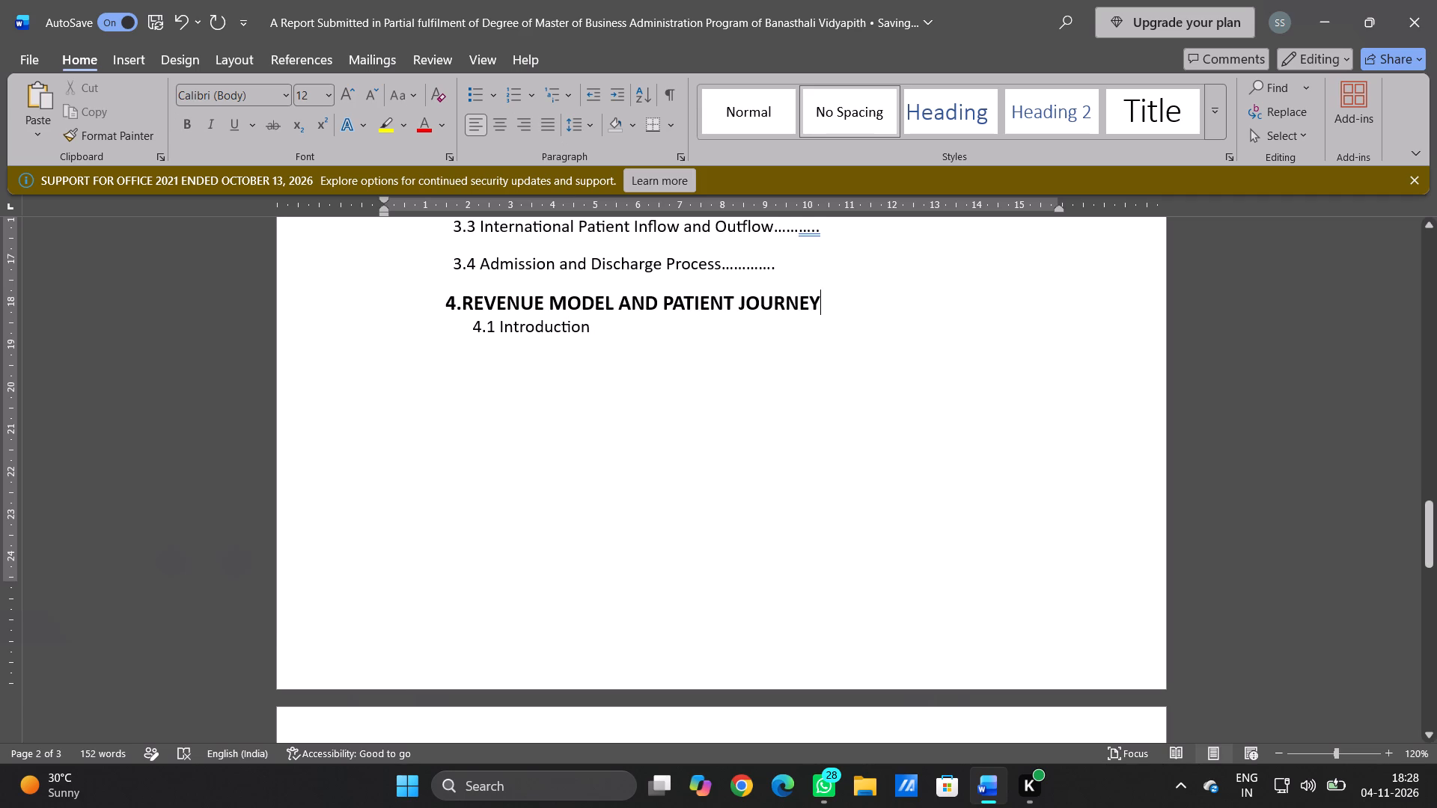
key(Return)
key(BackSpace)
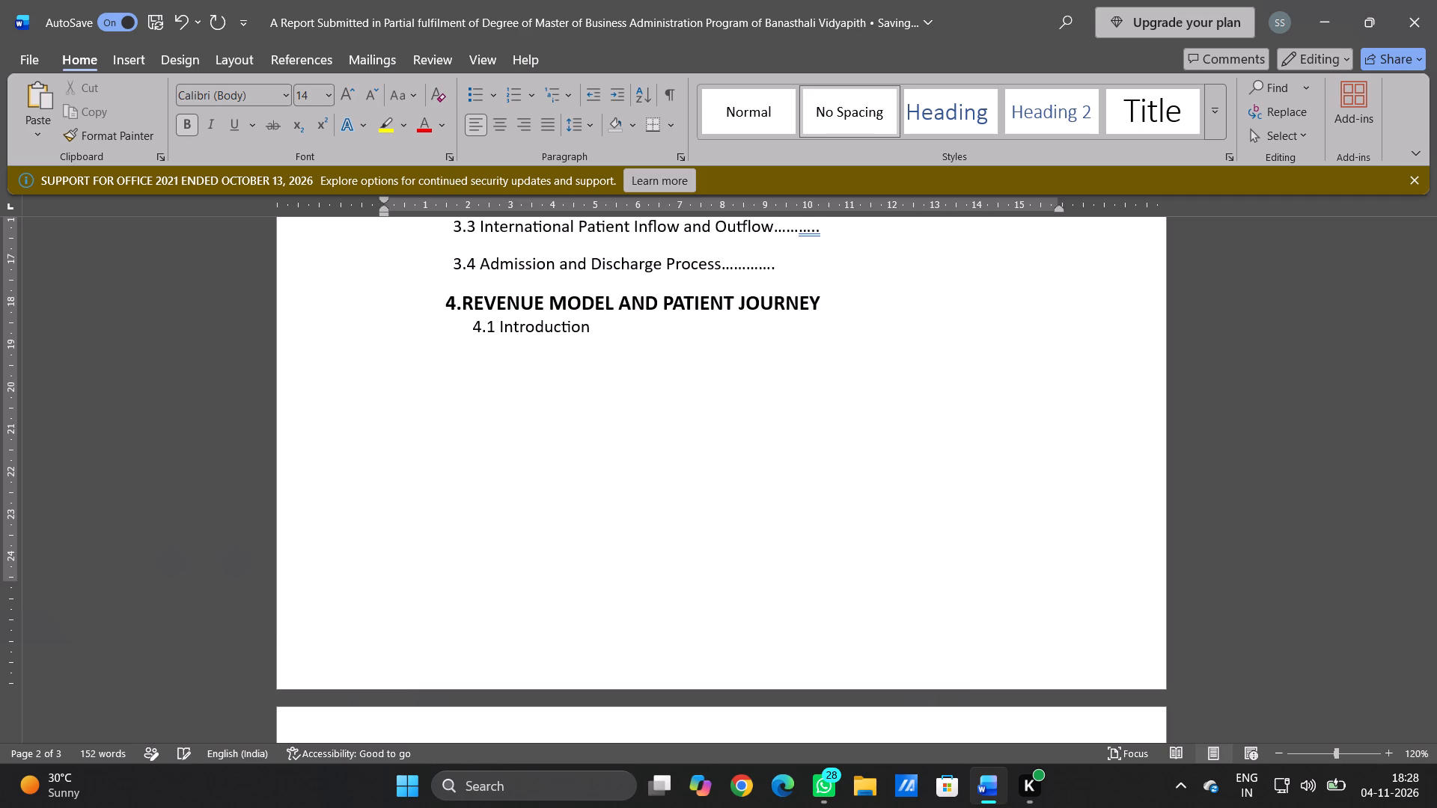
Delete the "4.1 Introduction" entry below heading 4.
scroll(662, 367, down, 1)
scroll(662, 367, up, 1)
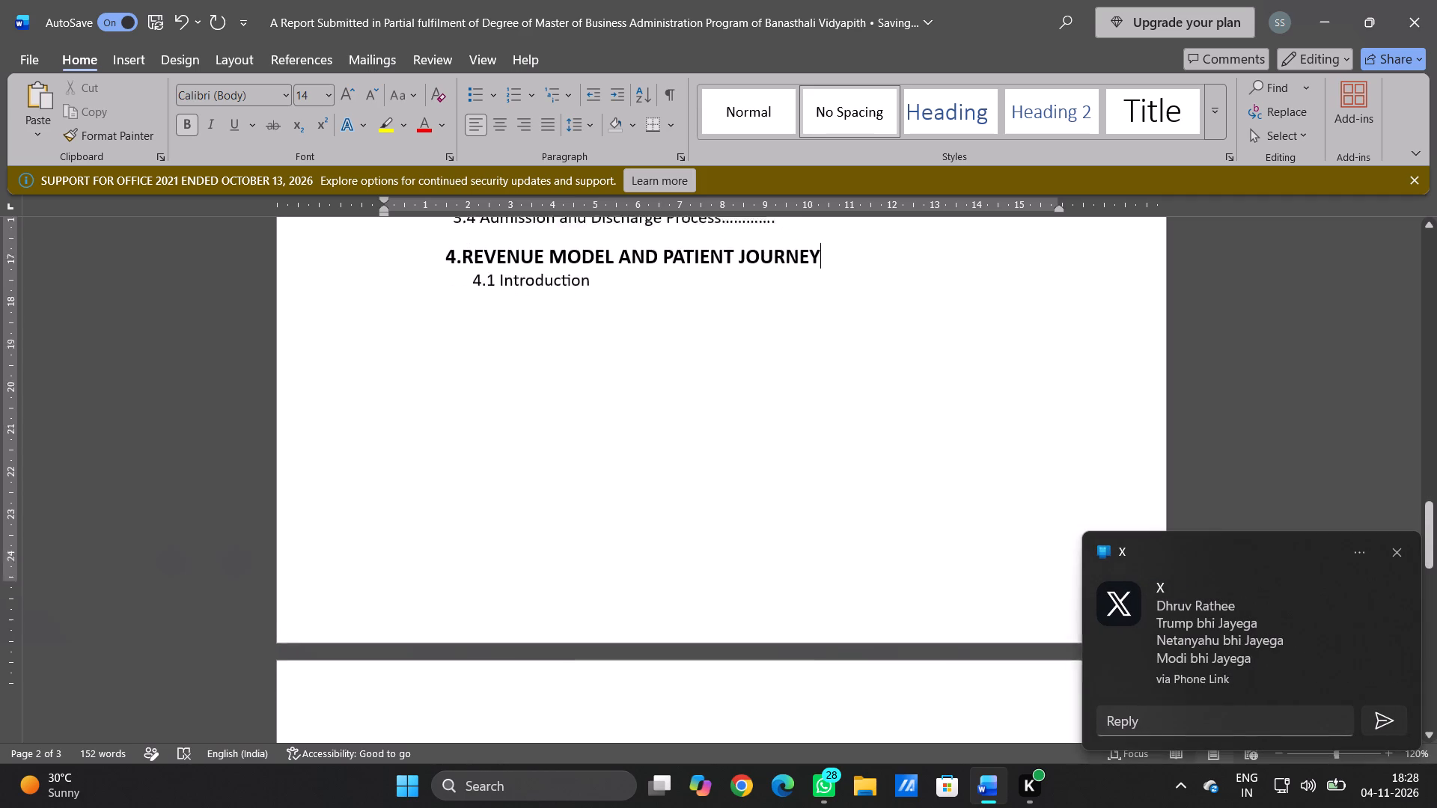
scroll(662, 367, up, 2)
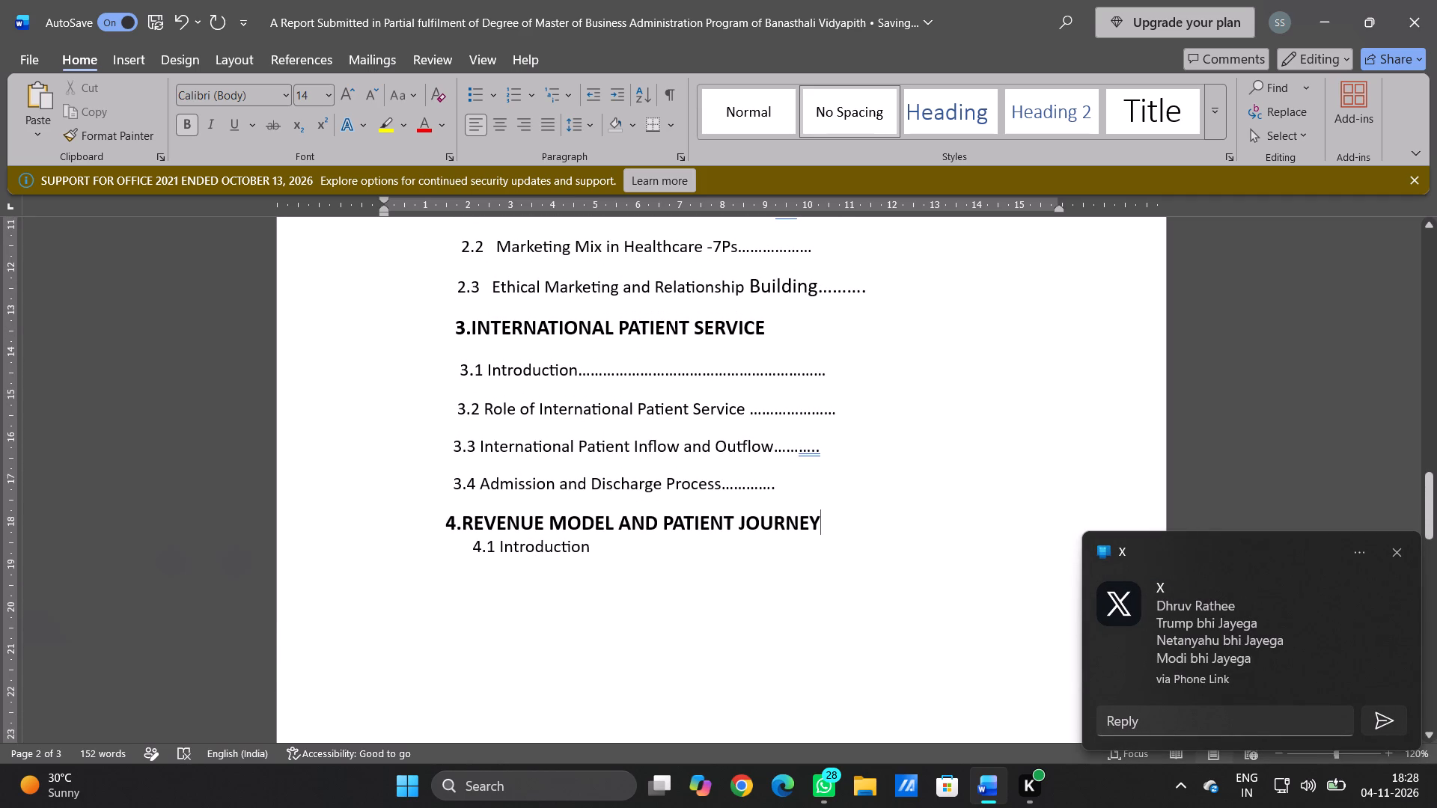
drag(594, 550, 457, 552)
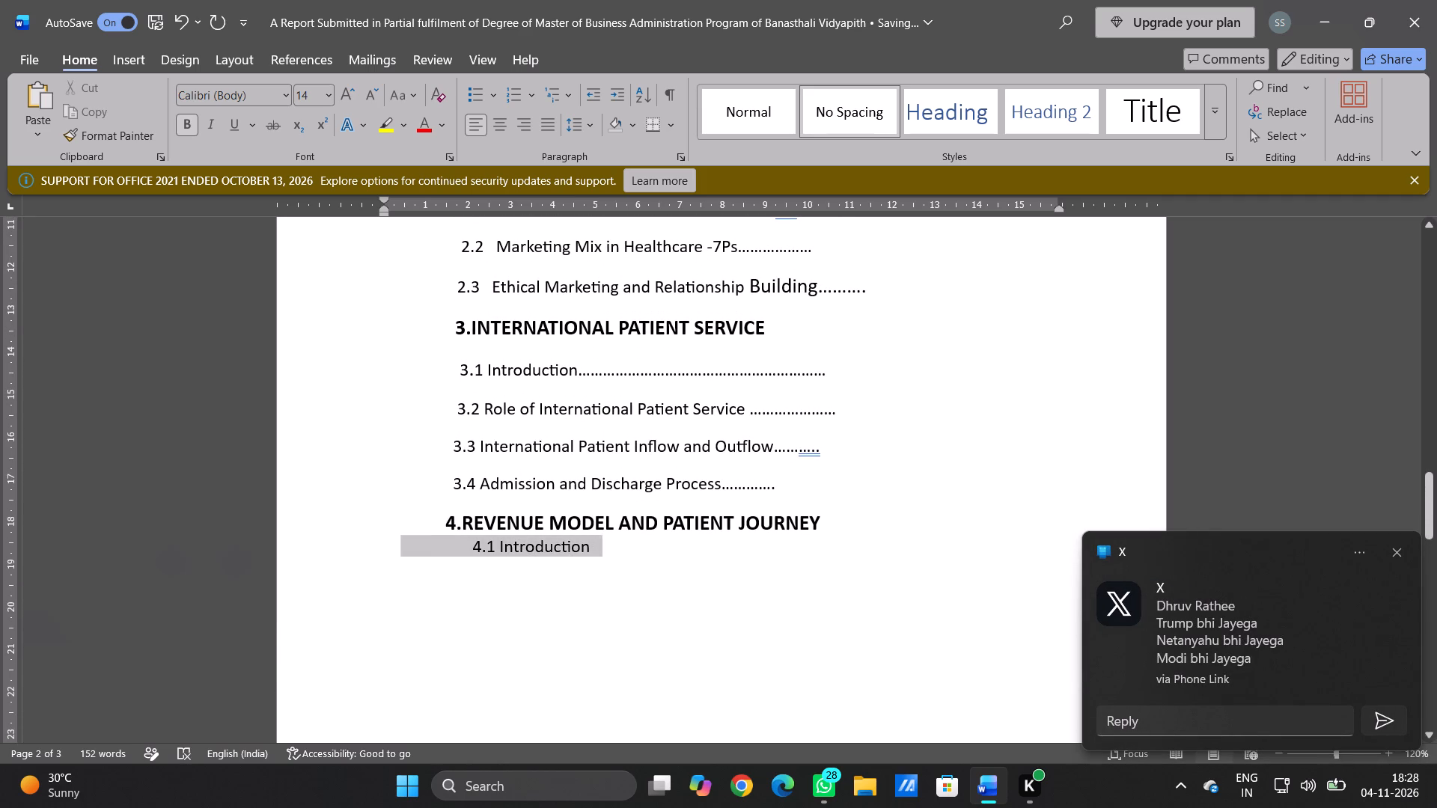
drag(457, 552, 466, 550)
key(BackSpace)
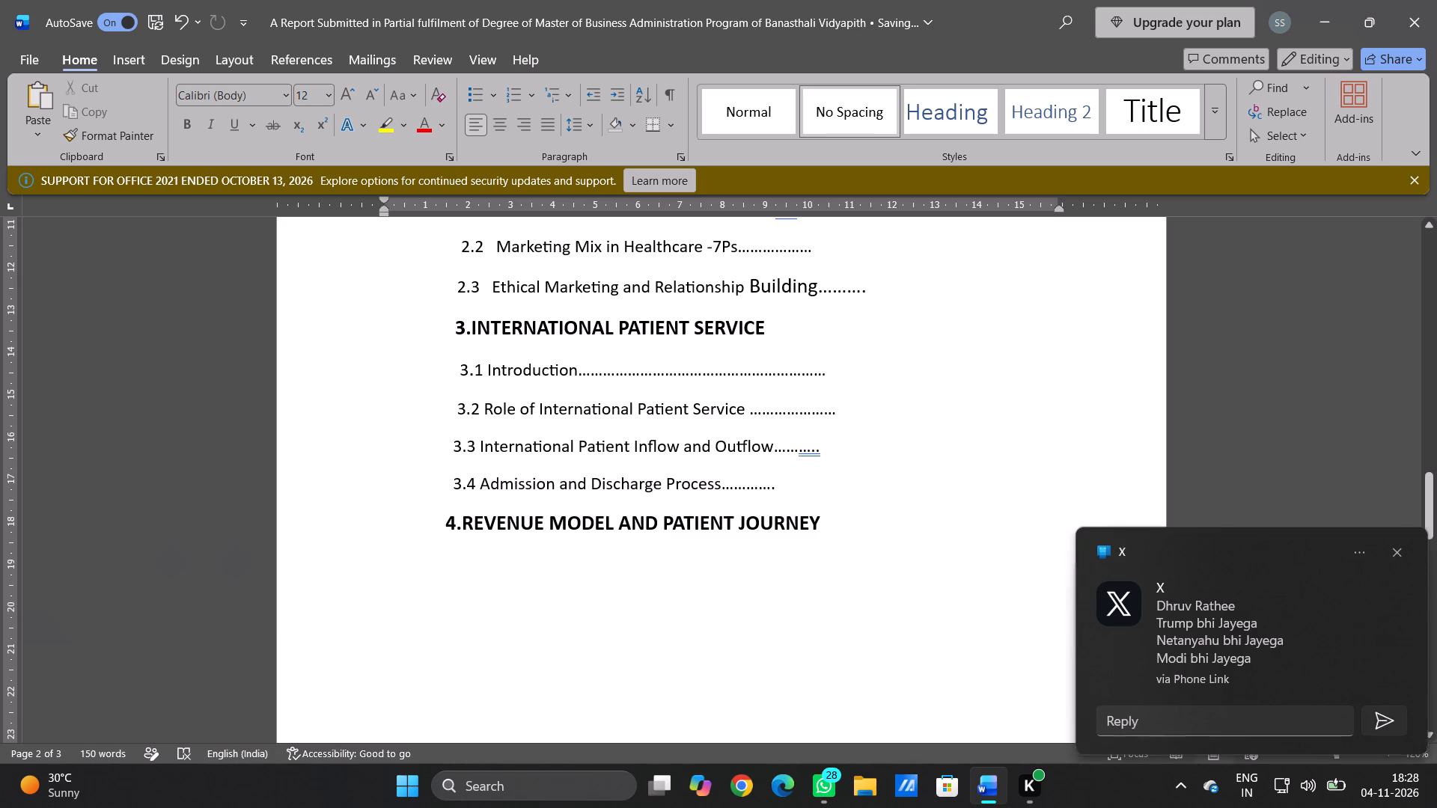
Apply the Normal style to the emptied line below heading 4.
key(space)
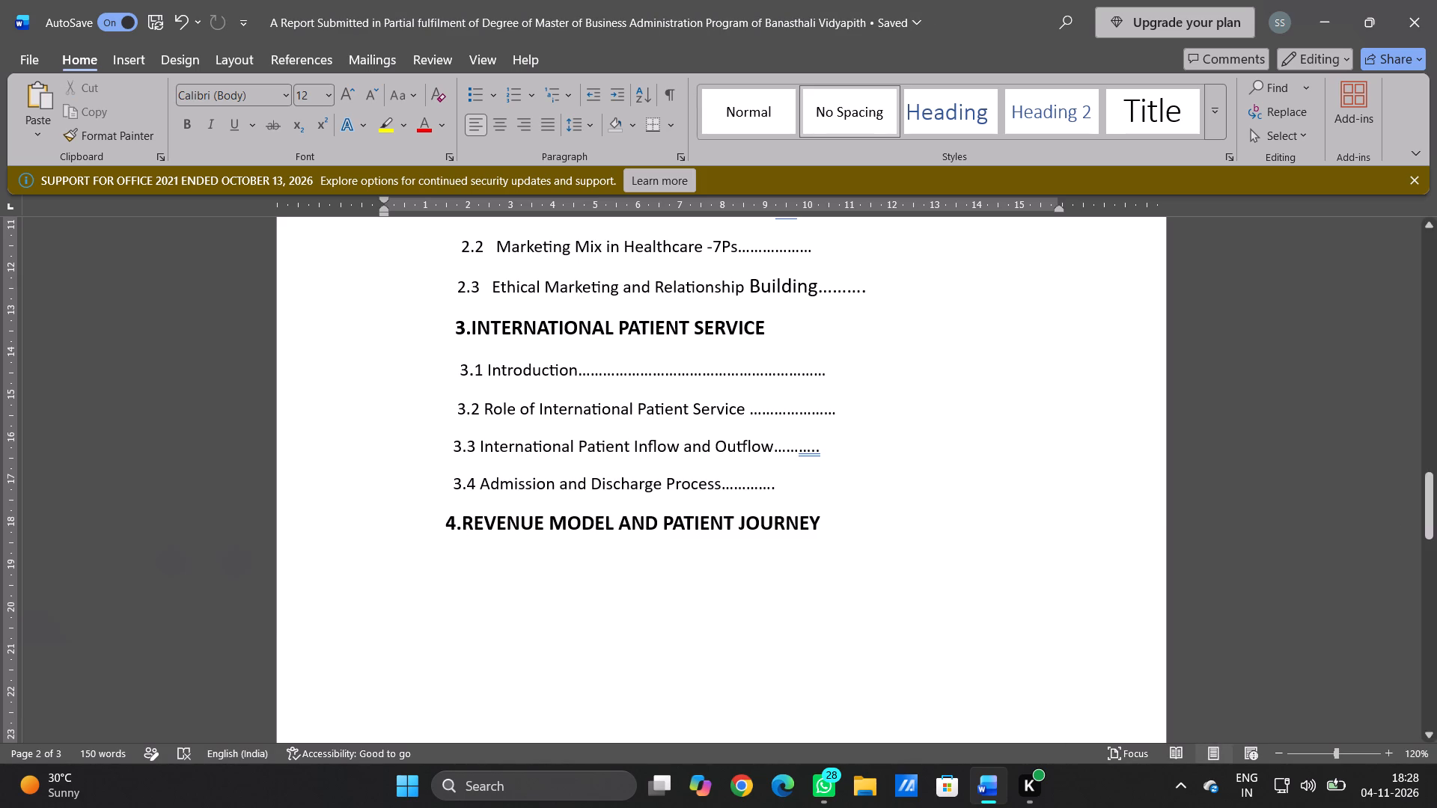
click(749, 123)
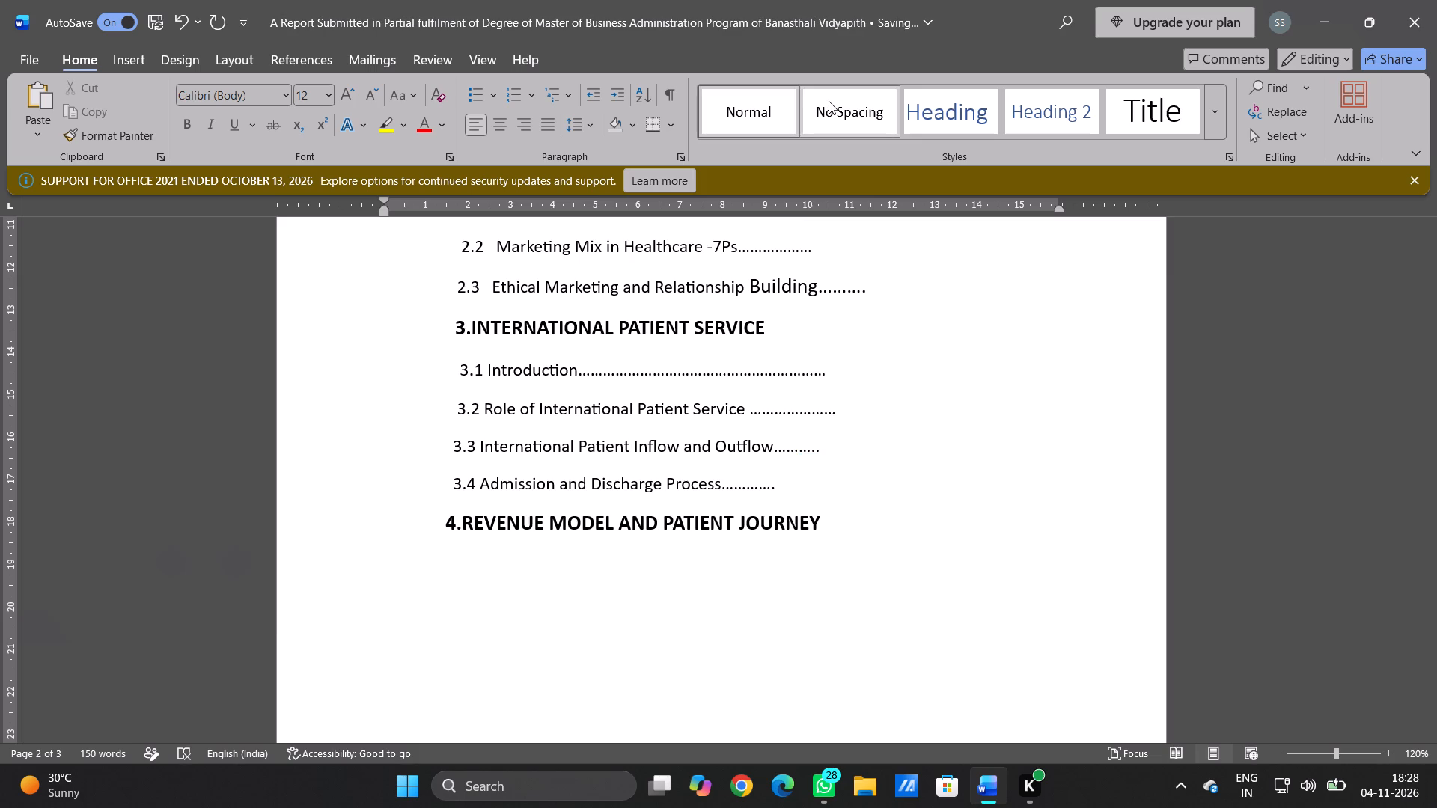
click(752, 116)
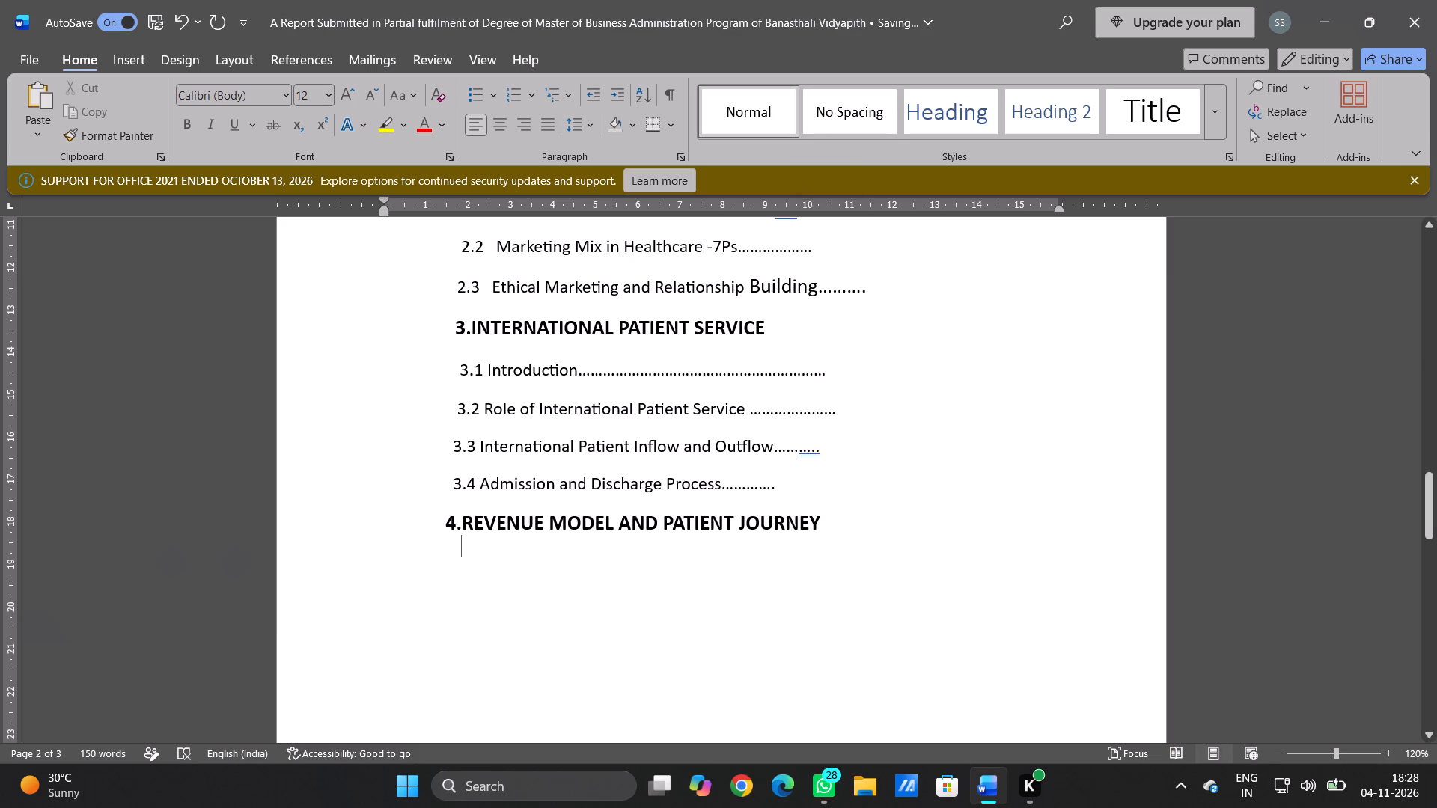
Add another line below the Normal-styled line under heading 4 and indent it with nineteen spaces.
key(Return)
key(space)
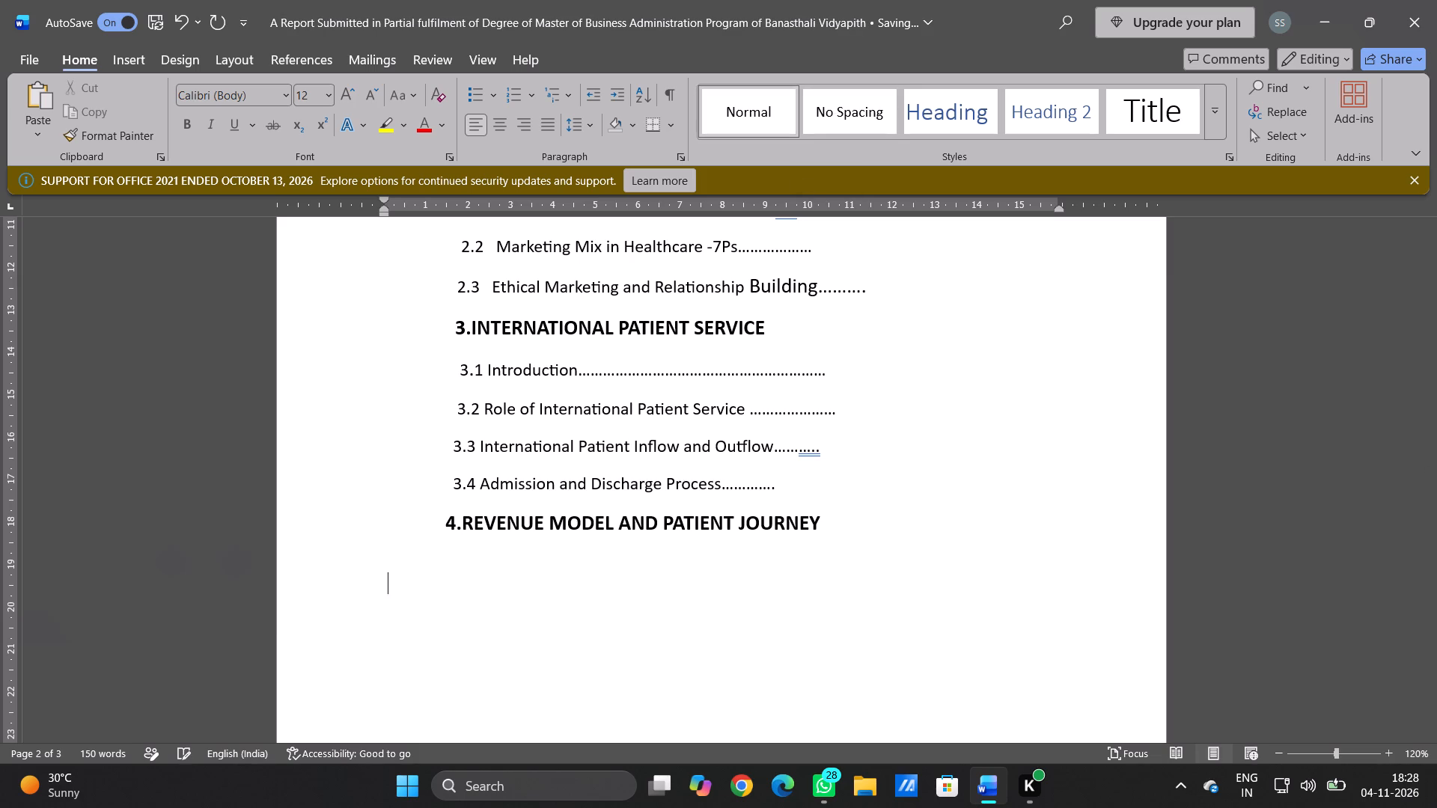
key(space)
key(space)
key(space)
key(space)
key(space)
key(space)
key(space)
key(space)
key(space)
key(space)
key(space)
key(space)
key(space)
key(space)
key(space)
key(space)
key(space)
key(space)
Insert a new line directly after heading 4, REVENUE MODEL AND PATIENT JOURNEY, and indent it with seventeen spaces.
click(830, 516)
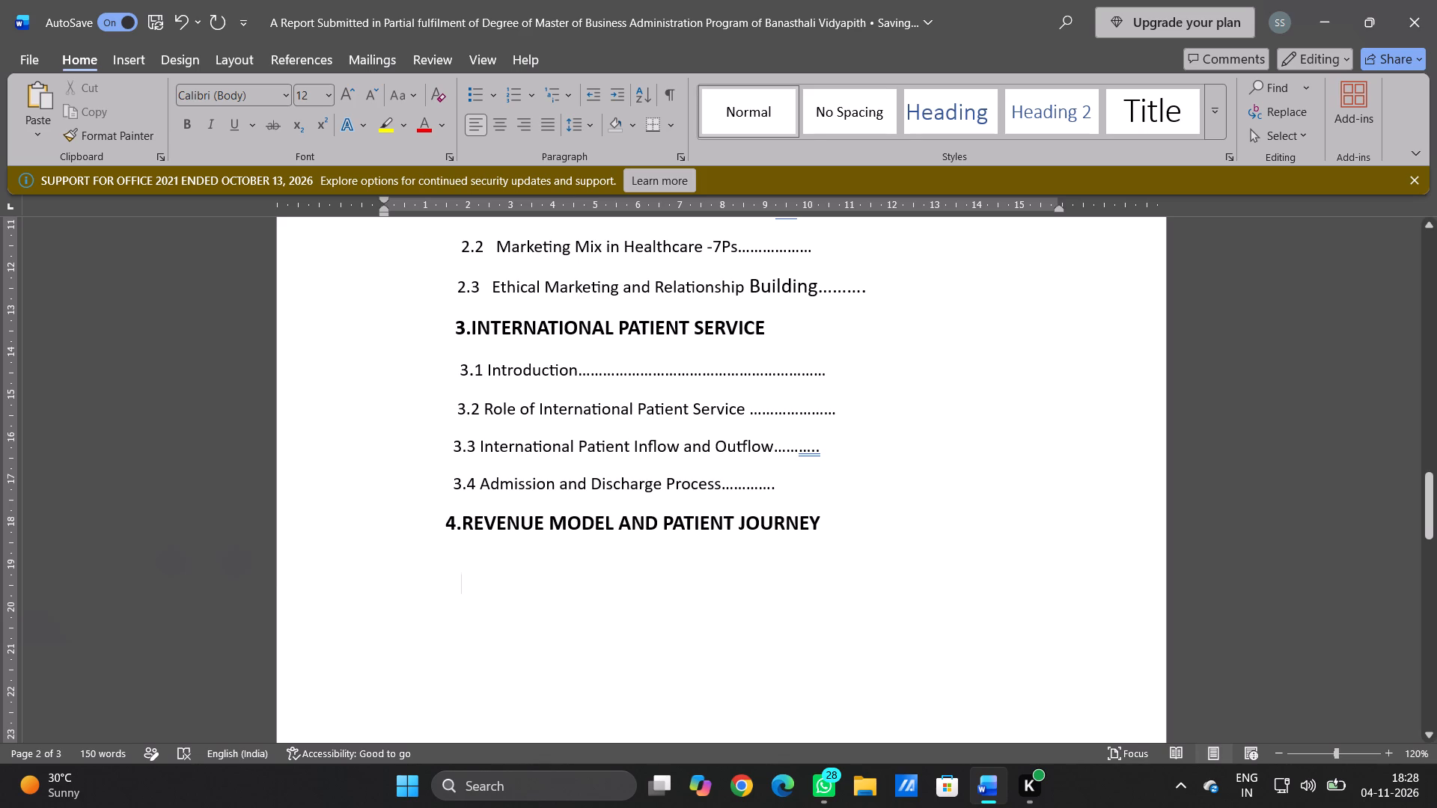
key(Return)
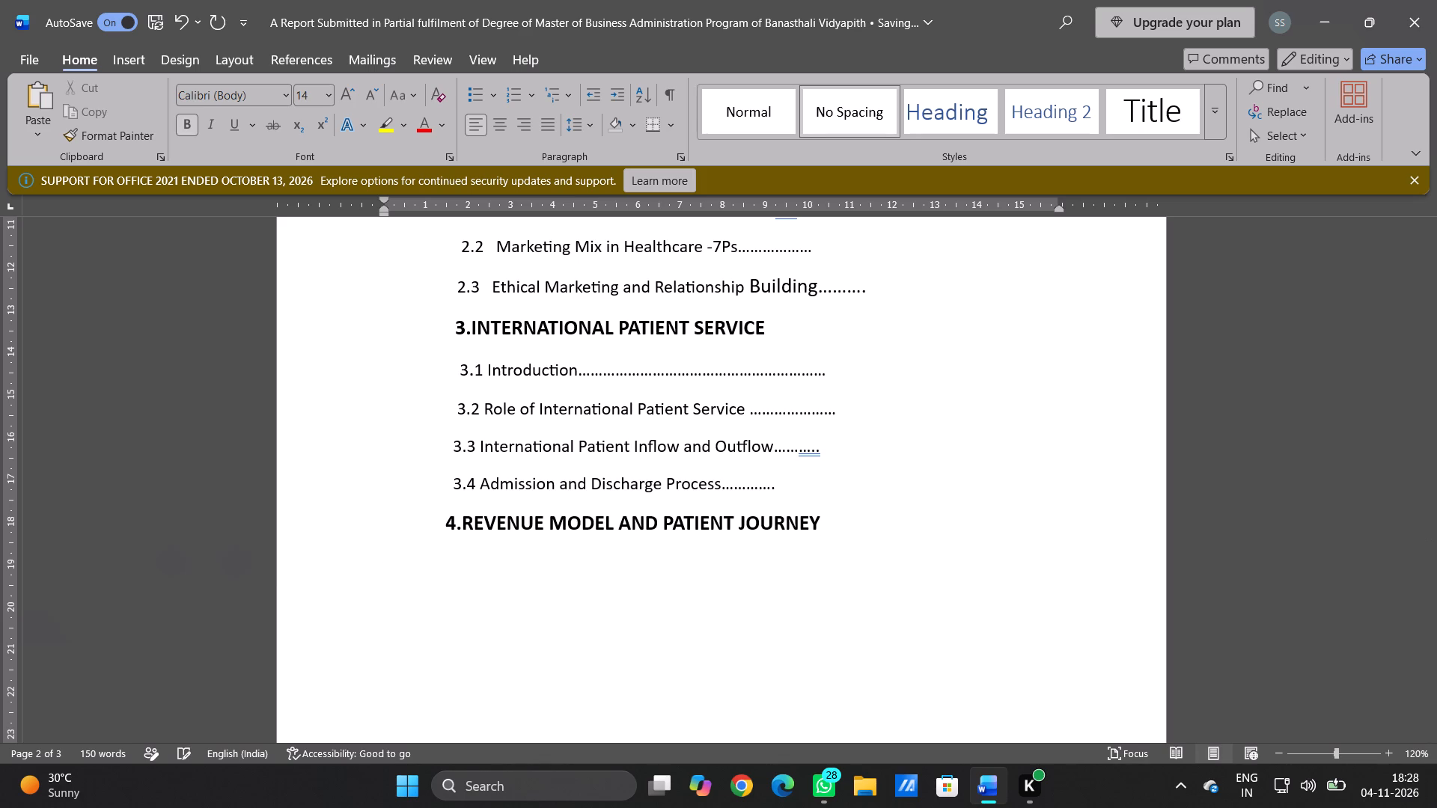
key(space)
key(space)
key(space)
key(space)
key(space)
key(space)
key(space)
key(space)
key(space)
key(space)
key(space)
key(space)
key(space)
key(space)
key(space)
key(space)
key(space)
Enter "4.1 Introduction" in non-bold text on the indented line below heading 4, REVENUE MODEL AND PATIENT JOURNEY.
key(4)
key(BackSpace)
click(189, 127)
key(4)
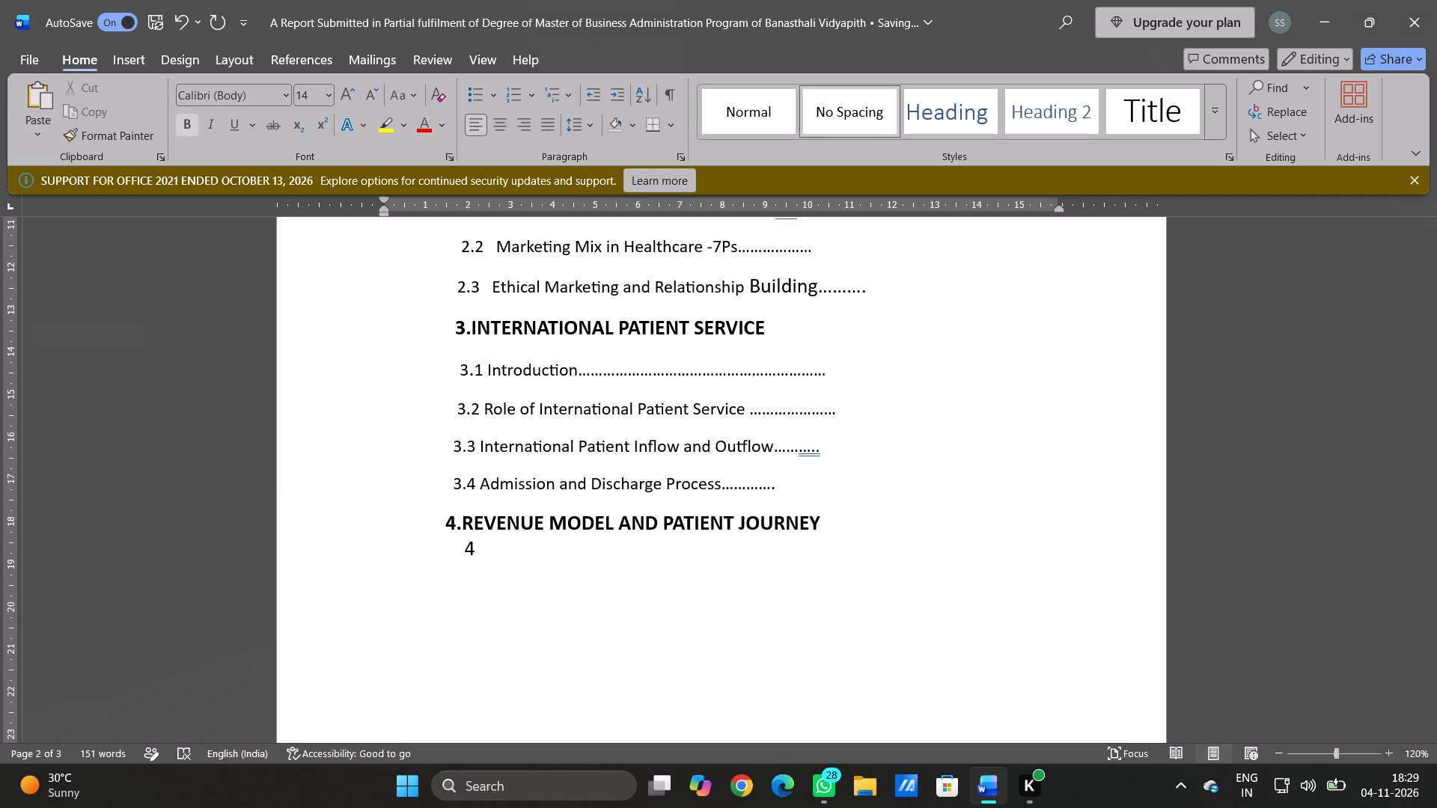
text(.1)
key(space)
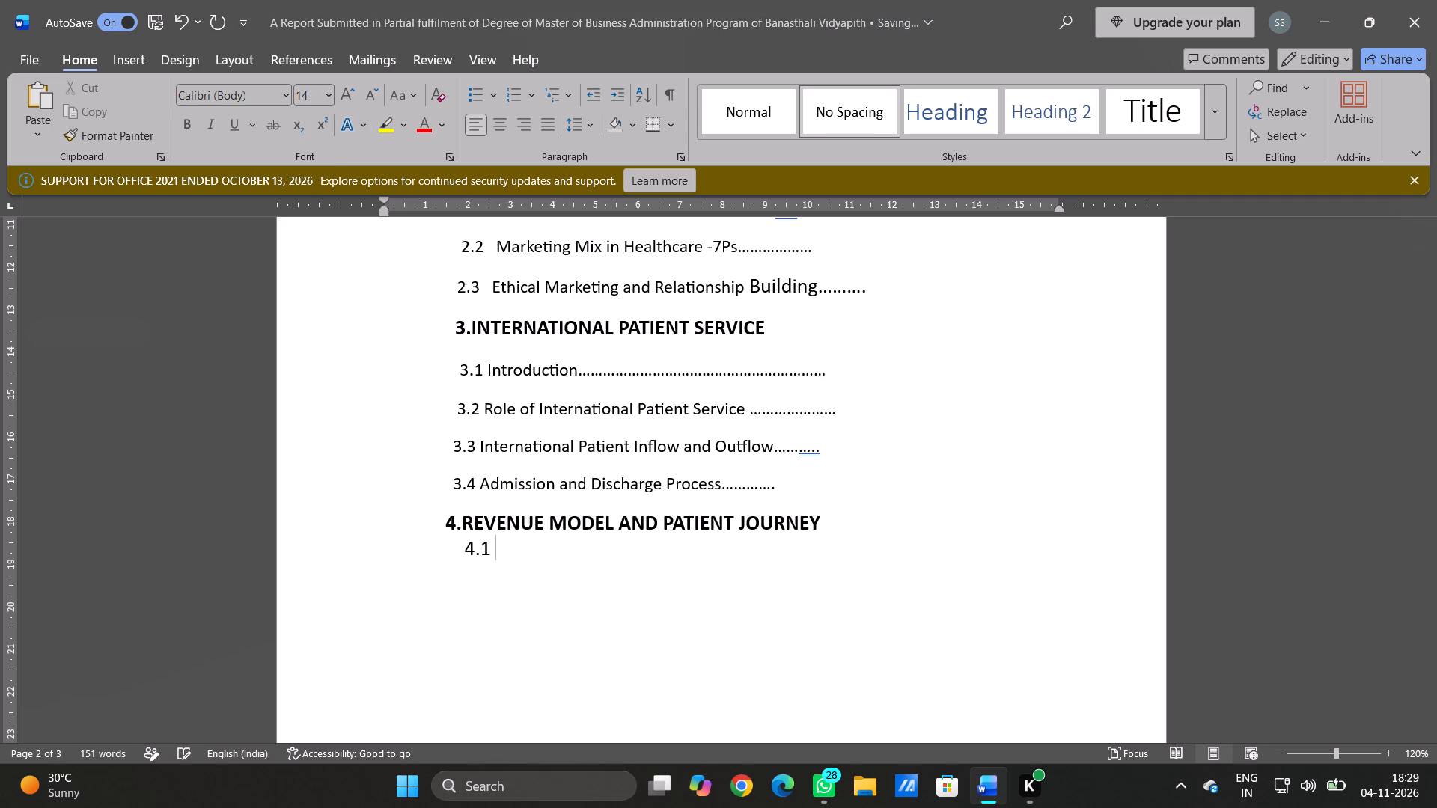
text(in)
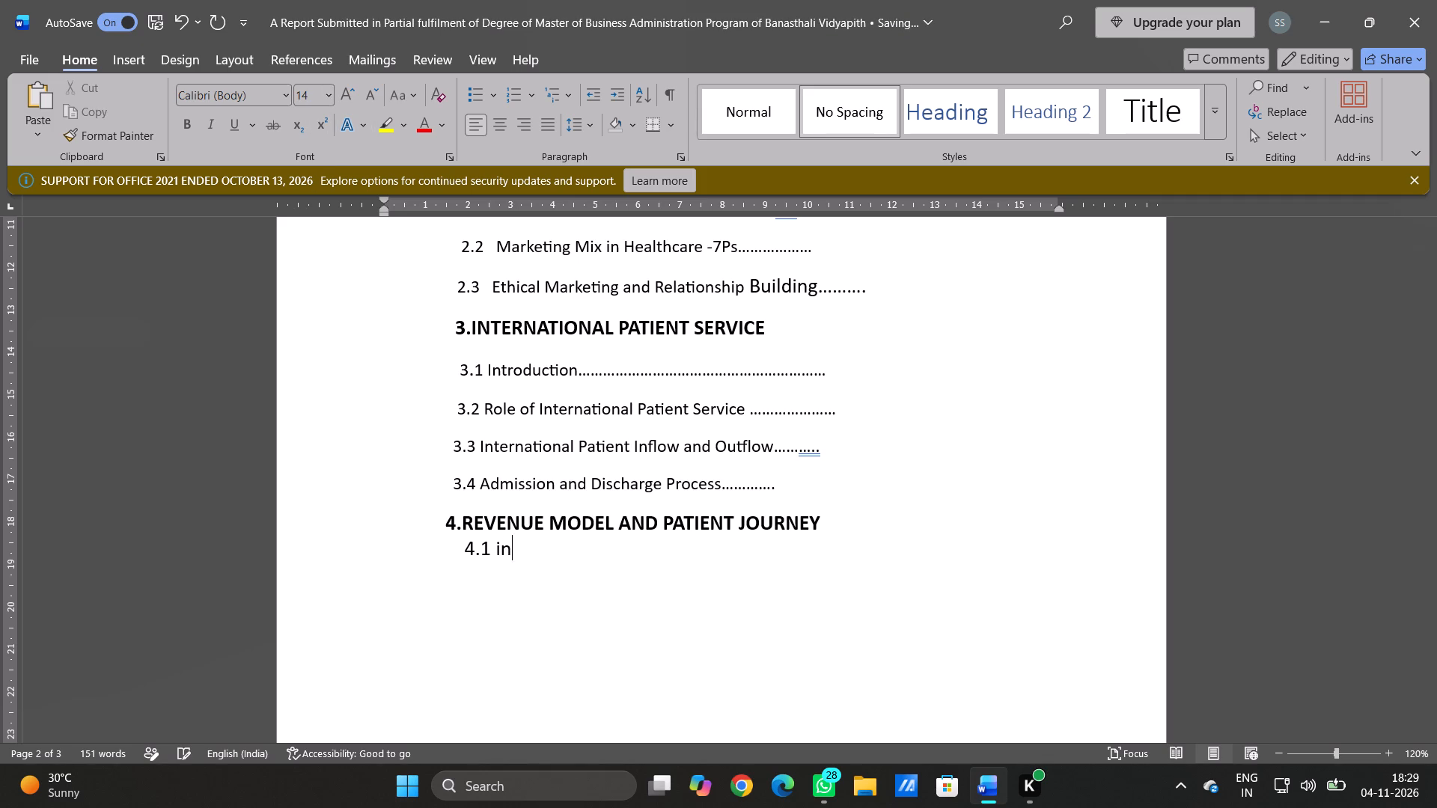
key(BackSpace)
text(ntrodi)
key(BackSpace)
text(uction)
key(space)
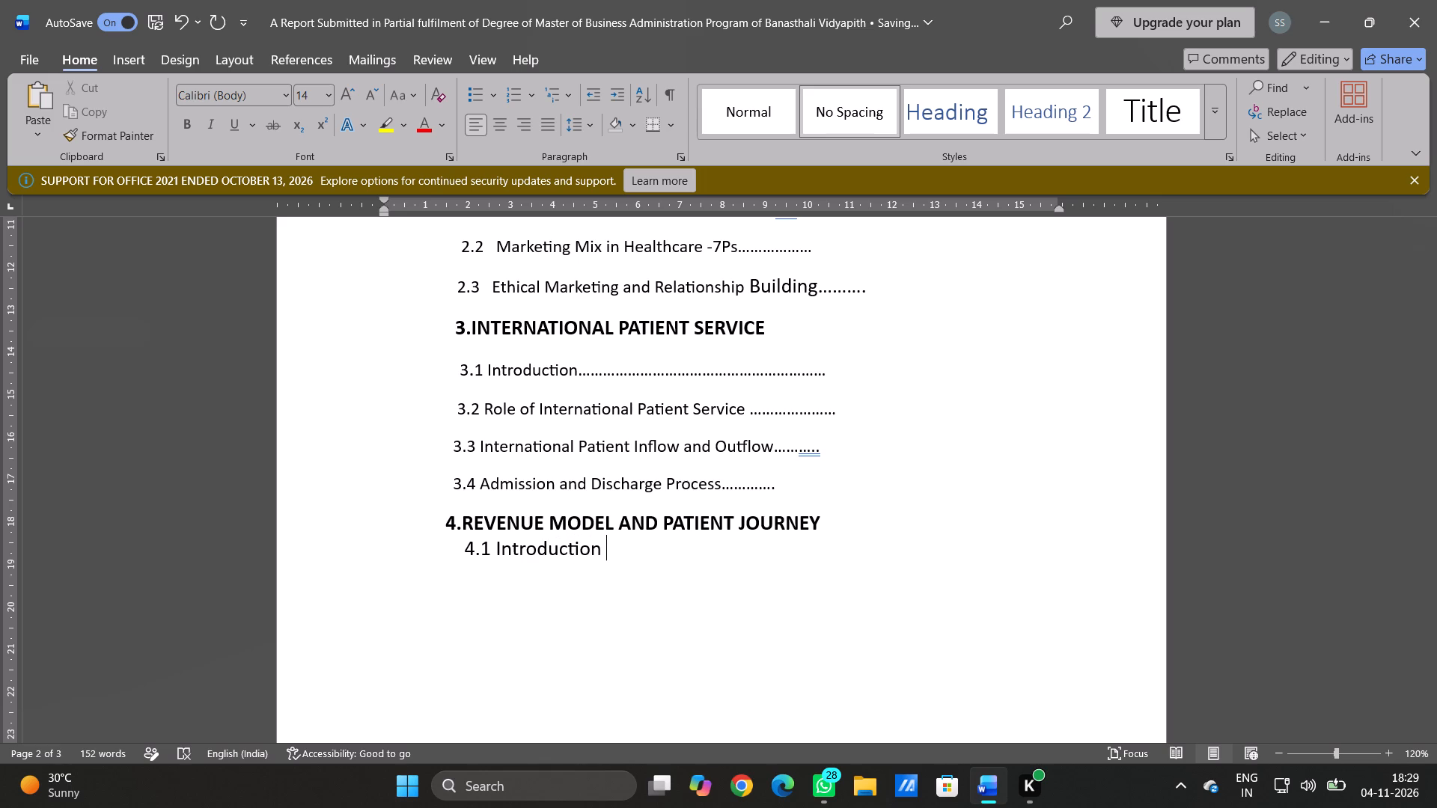
Extend the 4.1 entry with "to Hospital Revenue Model" after "Introduction".
text(to n)
key(BackSpace)
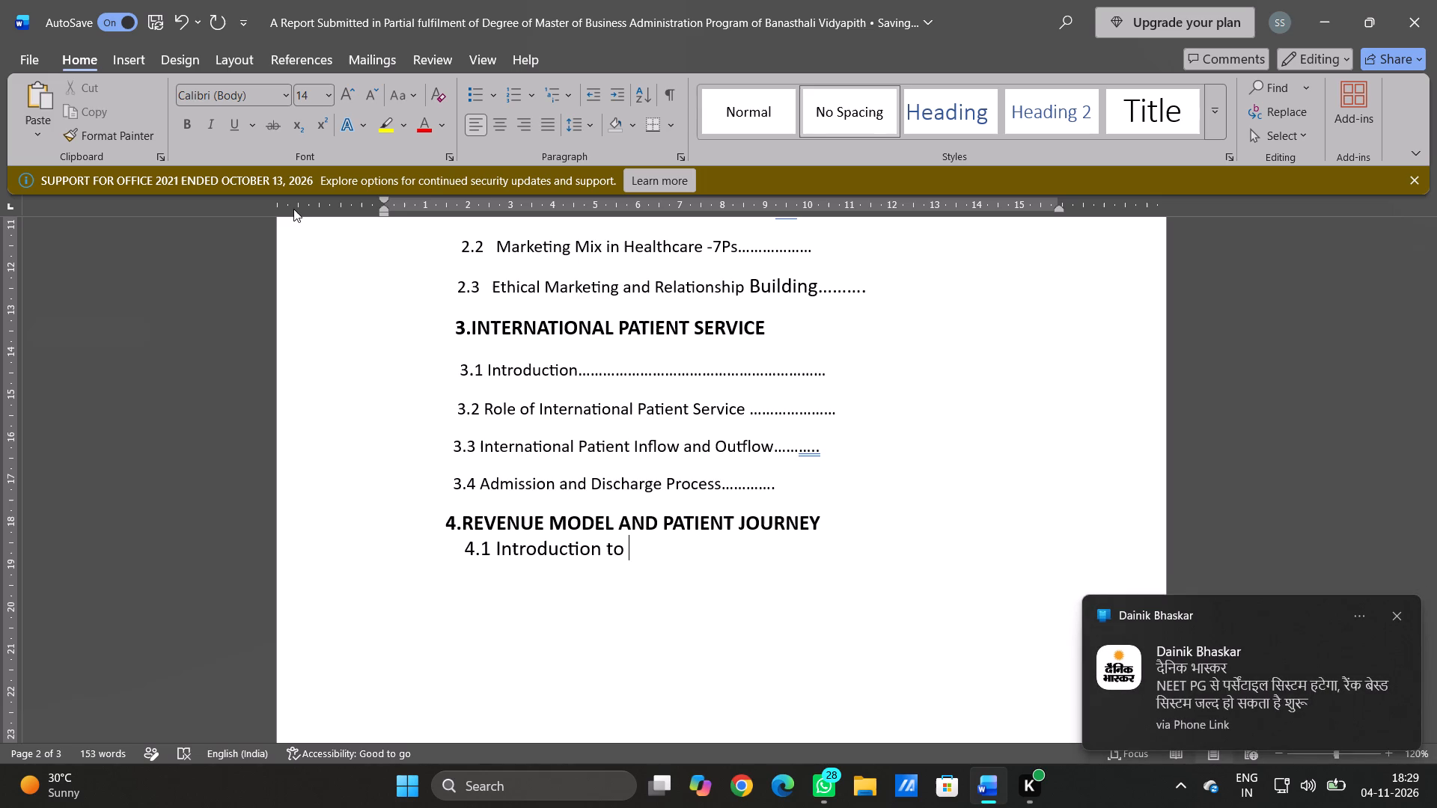
key(h)
key(h)
text(ospital)
key(space)
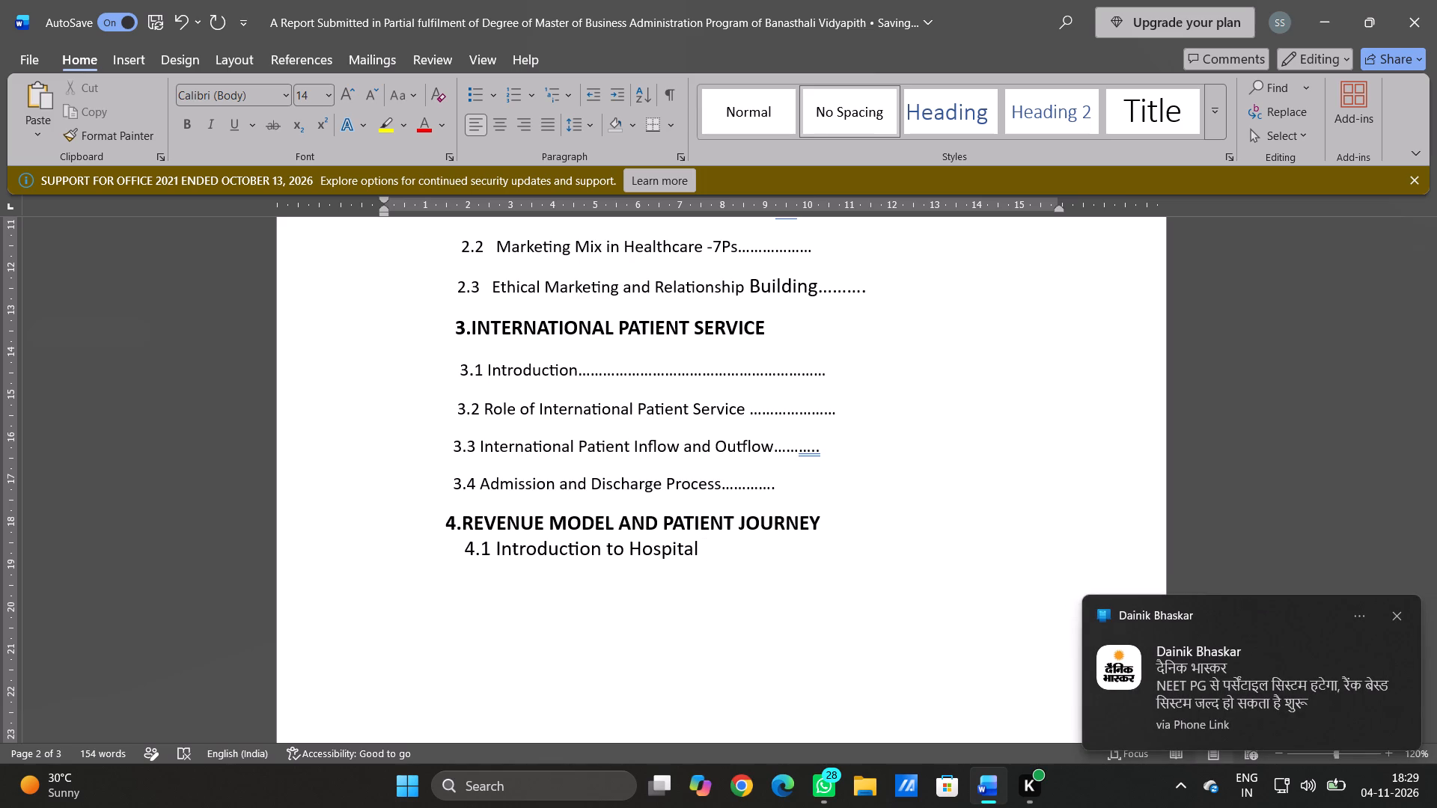
key(r)
key(BackSpace)
text(VENUE)
key(space)
key(BackSpace)
key(BackSpace)
key(BackSpace)
key(BackSpace)
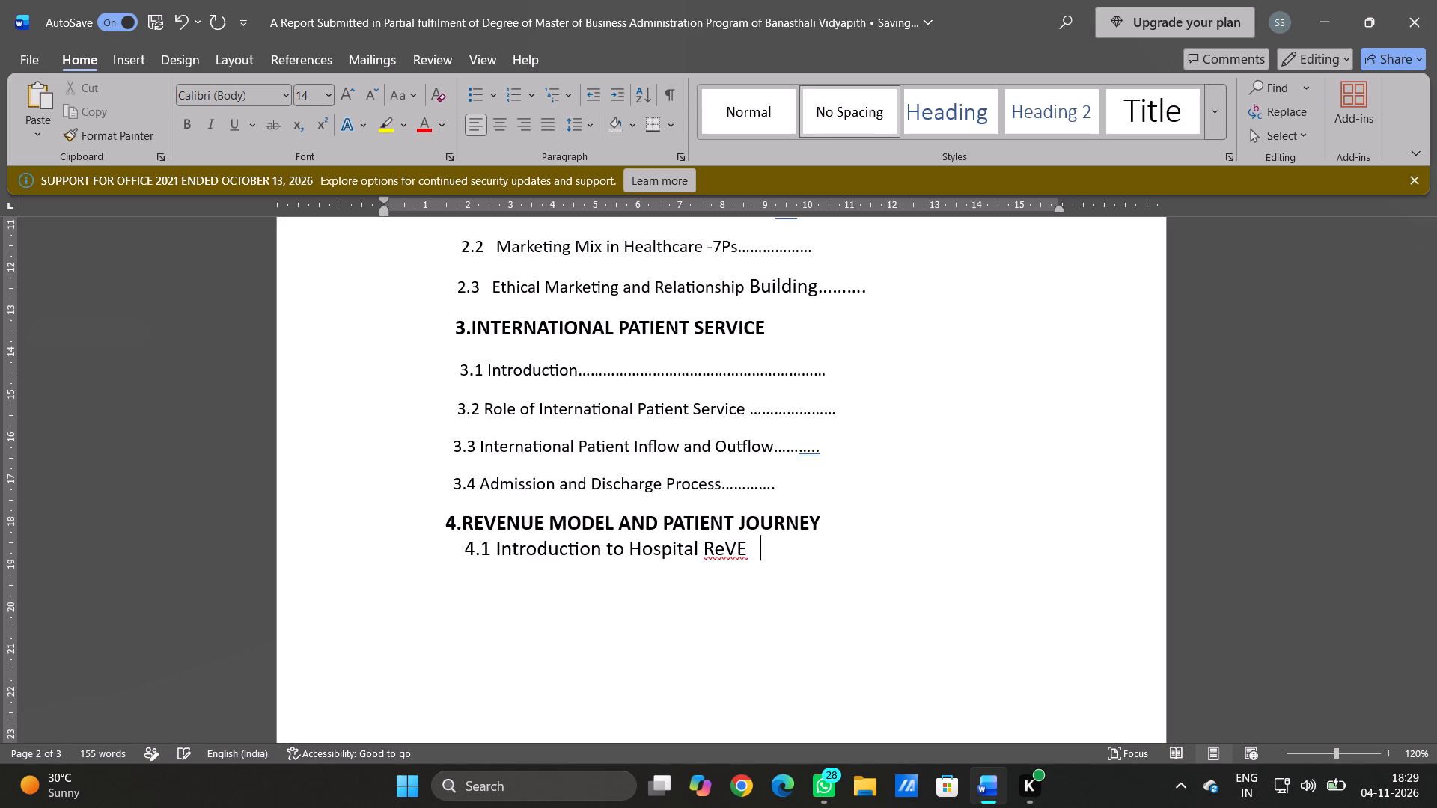
key(BackSpace)
key(BackSpace)
text(venue)
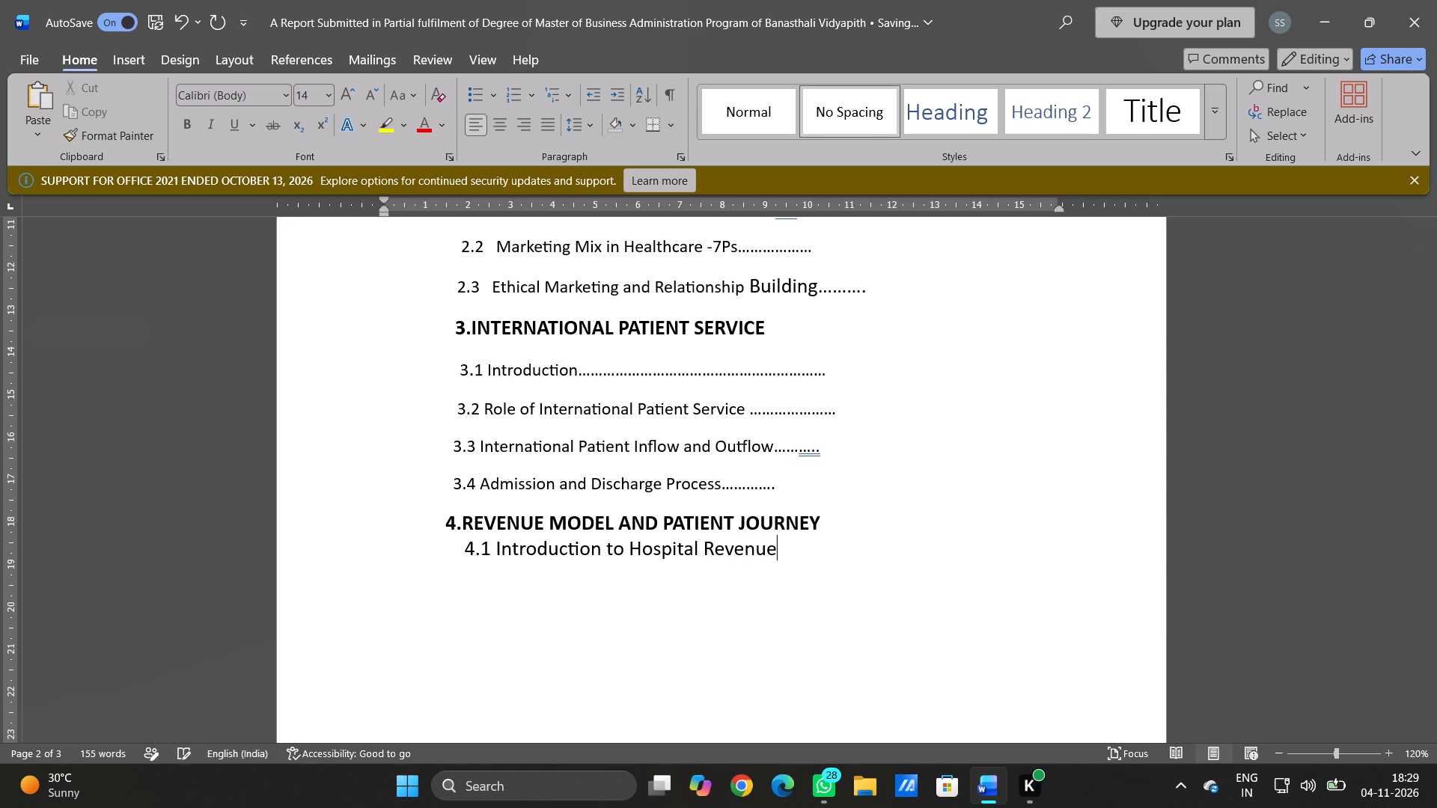
key(space)
text(de)
key(l)
Insert a blank line between heading 4, REVENUE MODEL AND PATIENT JOURNEY, and the 4.1 entry.
click(832, 527)
key(Return)
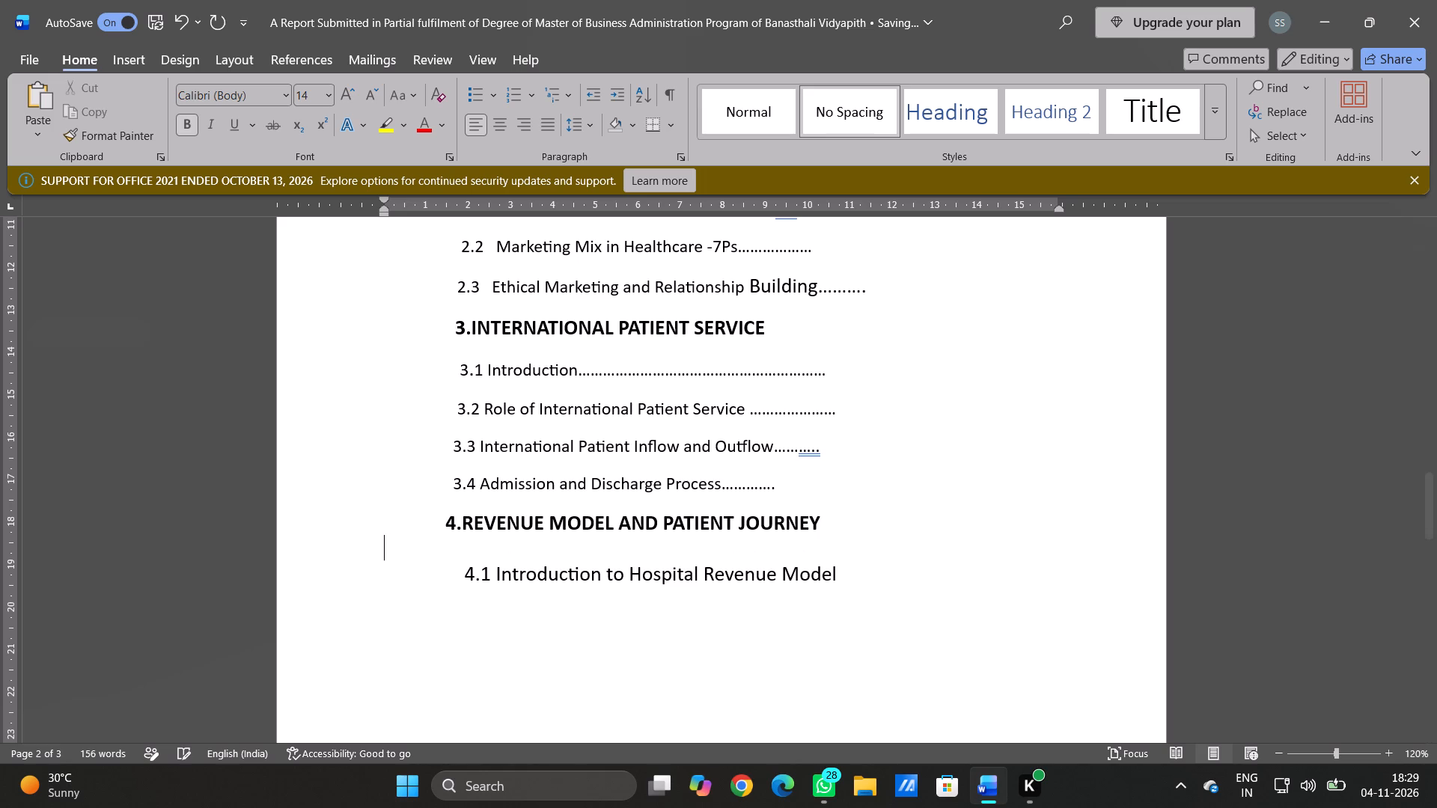
key(BackSpace)
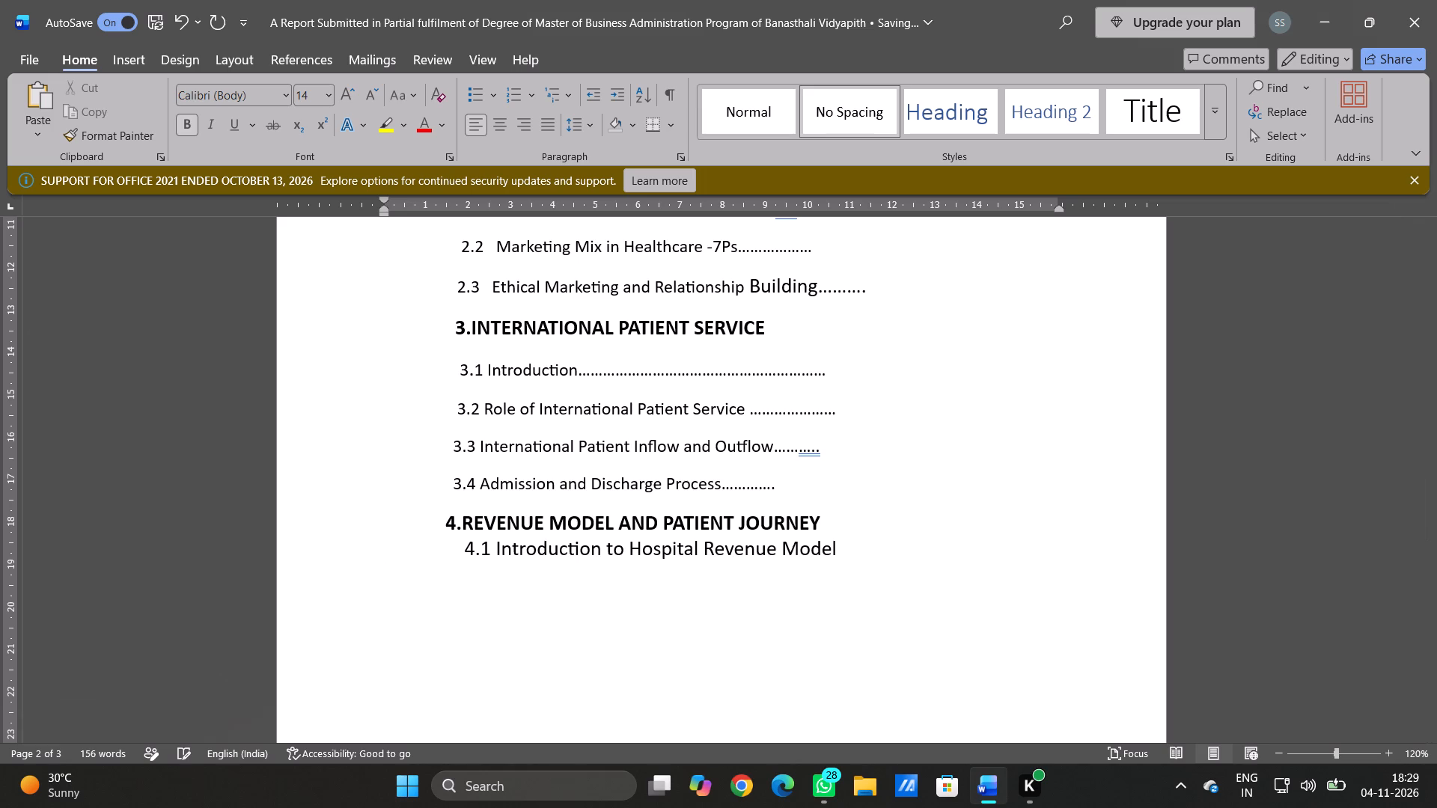
key(Return)
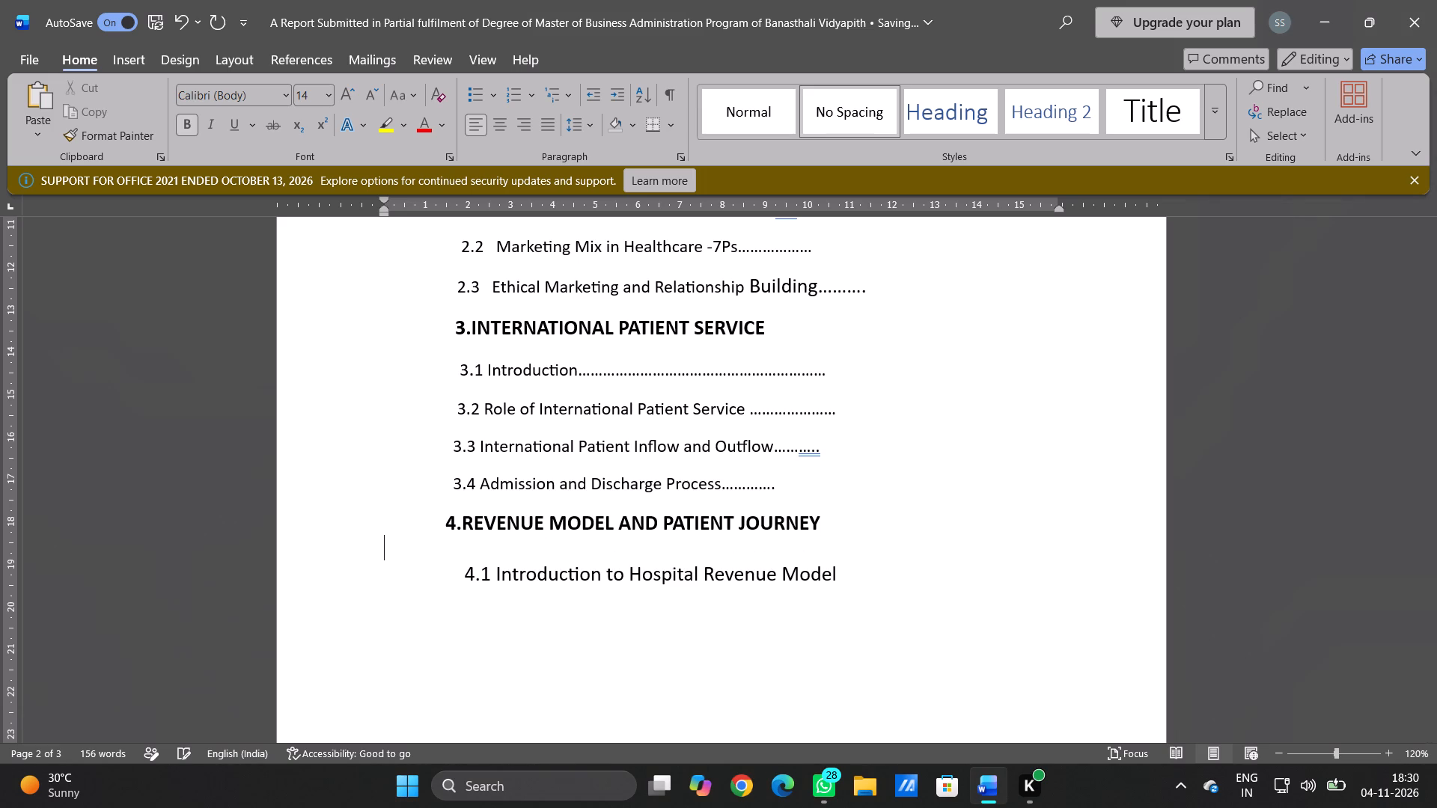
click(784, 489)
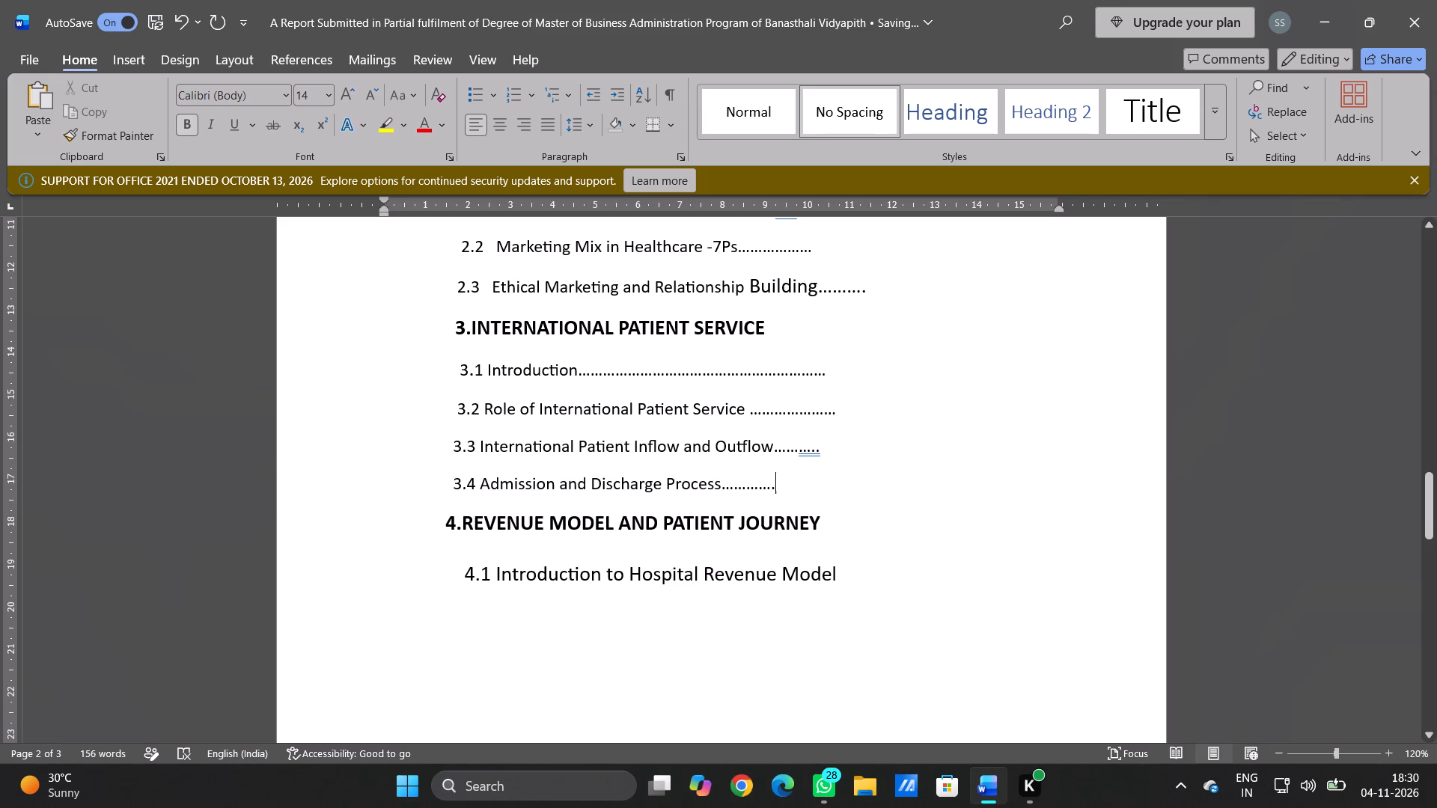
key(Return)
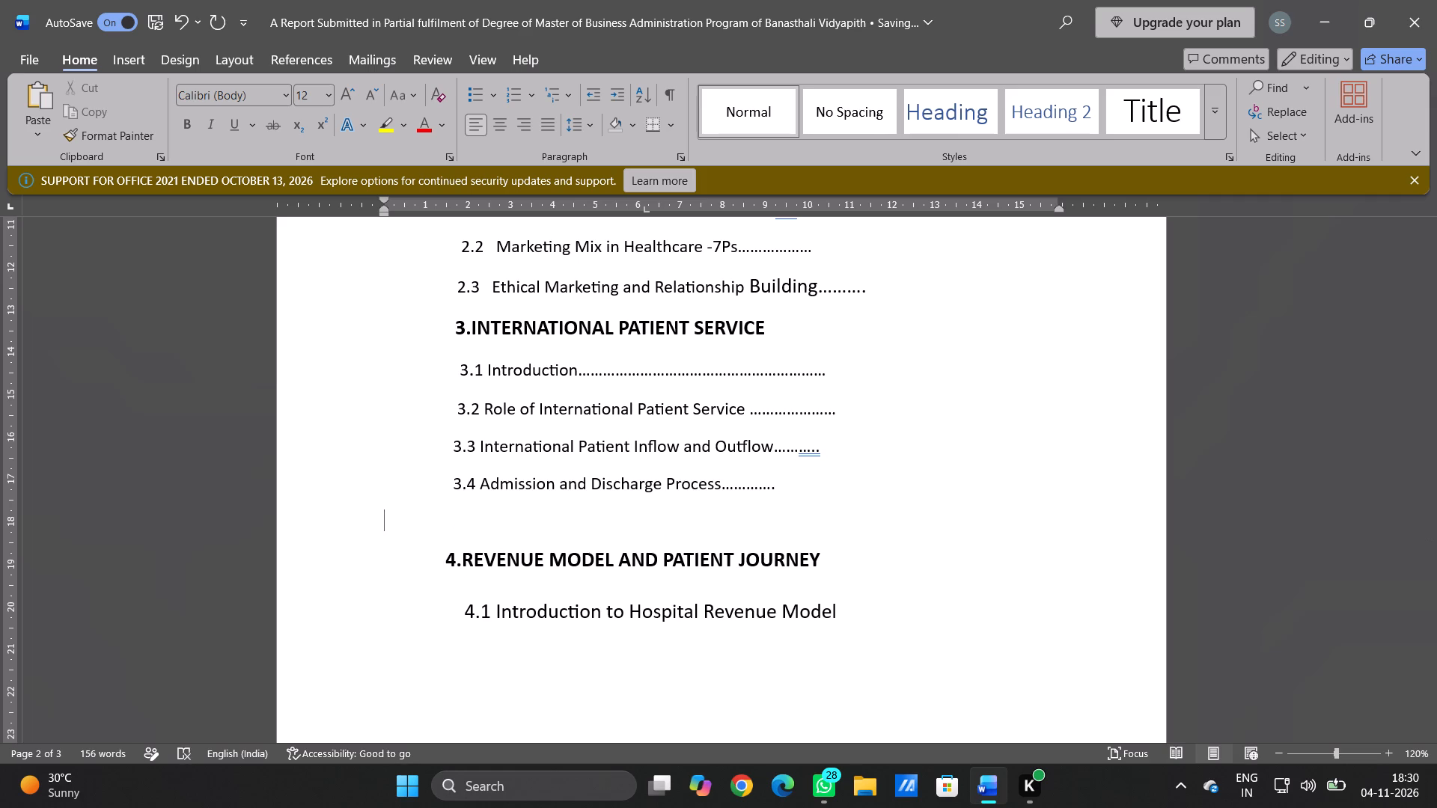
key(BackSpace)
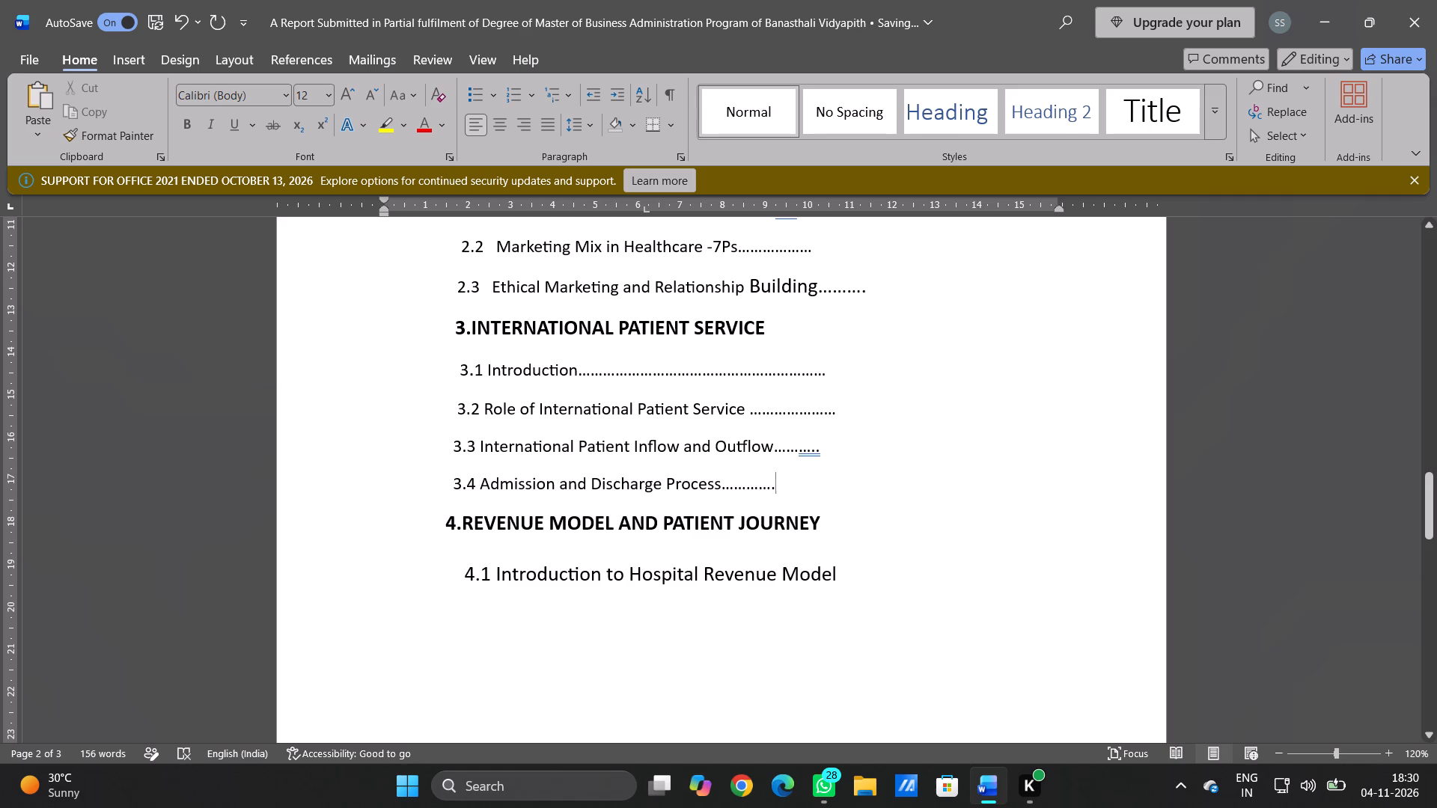
Set the font size of the whole "4.1 Introduction to Hospital Revenue Model" entry to 12.
drag(465, 574, 590, 570)
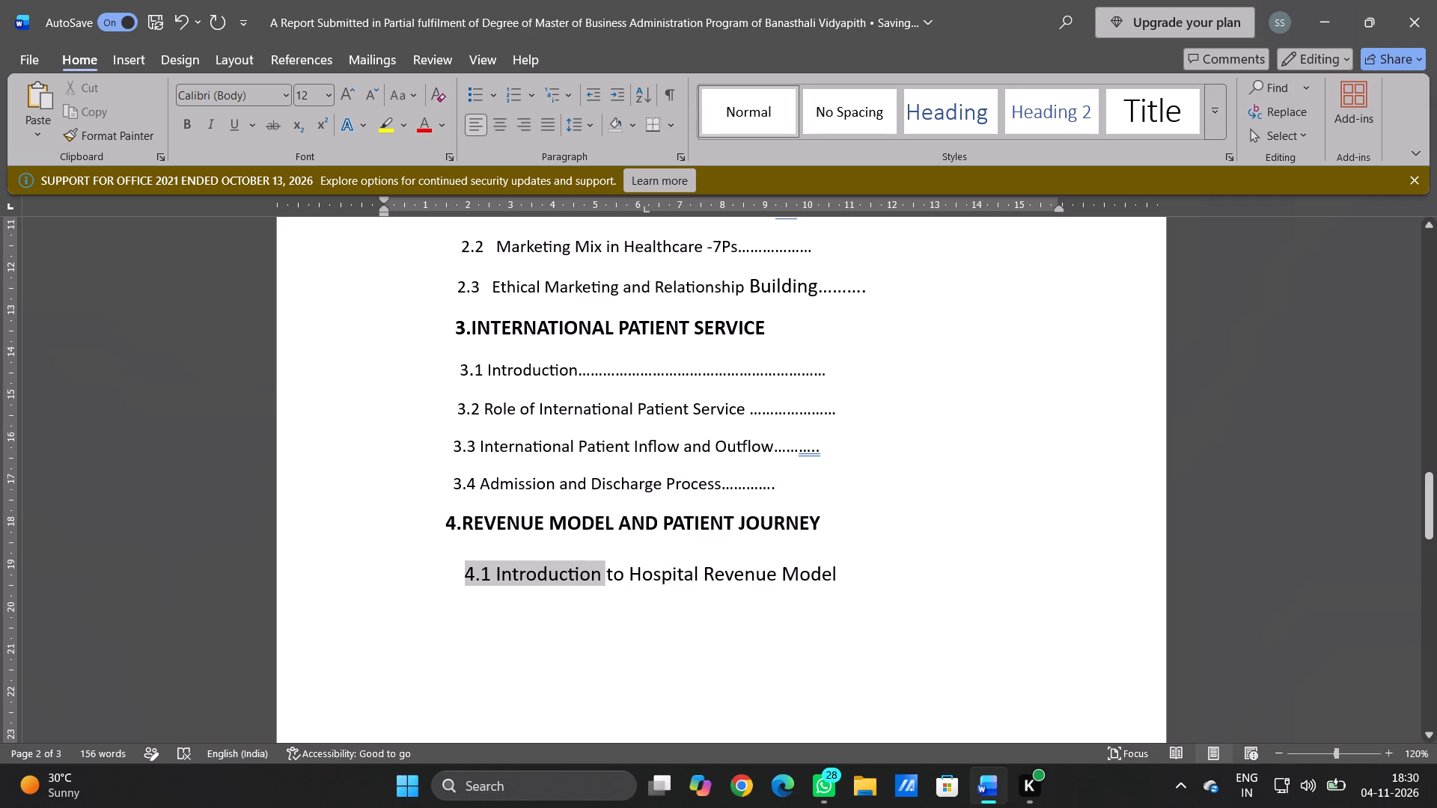
drag(590, 570, 827, 565)
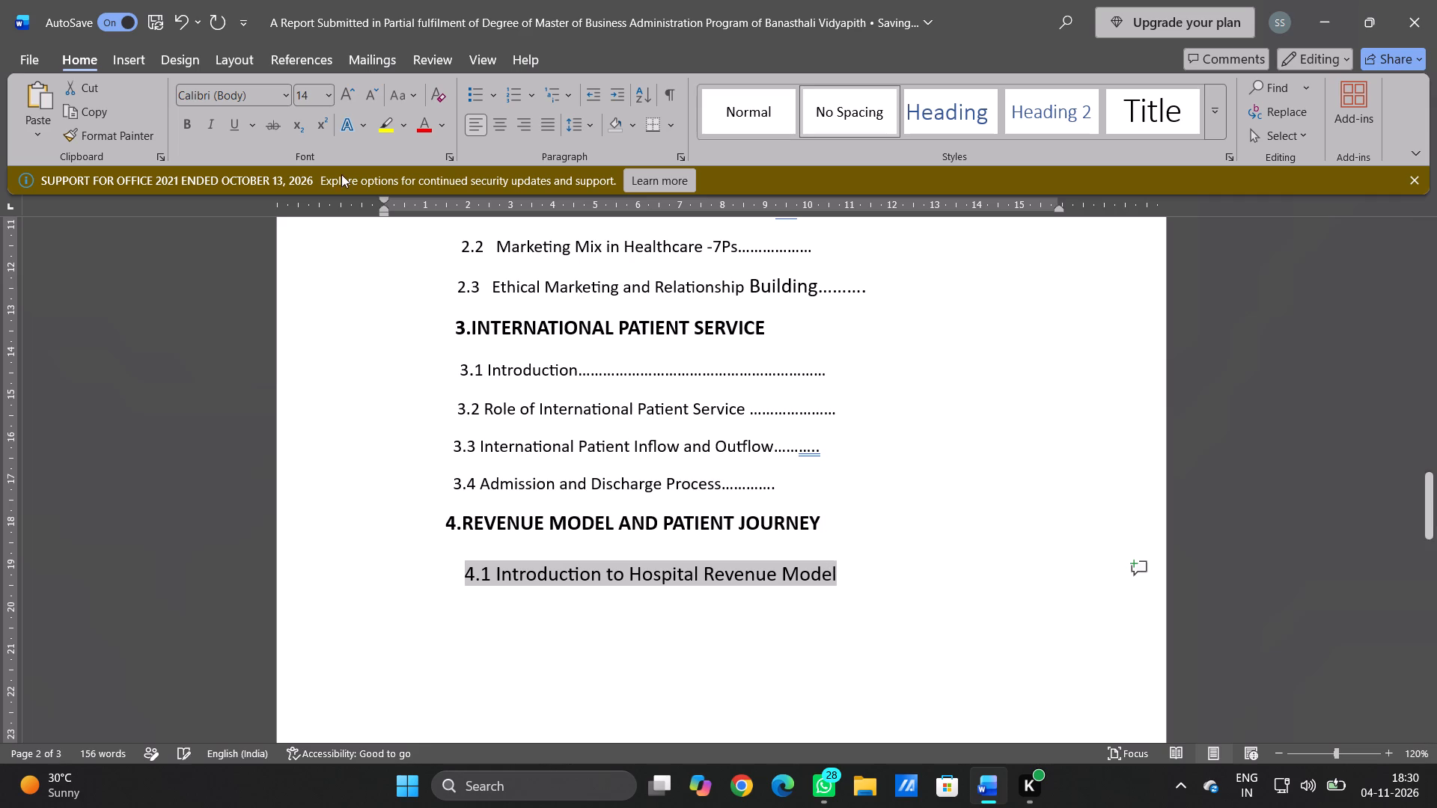
click(323, 95)
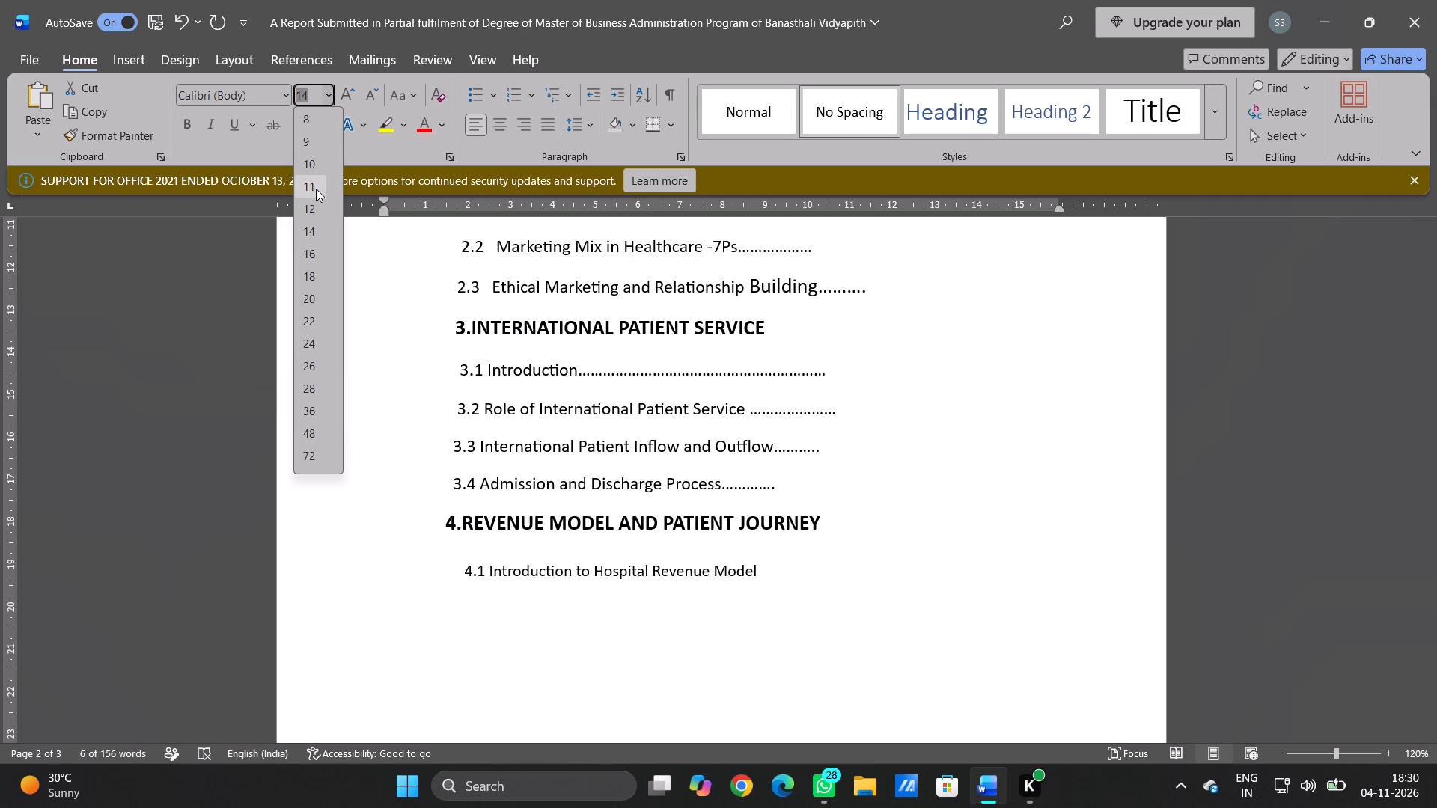
click(316, 201)
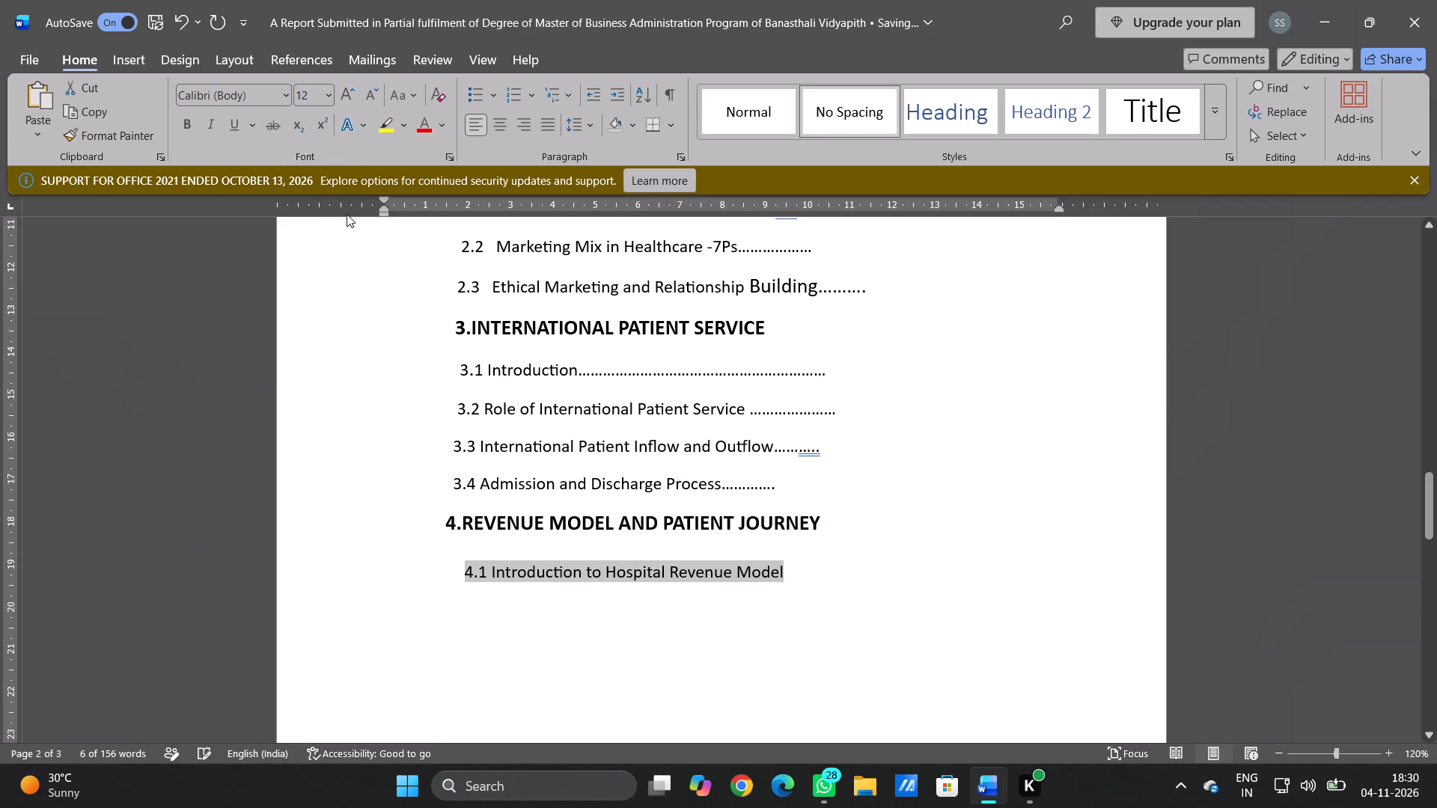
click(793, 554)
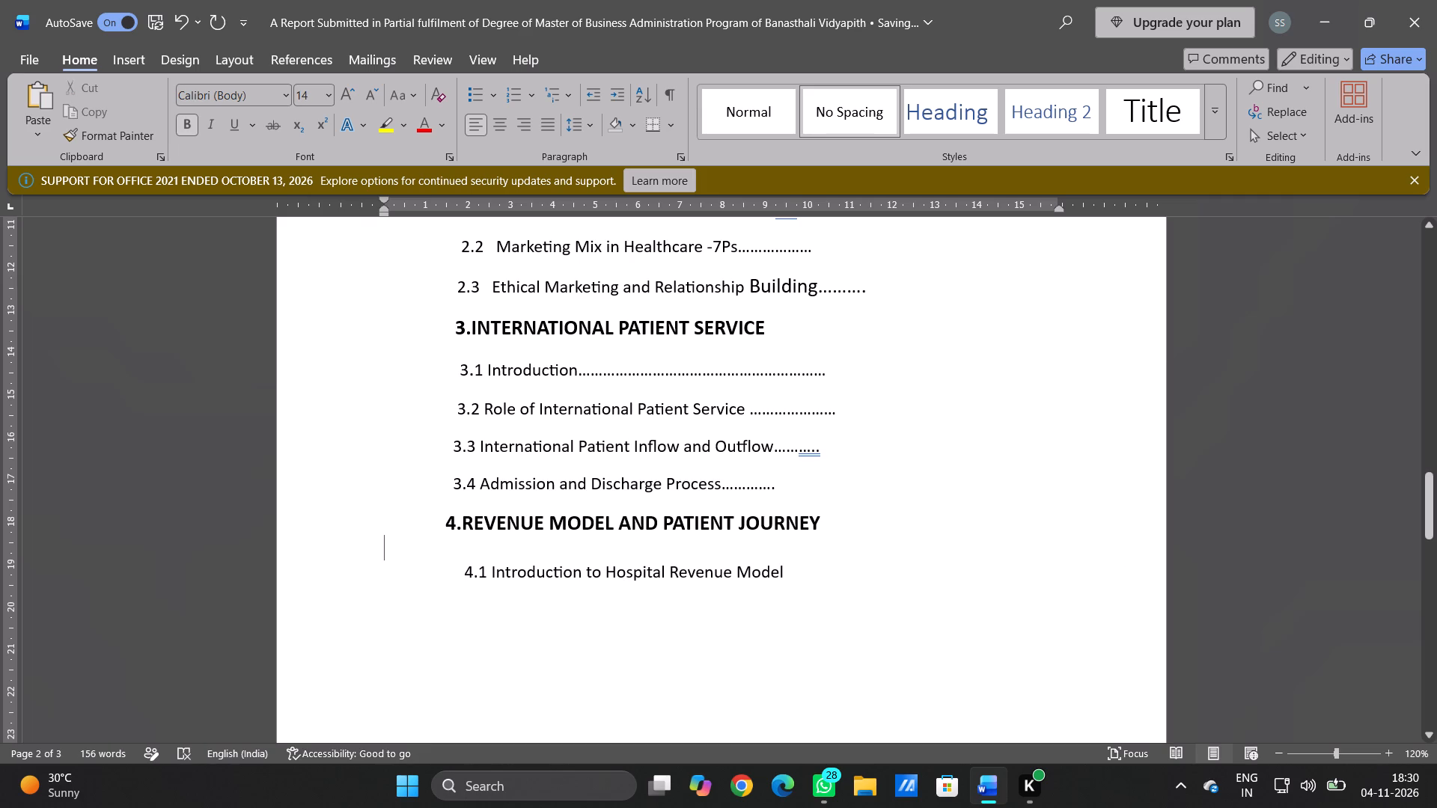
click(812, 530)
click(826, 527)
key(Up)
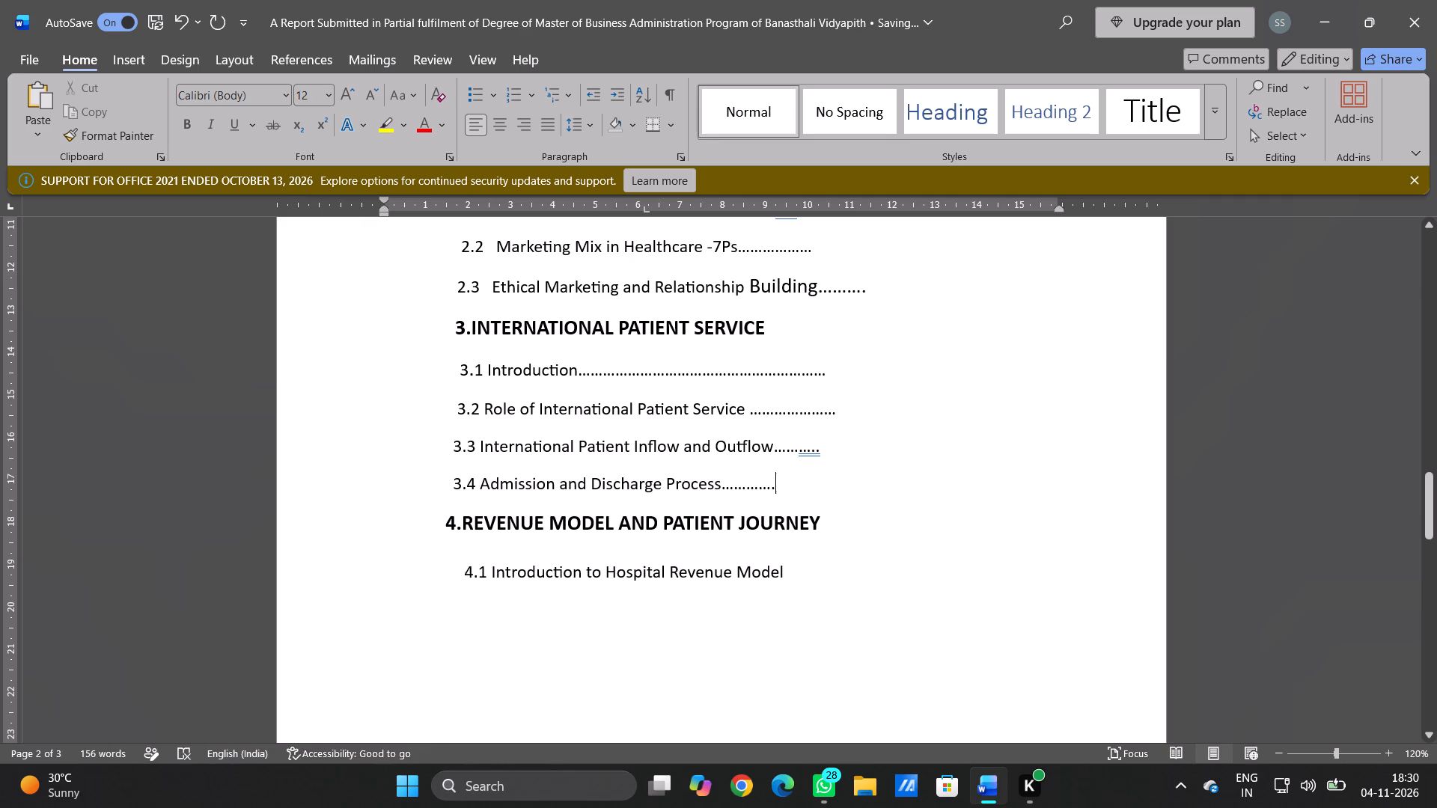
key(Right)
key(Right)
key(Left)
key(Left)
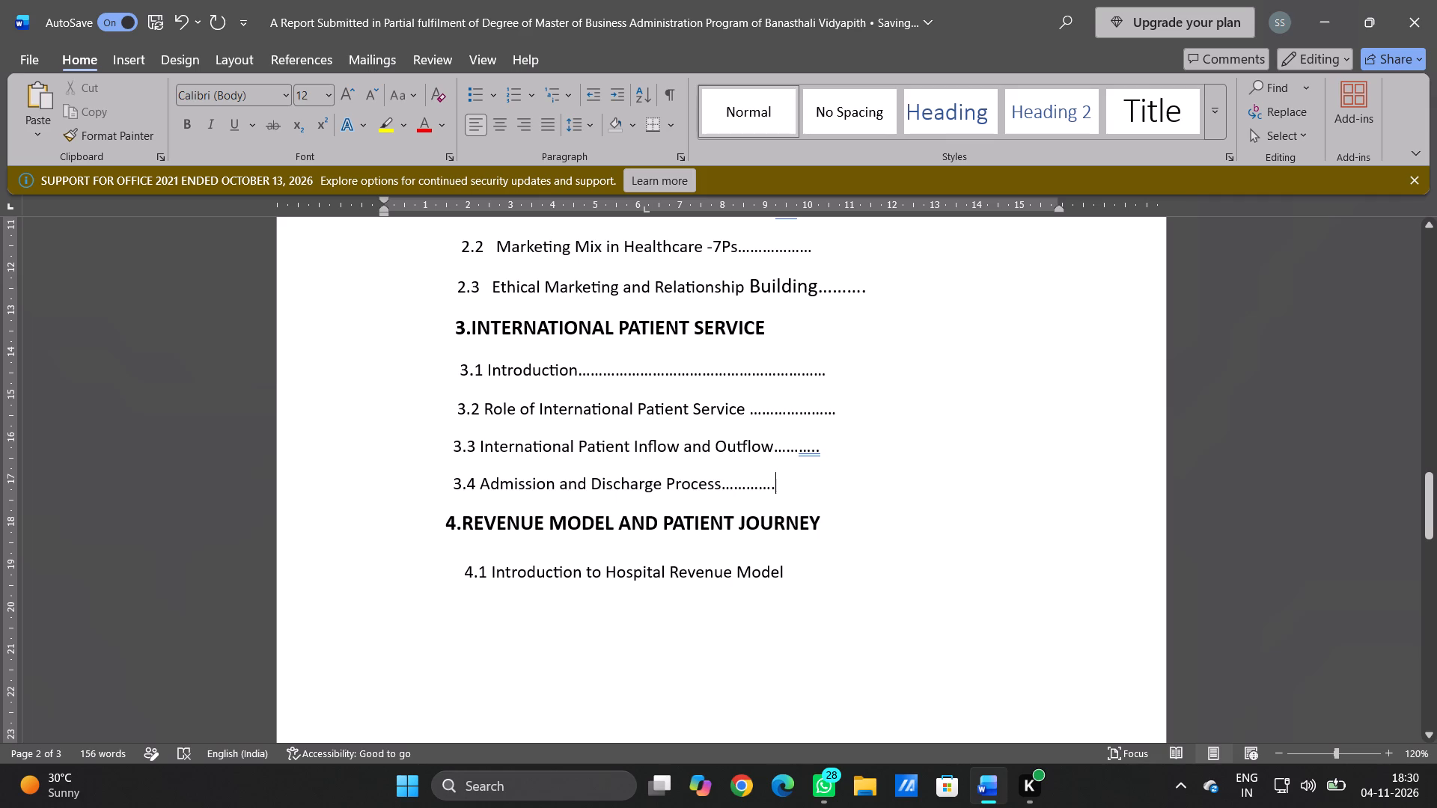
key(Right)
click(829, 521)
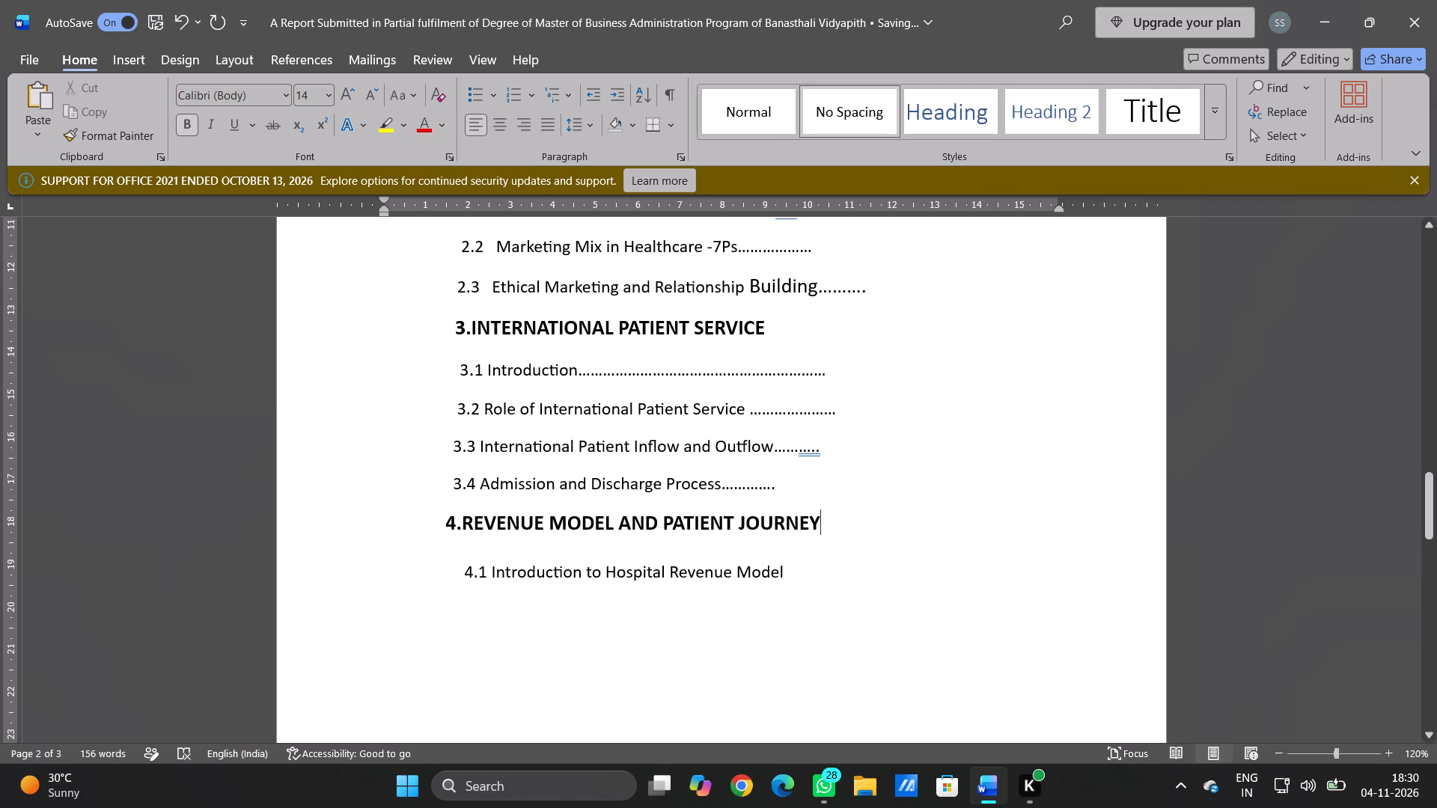
Remove one space from the indent in front of the 4.1 entry.
click(460, 570)
key(BackSpace)
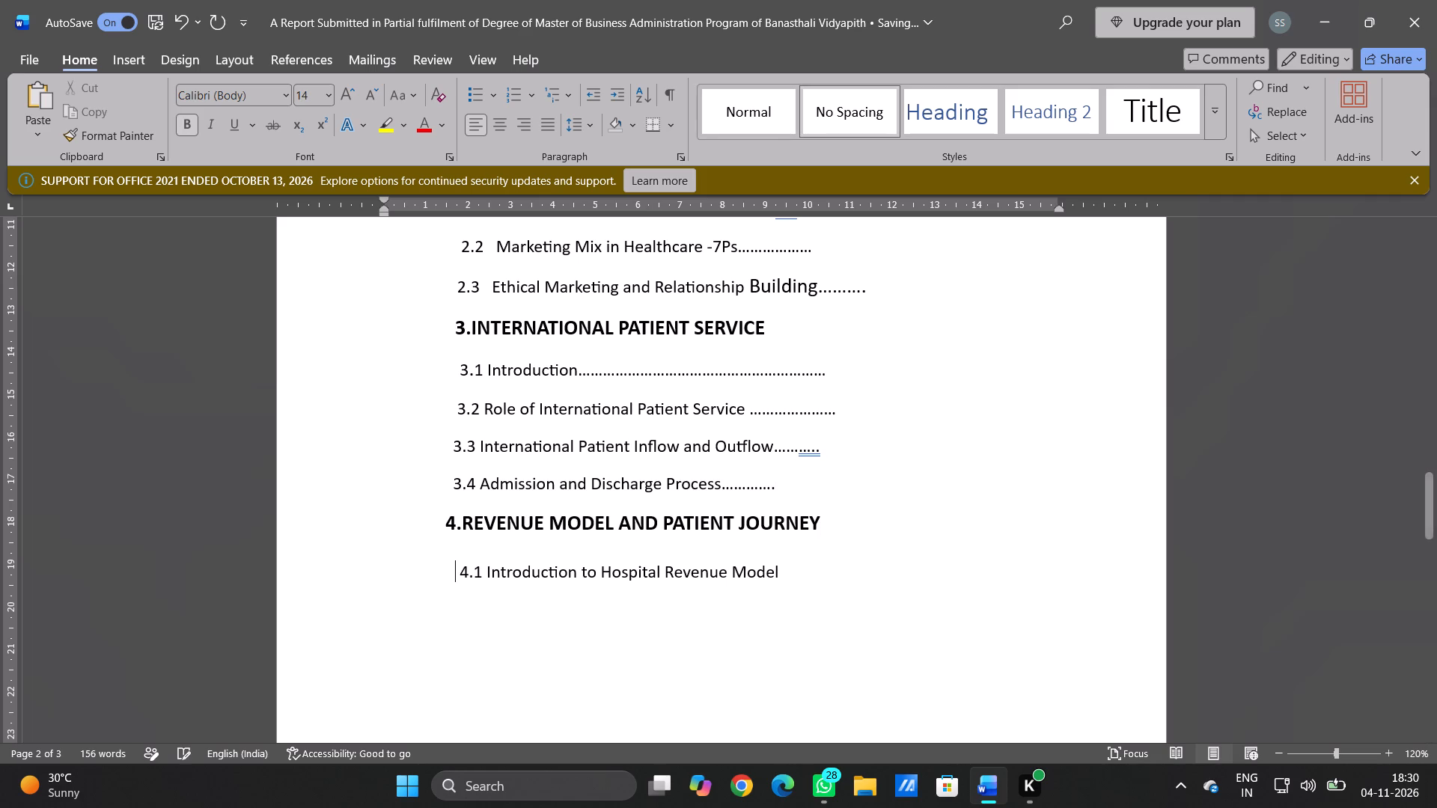
Widen the indent in front of the "4.1 Introduction to Hospital Revenue Model" entry by one space.
key(BackSpace)
key(space)
key(space)
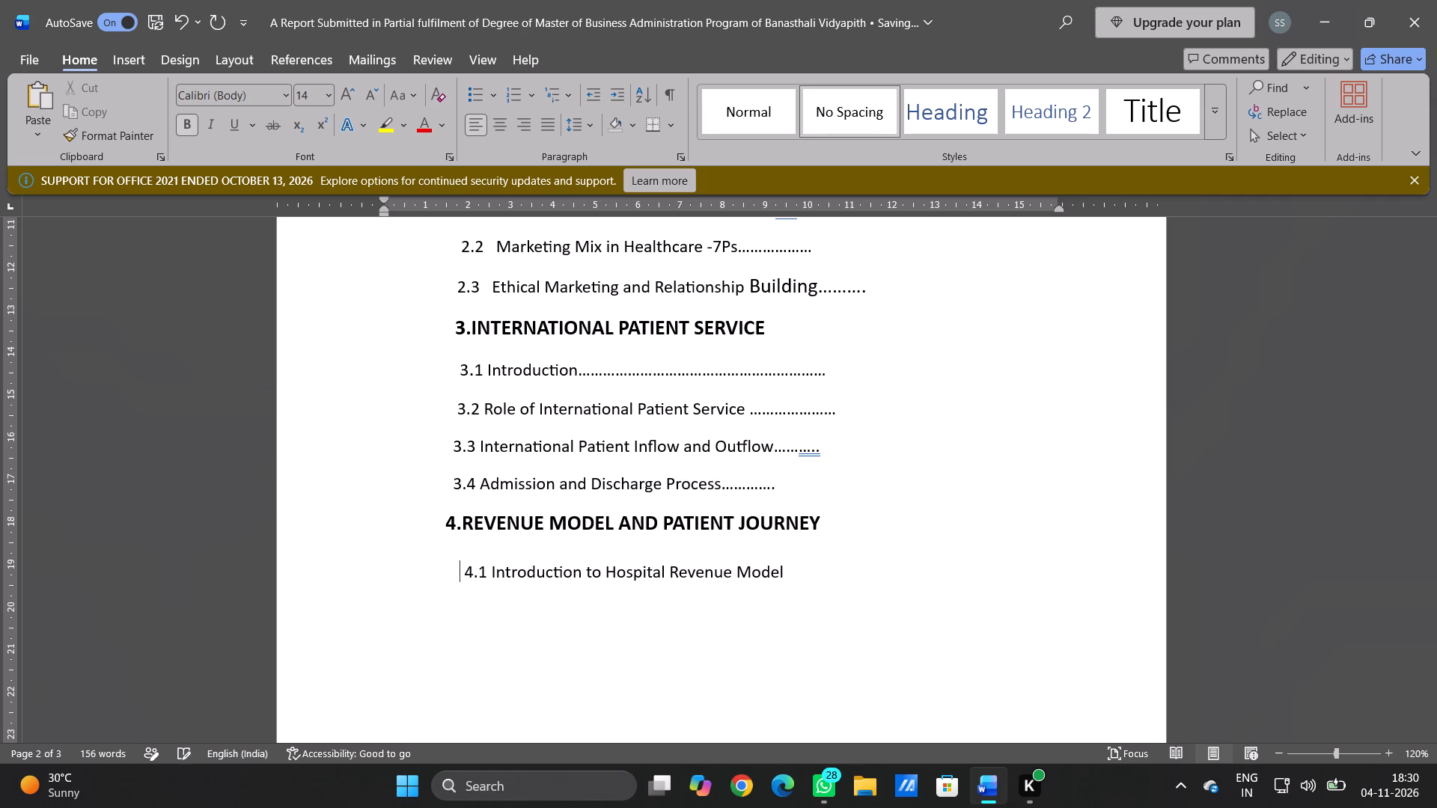
drag(478, 545, 489, 545)
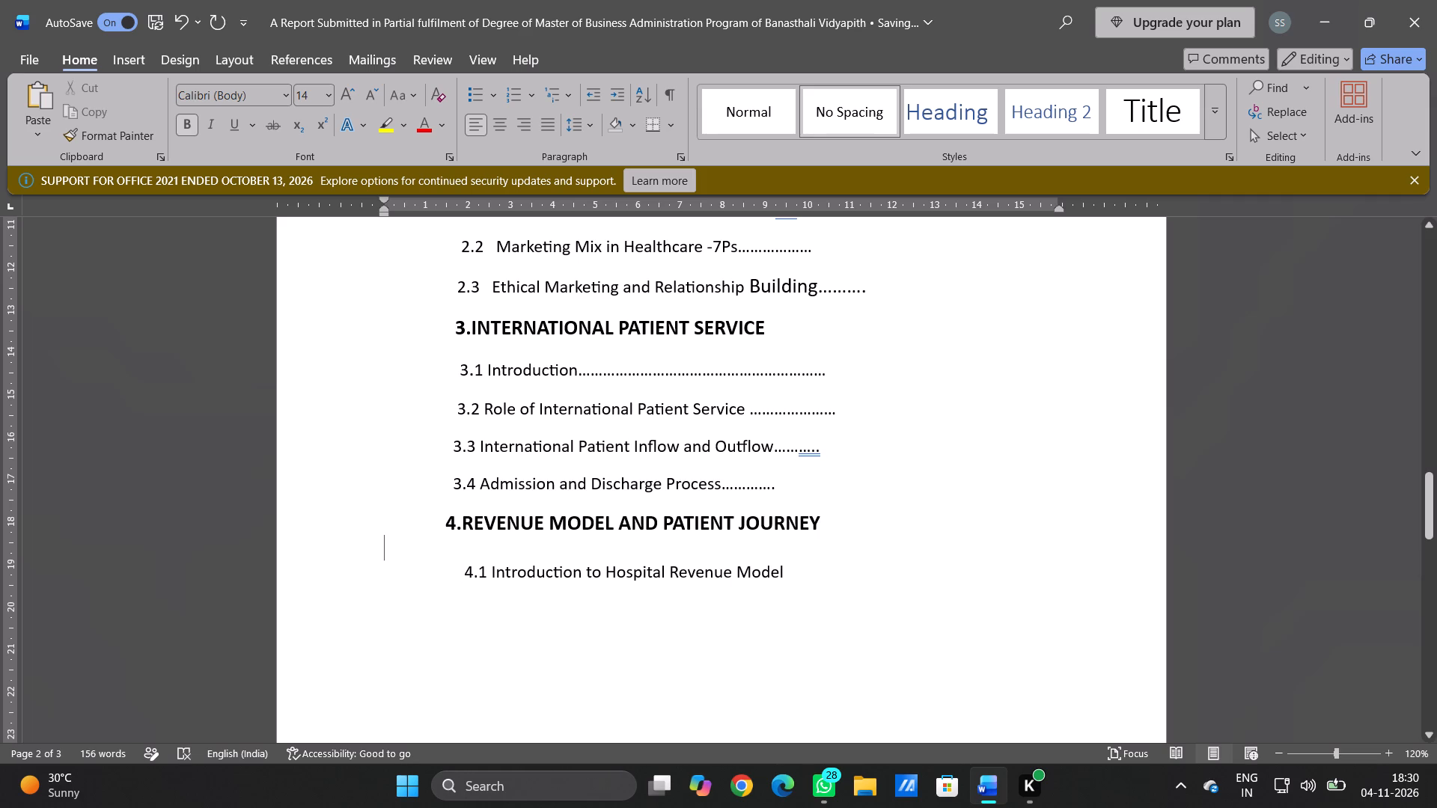
drag(489, 545, 579, 551)
click(579, 551)
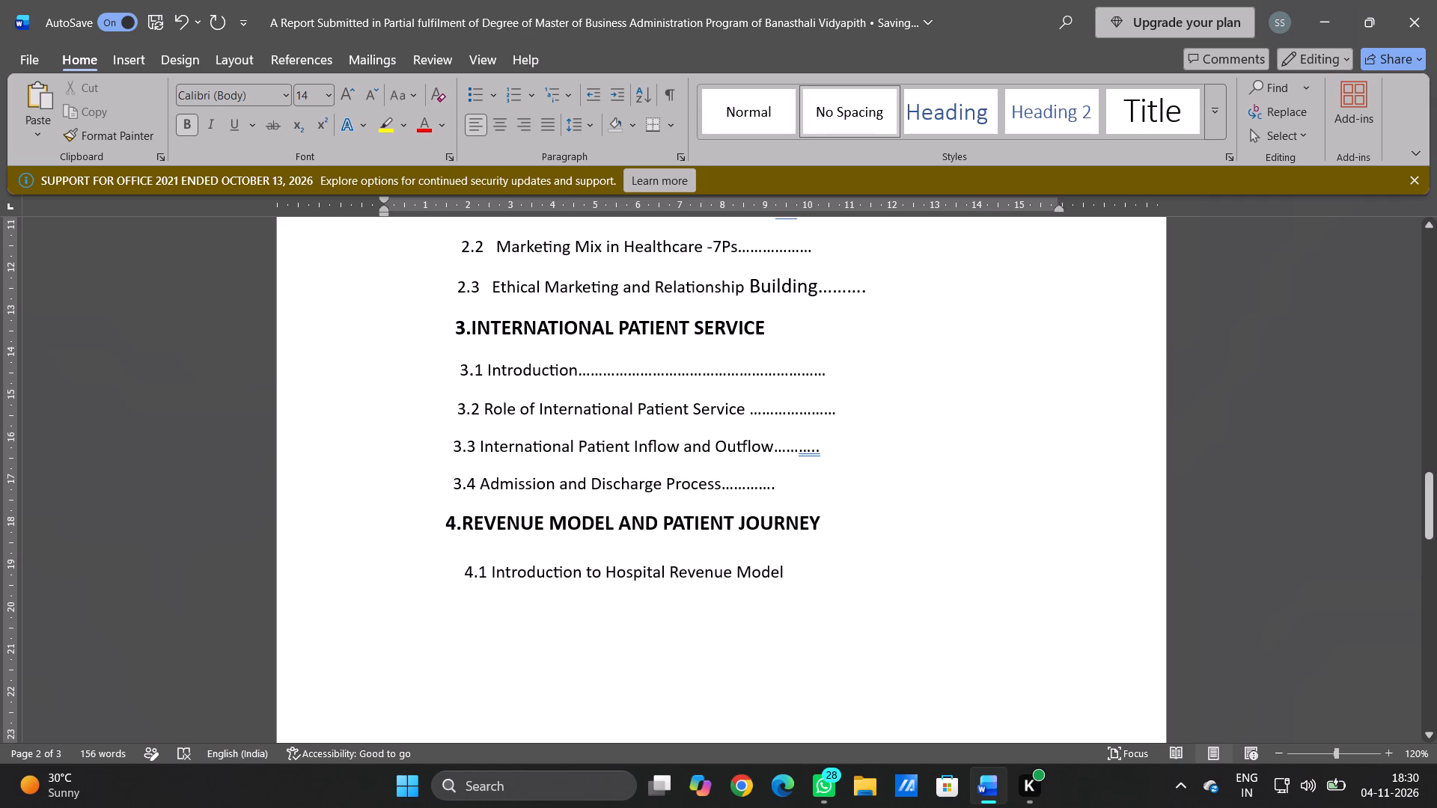
click(838, 518)
Start a new line below the 4.1 entry and indent it with spaces to roughly where 4.1 begins.
click(796, 577)
key(Return)
key(space)
key(space)
key(space)
key(space)
key(space)
key(space)
key(space)
key(space)
key(space)
key(space)
key(space)
key(space)
key(space)
key(space)
key(space)
key(space)
key(space)
key(space)
key(space)
key(space)
key(space)
key(space)
key(space)
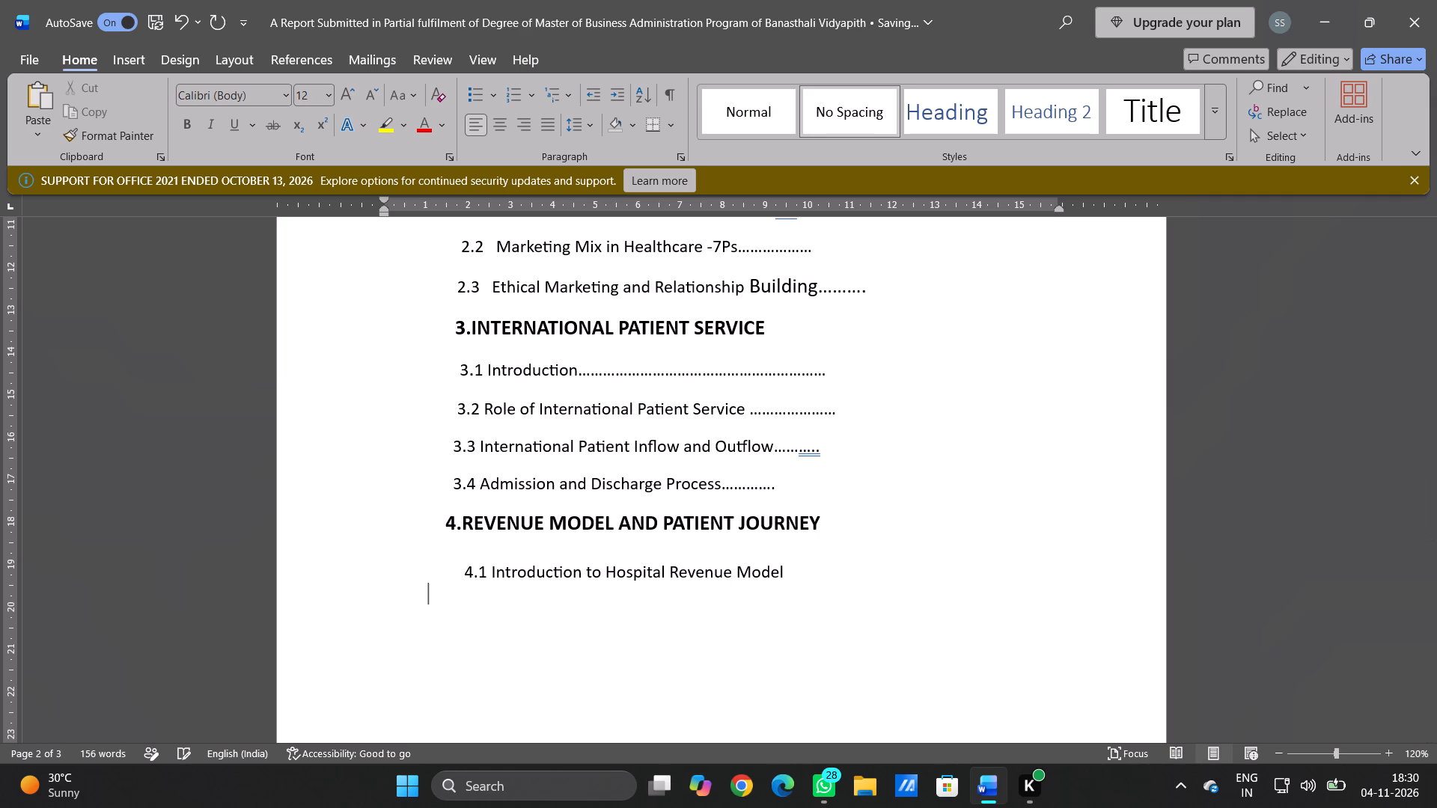
key(space)
key(BackSpace)
key(BackSpace)
Number the new line 4.2, trimming its indent so the number lines up under 4.1.
text(4.)
key(BackSpace)
key(BackSpace)
key(BackSpace)
text(4.)
key(2)
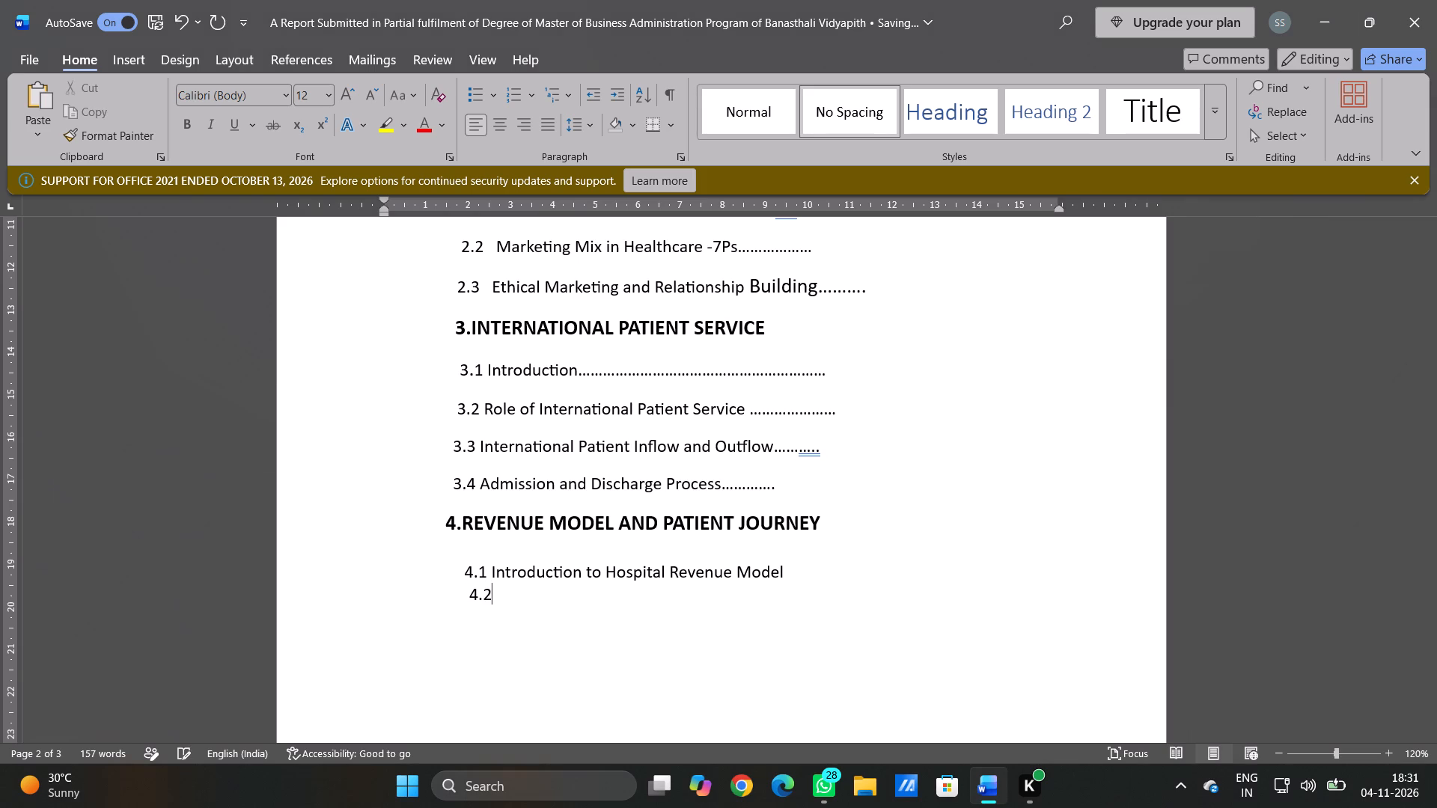
key(BackSpace)
key(BackSpace)
key(BackSpace)
key(BackSpace)
text(4.2)
key(space)
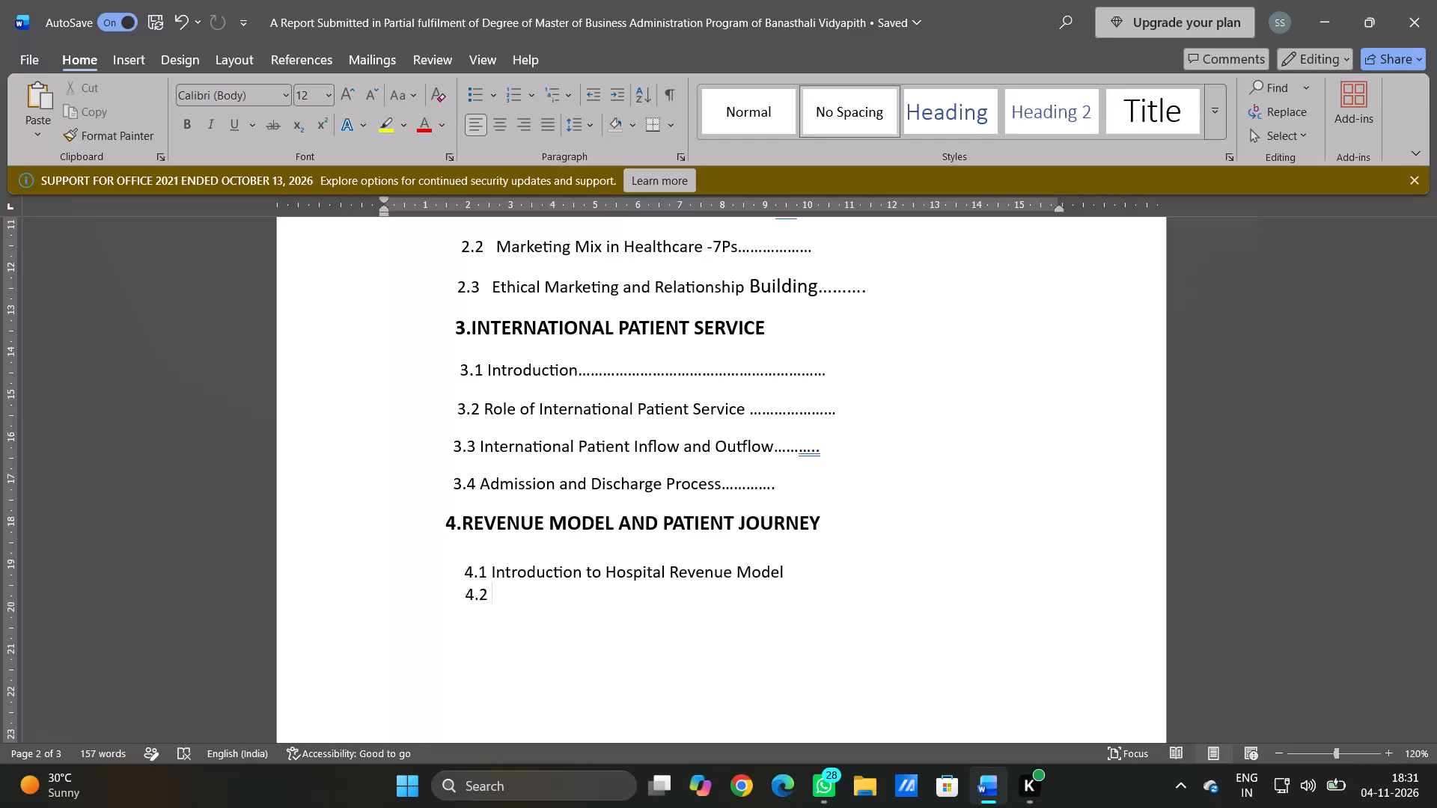
Enter the title "Patient Journey in Healthcare" after the number 4.2, with "Patient" spelled correctly.
key(a)
text(teint)
key(space)
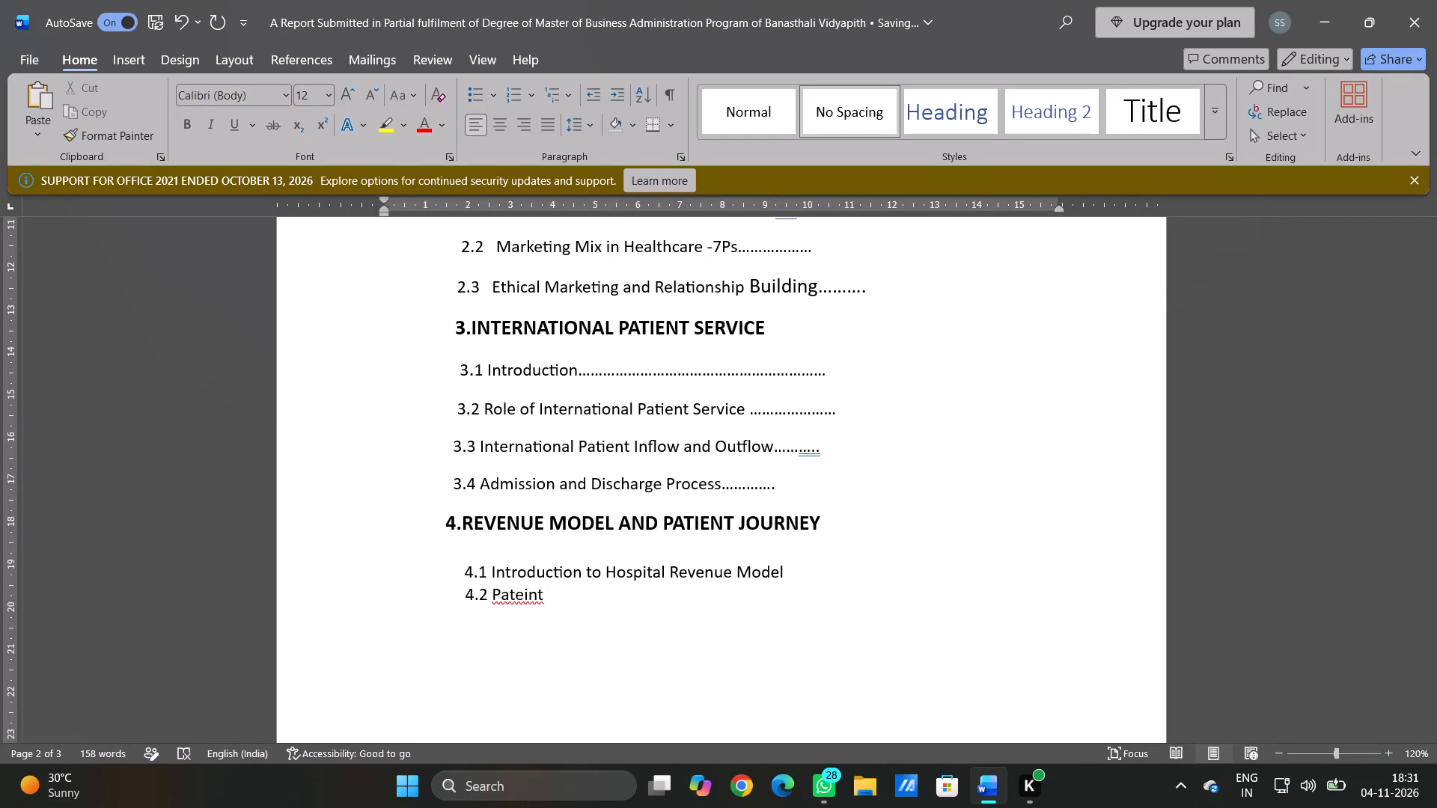
key(l)
key(BackSpace)
key(BackSpace)
key(BackSpace)
key(BackSpace)
key(BackSpace)
key(BackSpace)
key(BackSpace)
text(ient)
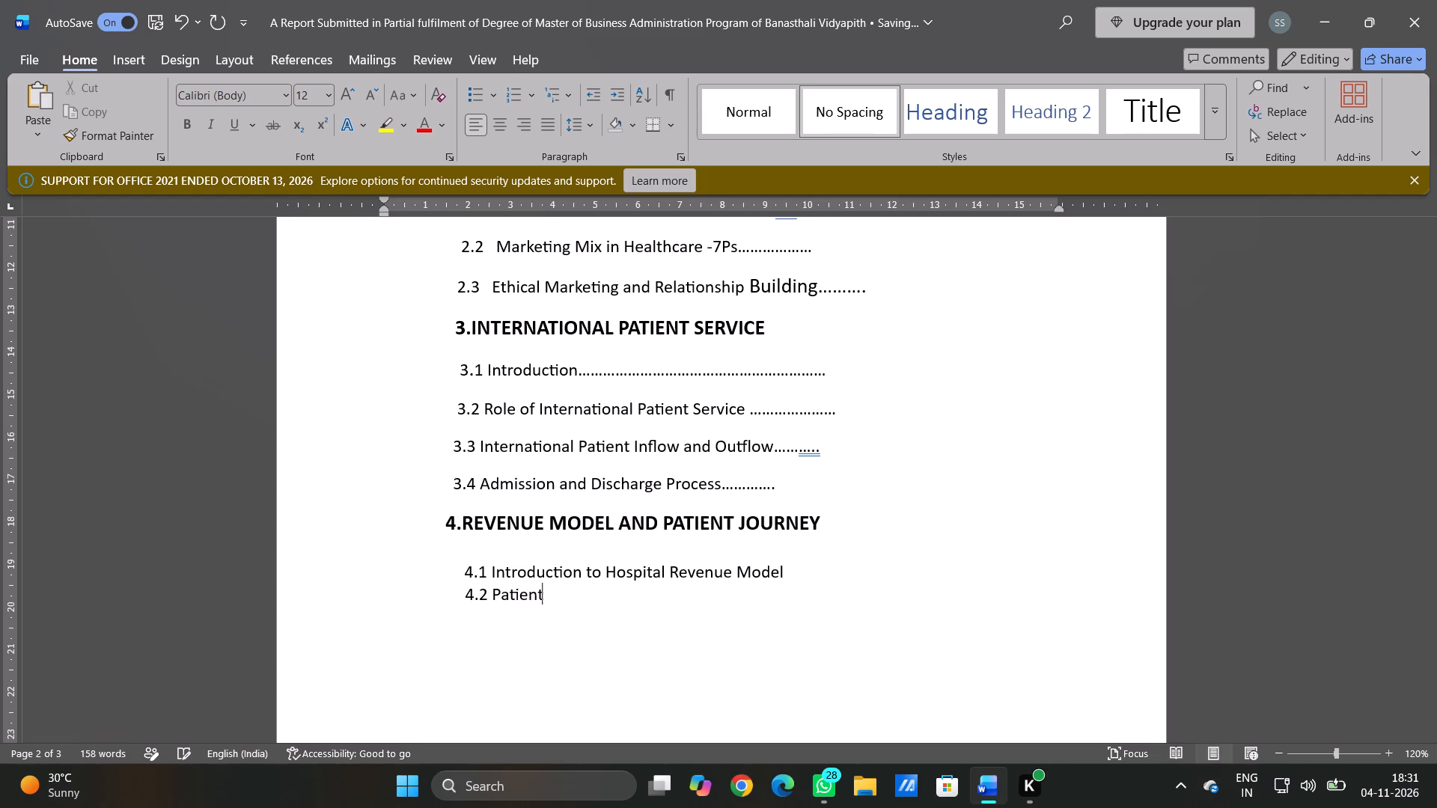
key(space)
key(j)
key(j)
text(ou)
text(ren)
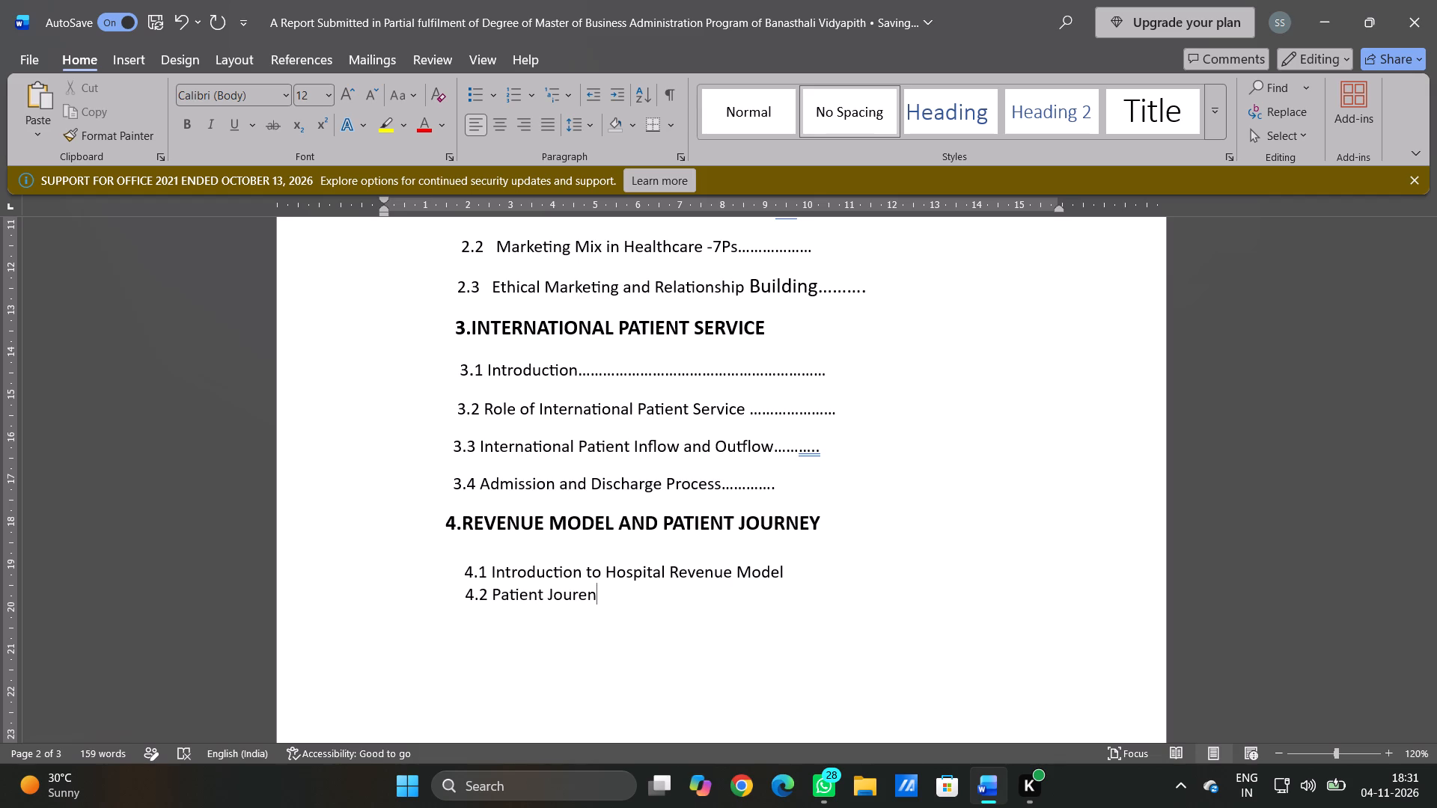
Correct the misspelled second word of the 4.2 entry and complete its title as "Patient Journey in Healthcare".
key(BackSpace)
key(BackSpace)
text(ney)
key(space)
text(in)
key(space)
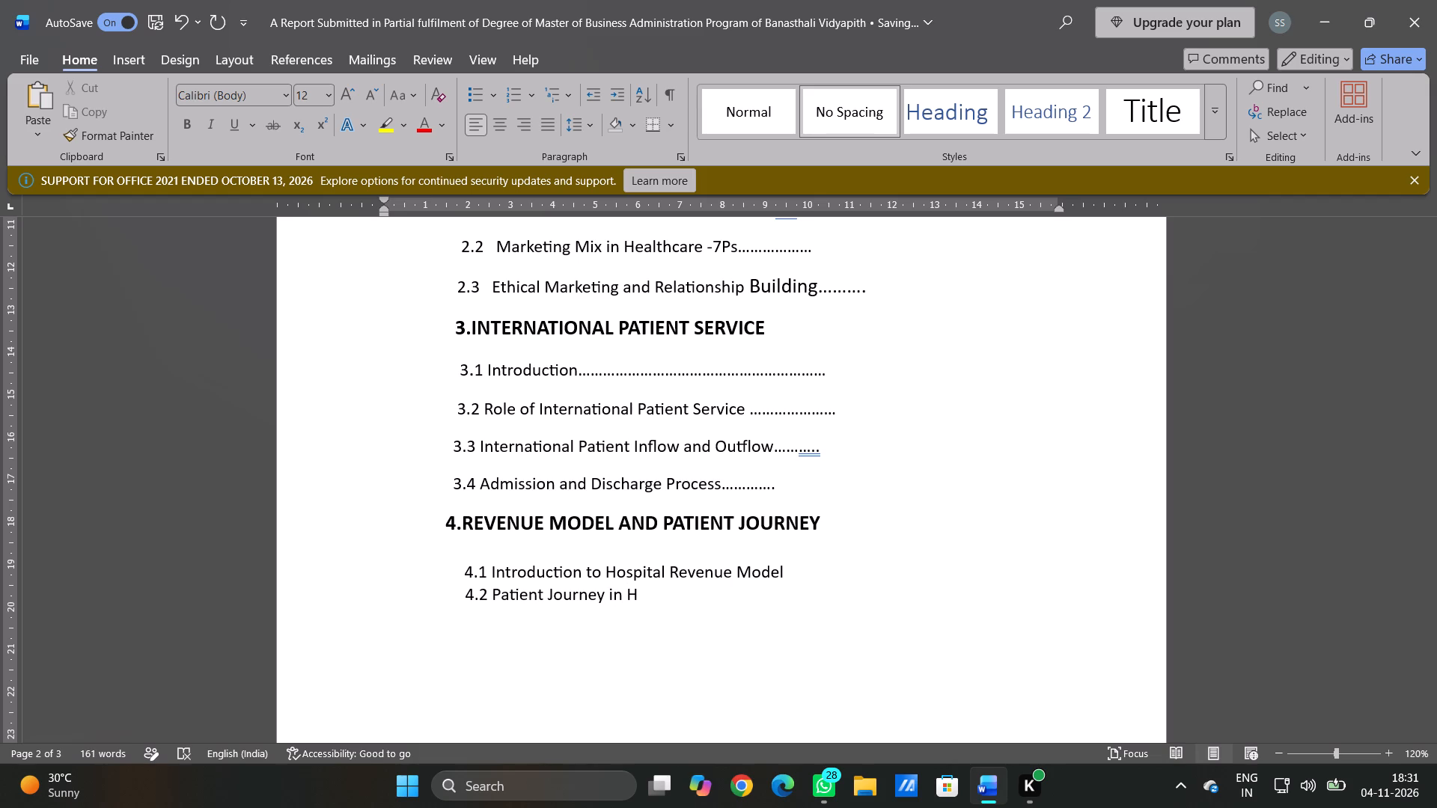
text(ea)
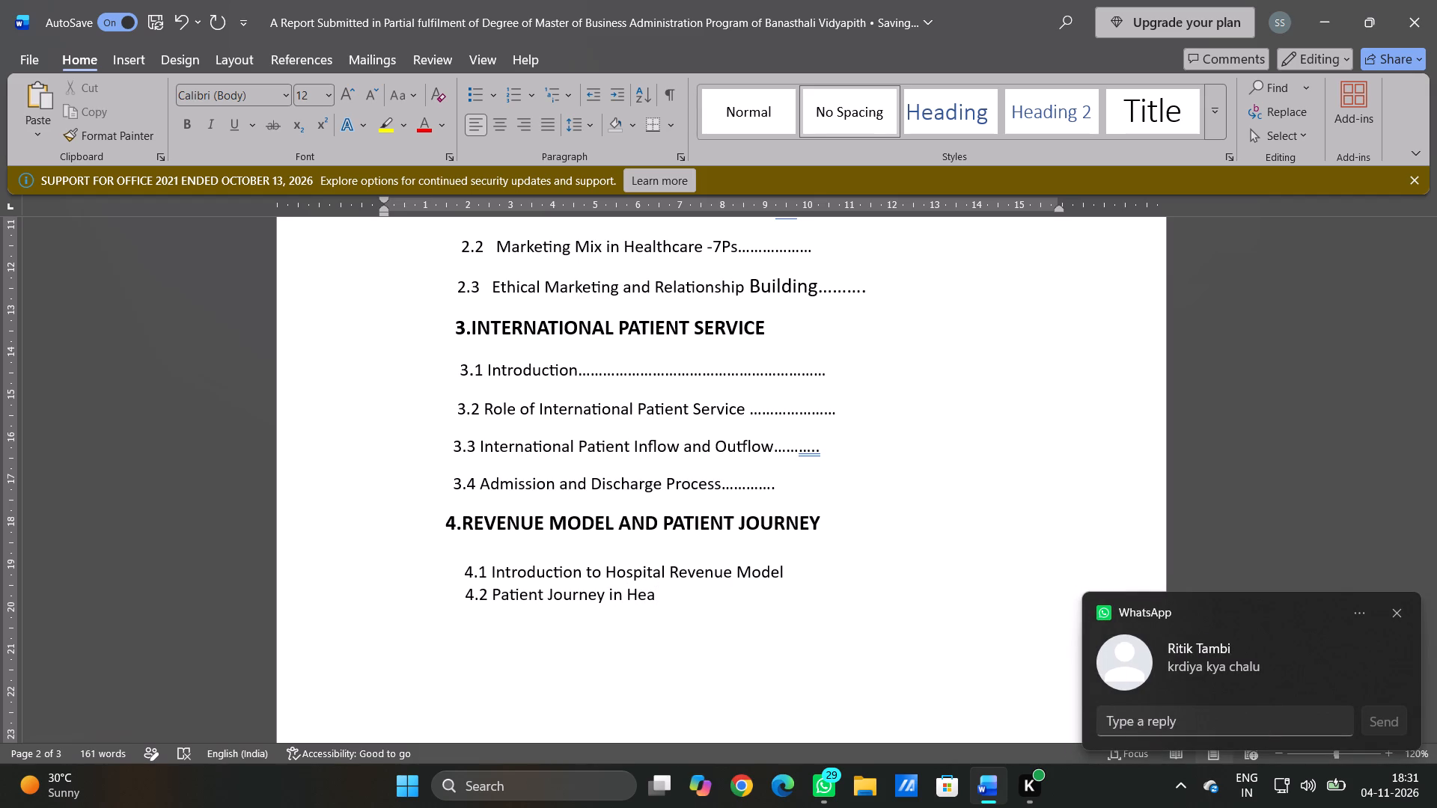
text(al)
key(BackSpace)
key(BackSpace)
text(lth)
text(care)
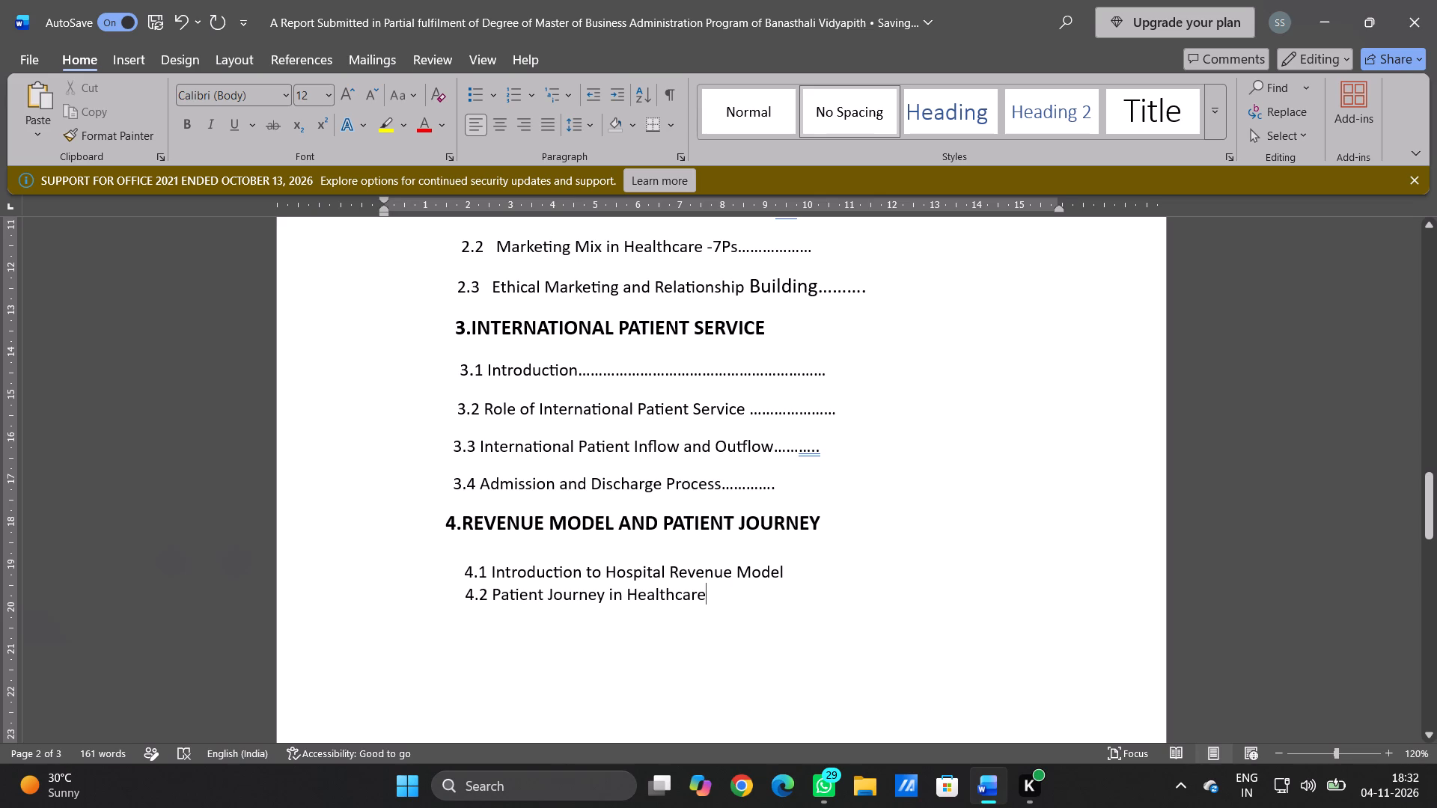
Add a dotted leader of 20 periods at the end of the "4.1 Introduction to Hospital Revenue Model" entry.
click(791, 580)
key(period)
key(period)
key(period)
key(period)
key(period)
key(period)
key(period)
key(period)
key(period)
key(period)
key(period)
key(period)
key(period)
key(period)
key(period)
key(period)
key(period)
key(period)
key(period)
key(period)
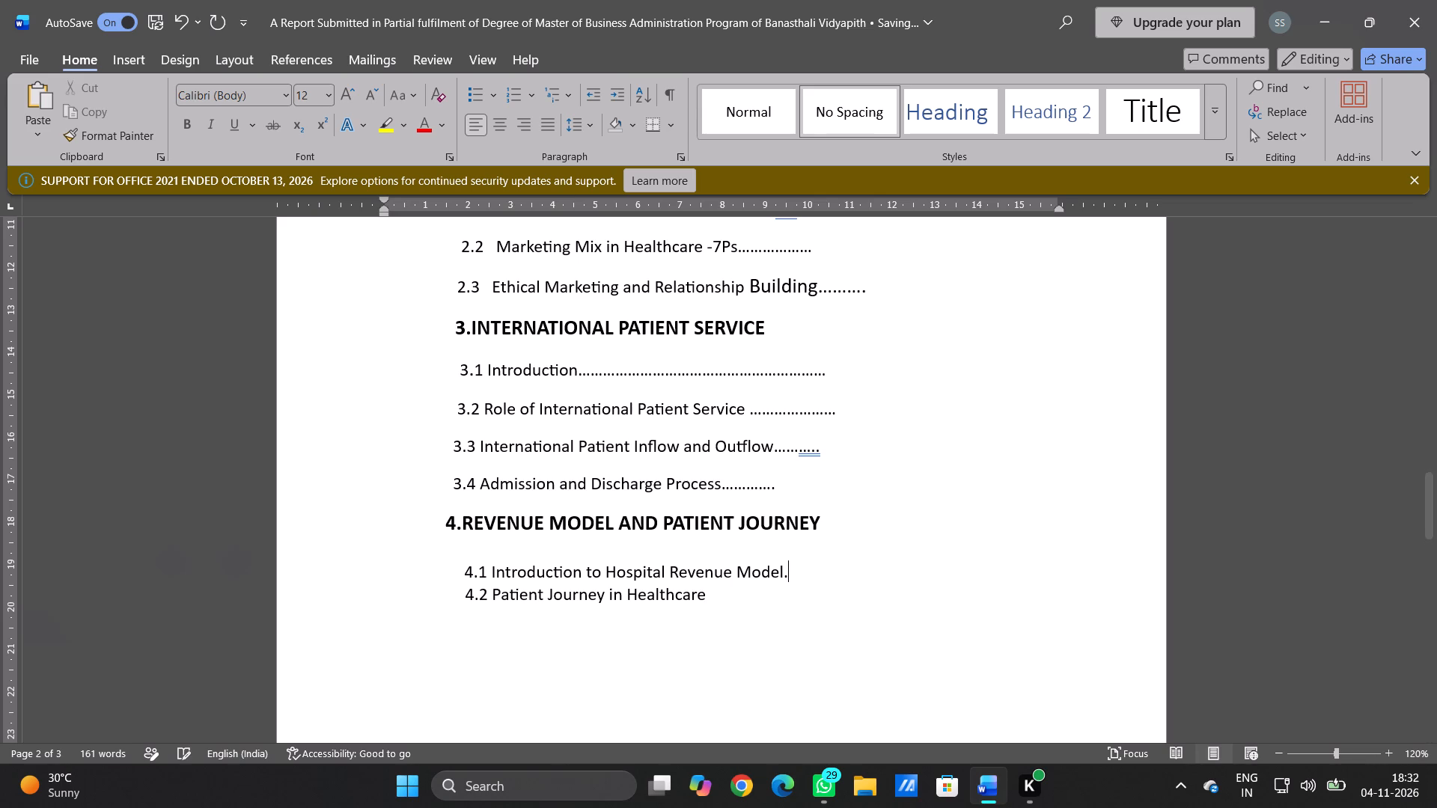
Add a long dot leader after "Introduction to Hospital Revenue Model" in the 4.1 entry.
key(period)
key(period)
key(period)
key(period)
key(period)
key(period)
key(period)
key(period)
key(period)
key(period)
key(period)
Add a dot leader after "Patient Journey in Healthcare", extending it to nearly the same end as the 4.1 leader.
click(702, 597)
click(713, 597)
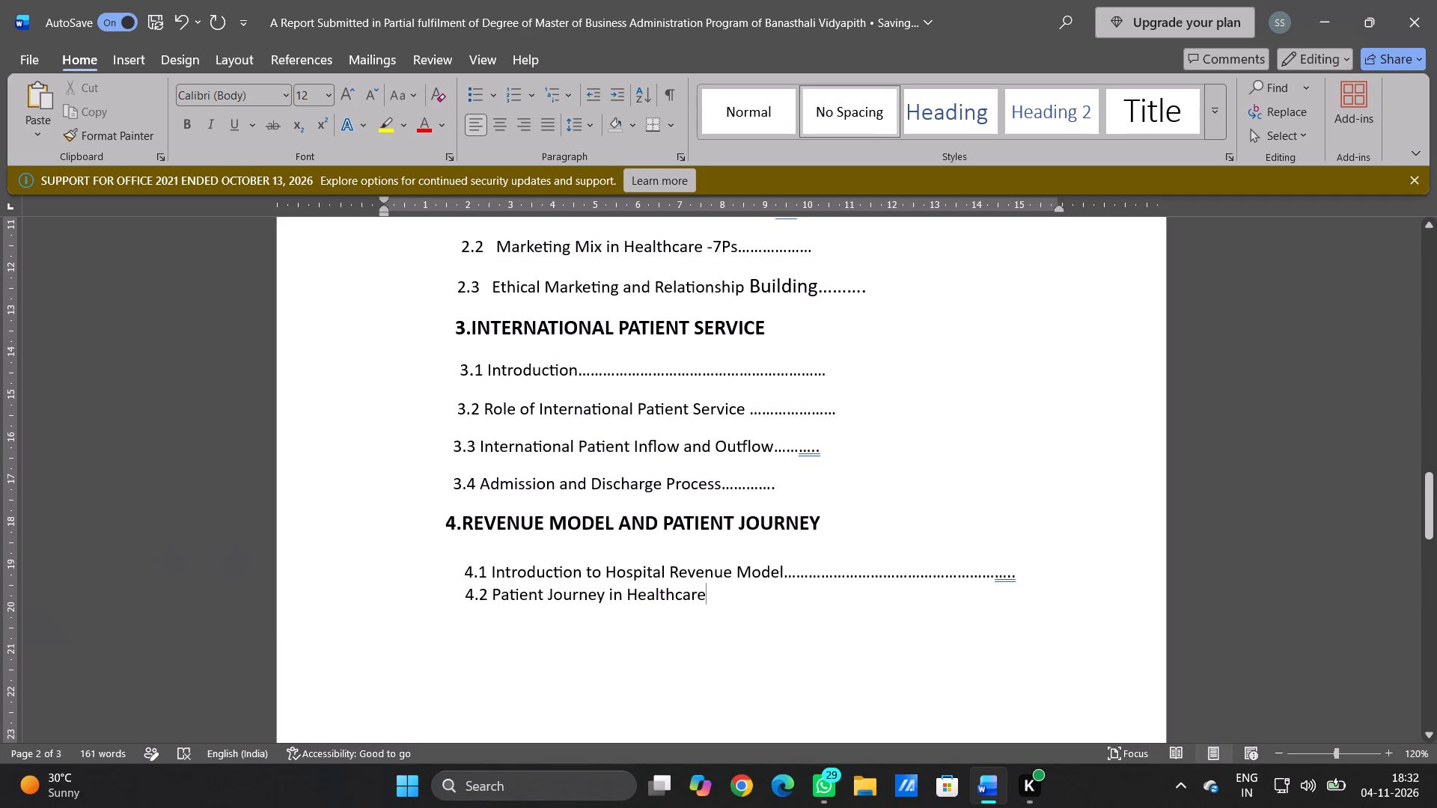
key(period)
key(period)
key(period)
key(period)
key(period)
key(period)
key(period)
key(period)
key(period)
key(period)
key(period)
key(period)
key(period)
key(period)
key(period)
key(period)
key(period)
key(period)
key(period)
key(period)
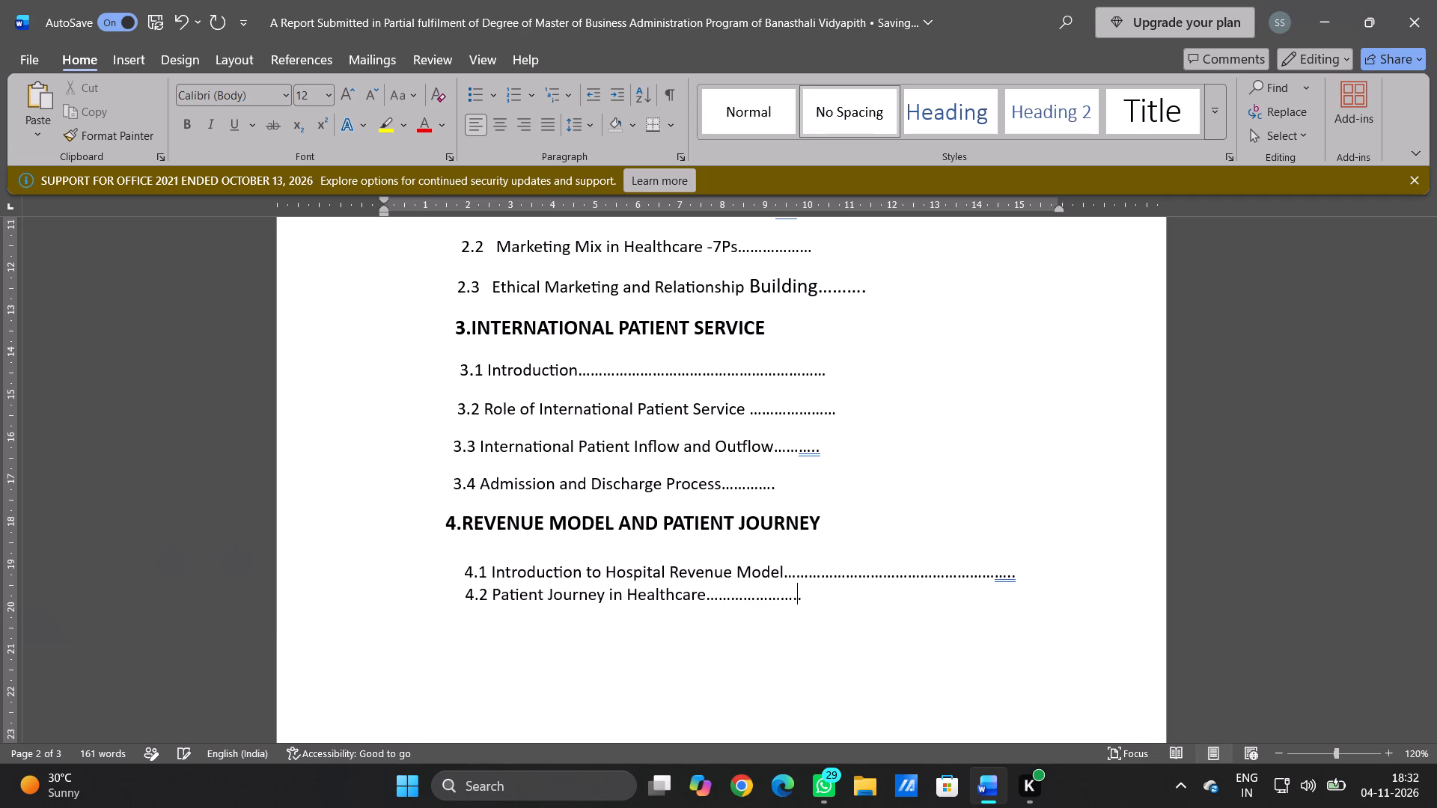
key(period)
Start a new line below the 4.2 entry and indent it with spaces to the sub-entry level.
key(Return)
key(space)
key(space)
key(space)
key(space)
key(space)
key(space)
key(space)
key(space)
key(space)
key(space)
key(space)
key(space)
key(space)
key(space)
key(space)
key(space)
key(space)
key(space)
key(space)
key(space)
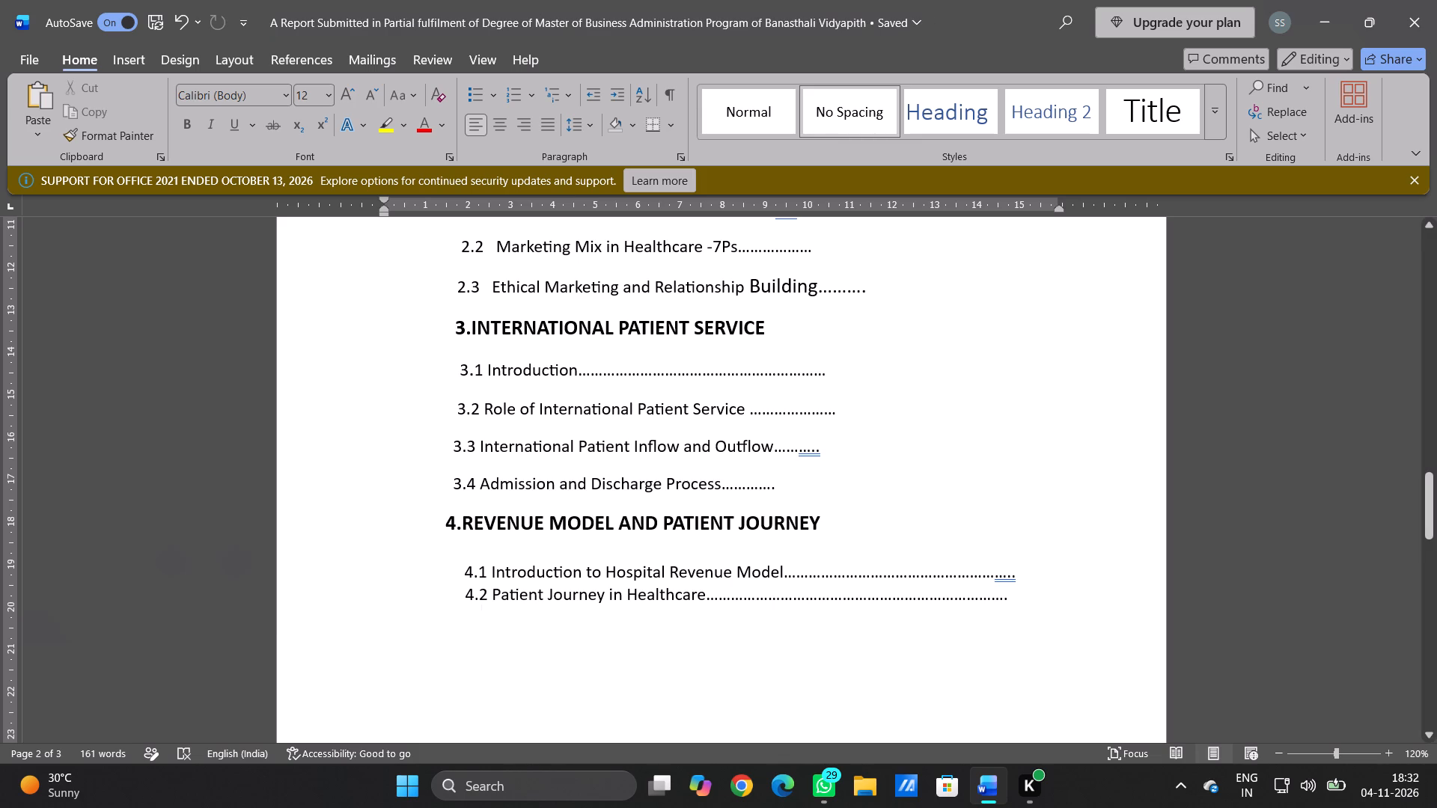
Apply font size 12 to the 4.1 and 4.2 entries with their dot leaders, and return to the indented line below 4.2.
drag(468, 576, 658, 607)
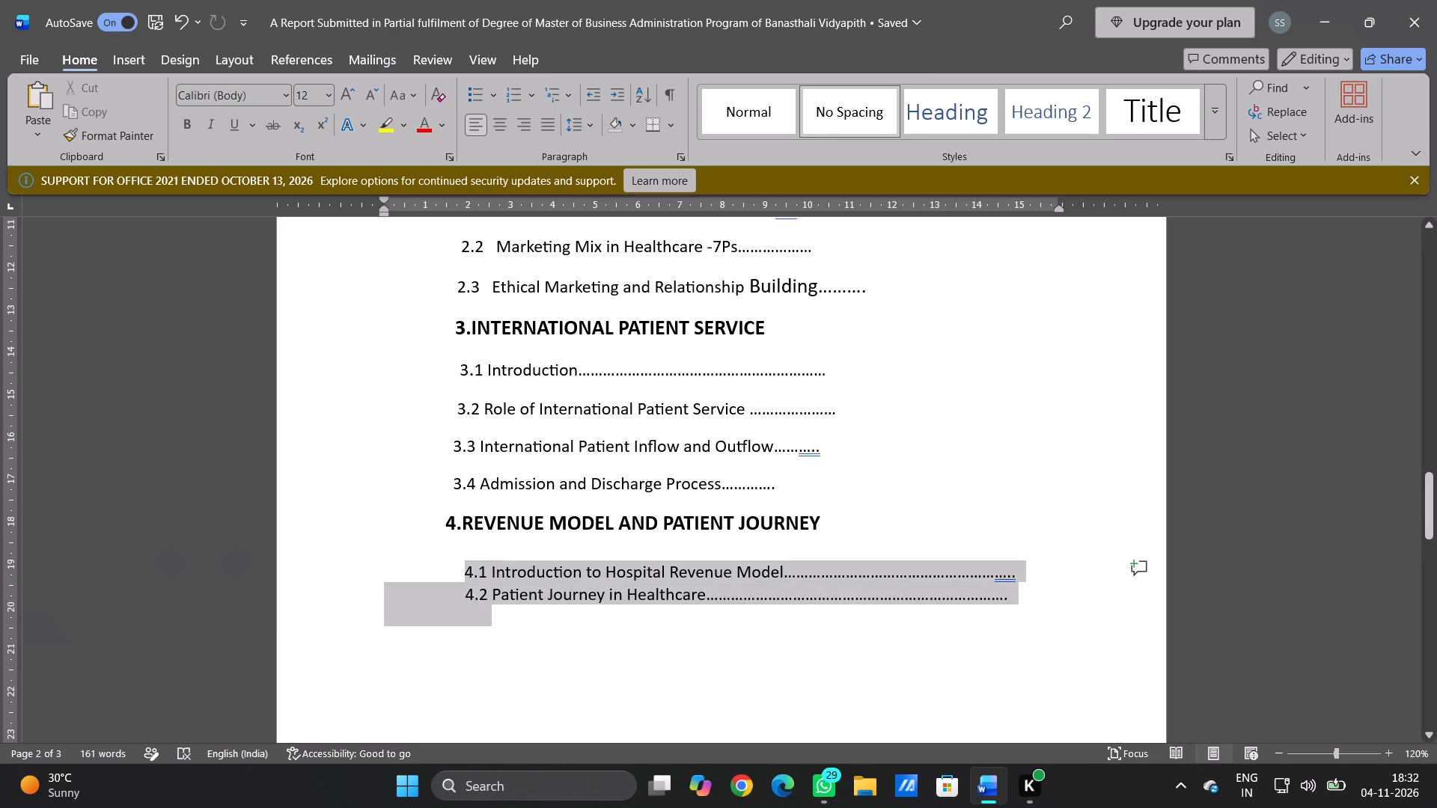
drag(658, 607, 728, 621)
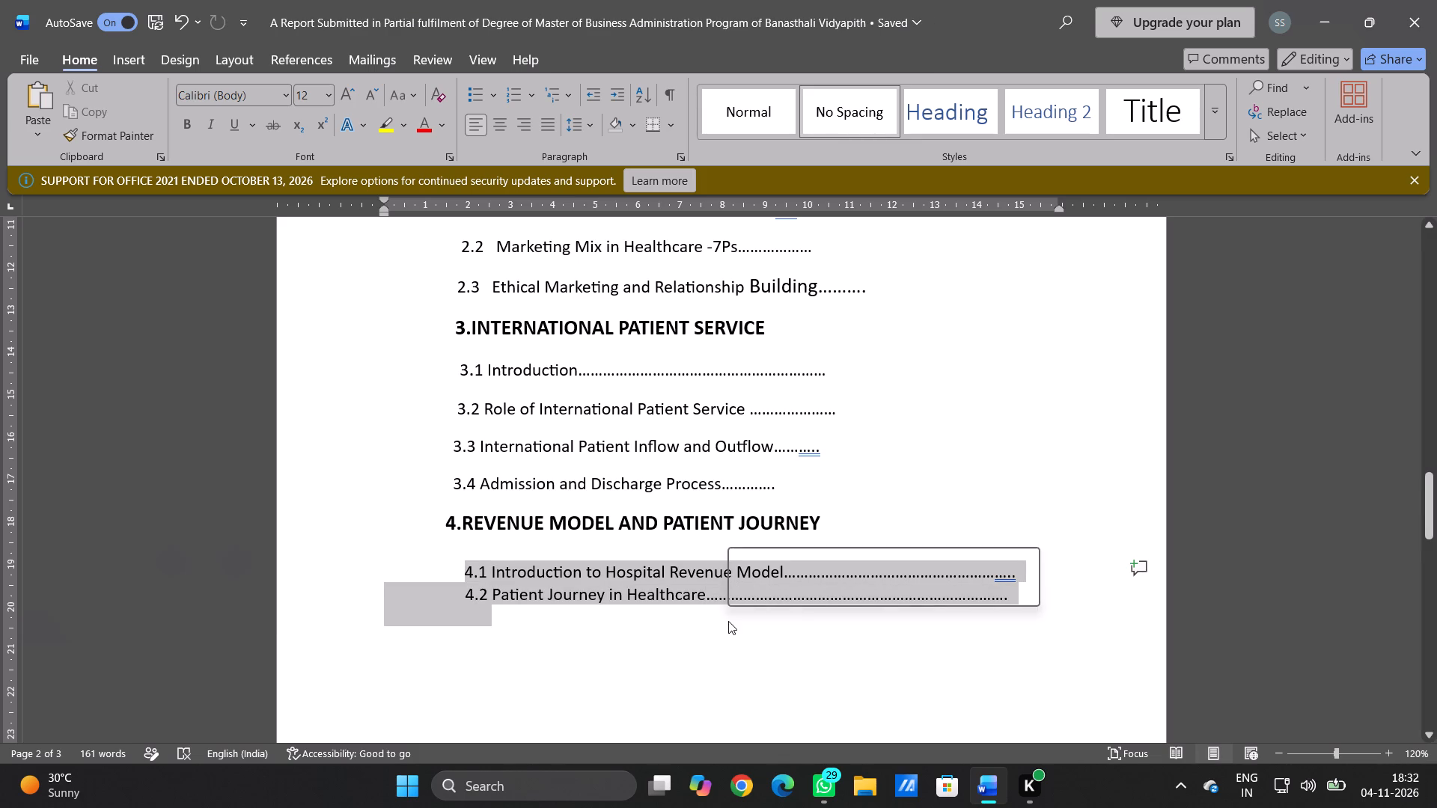
click(328, 96)
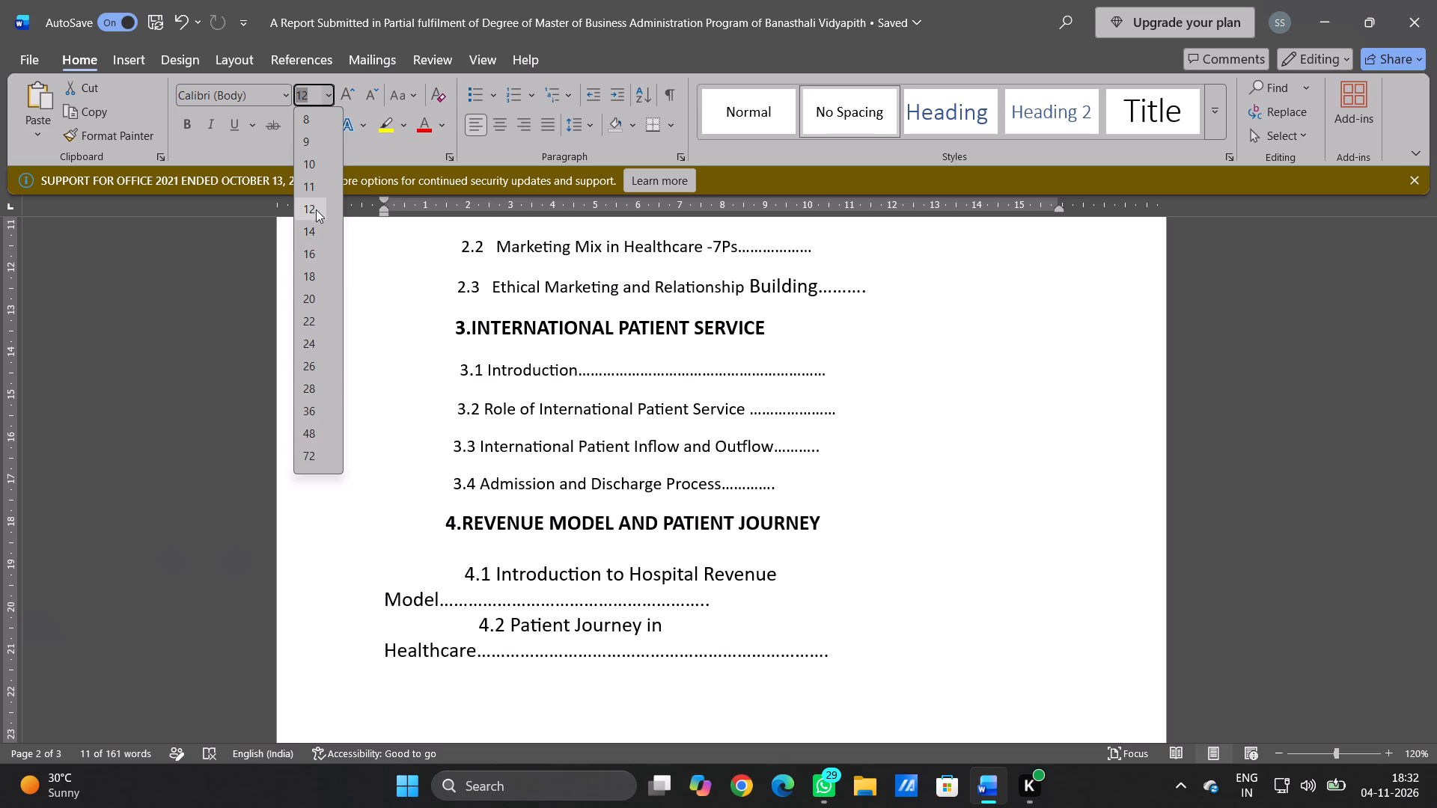
click(316, 209)
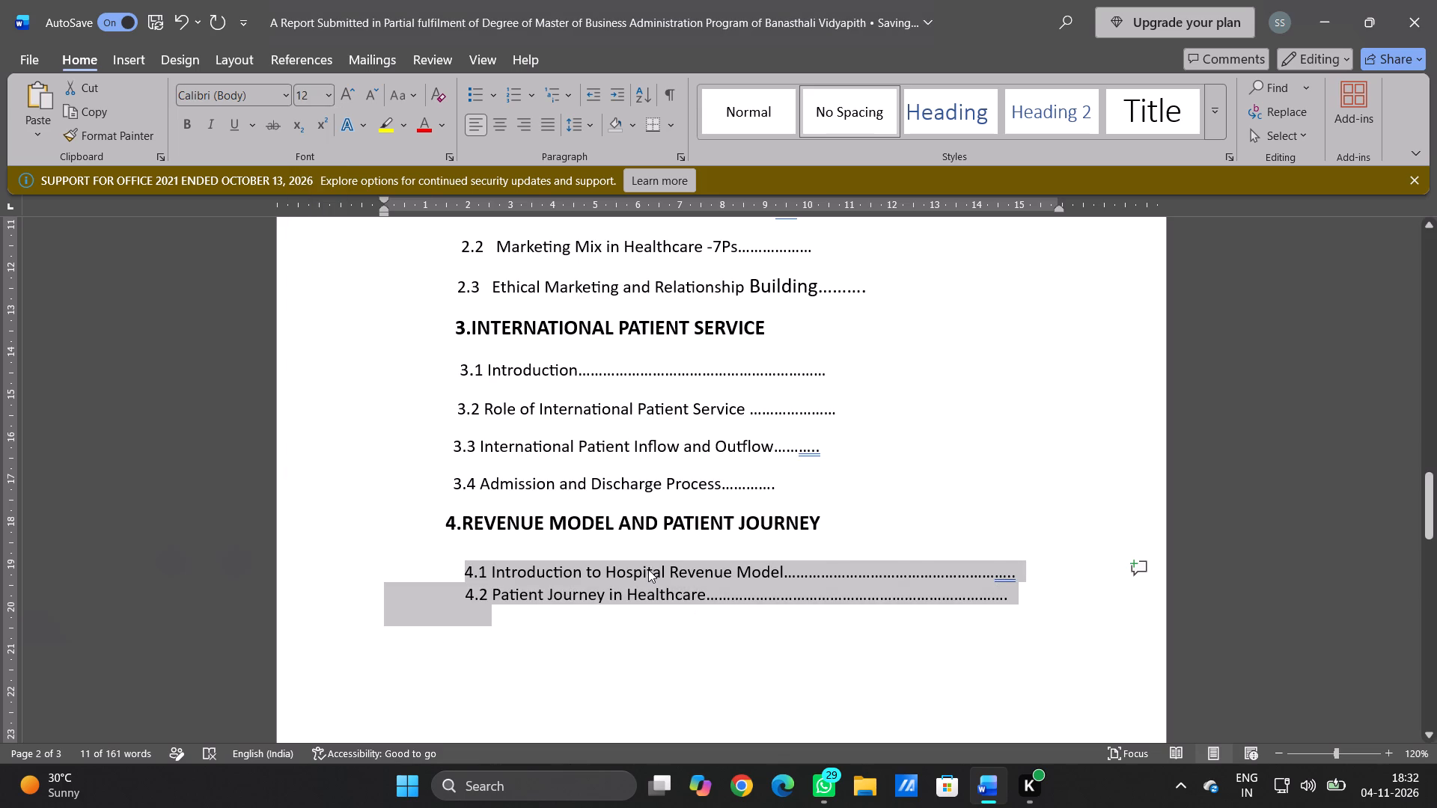
click(648, 555)
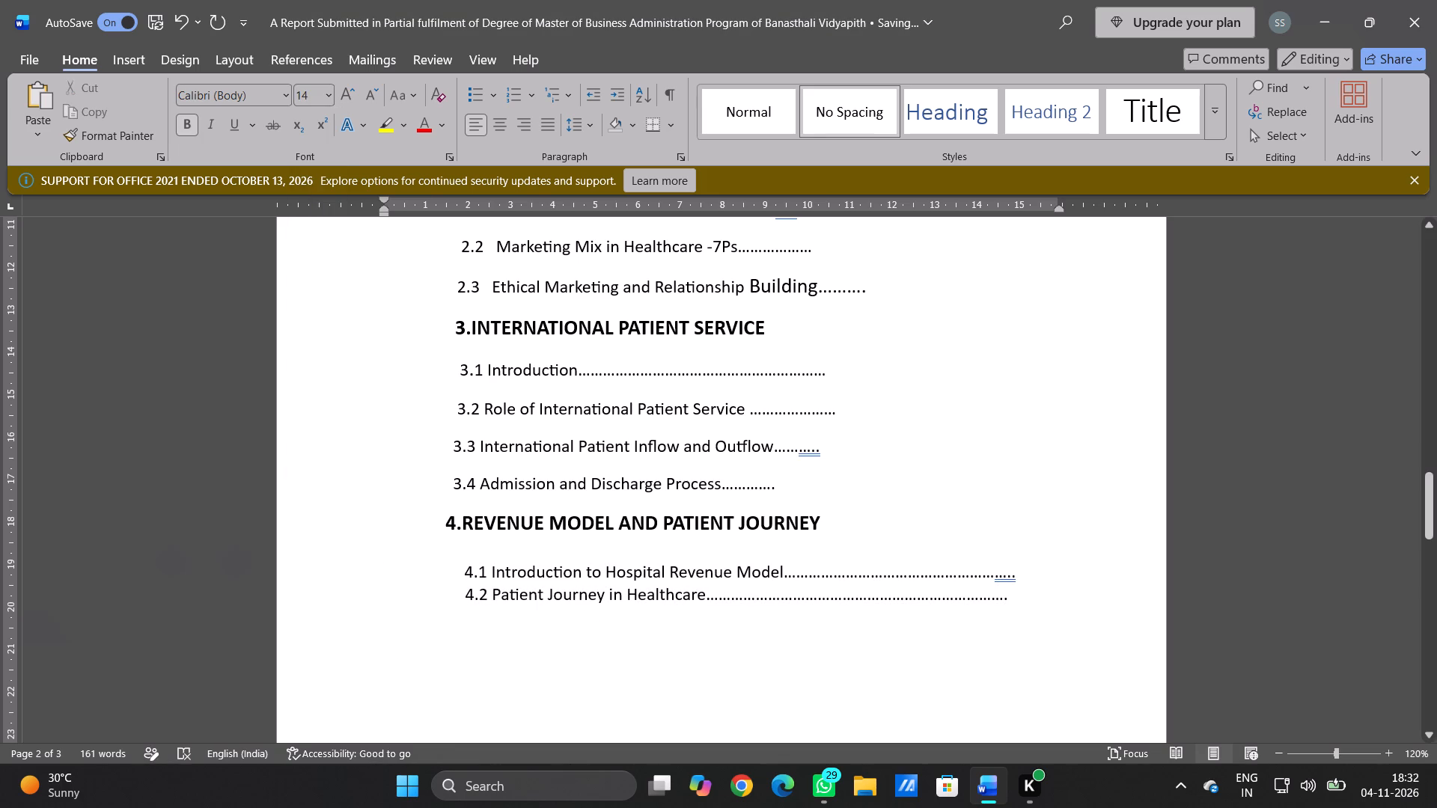
click(480, 625)
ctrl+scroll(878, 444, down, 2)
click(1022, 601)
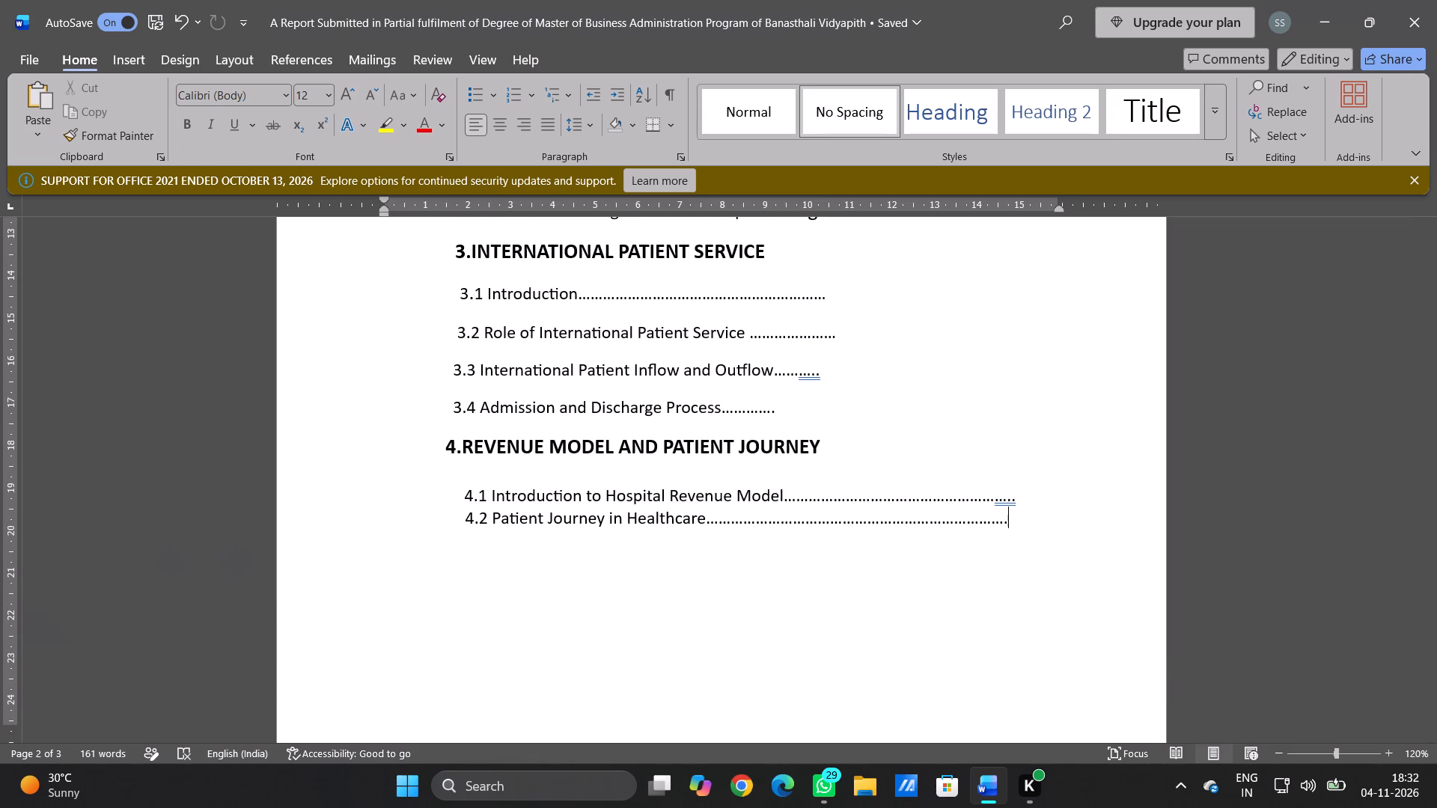
Set the Company Profile sub-entries 1.1 to 1.6, with their dot leaders, to font size 10.
scroll(1022, 601, up, 1)
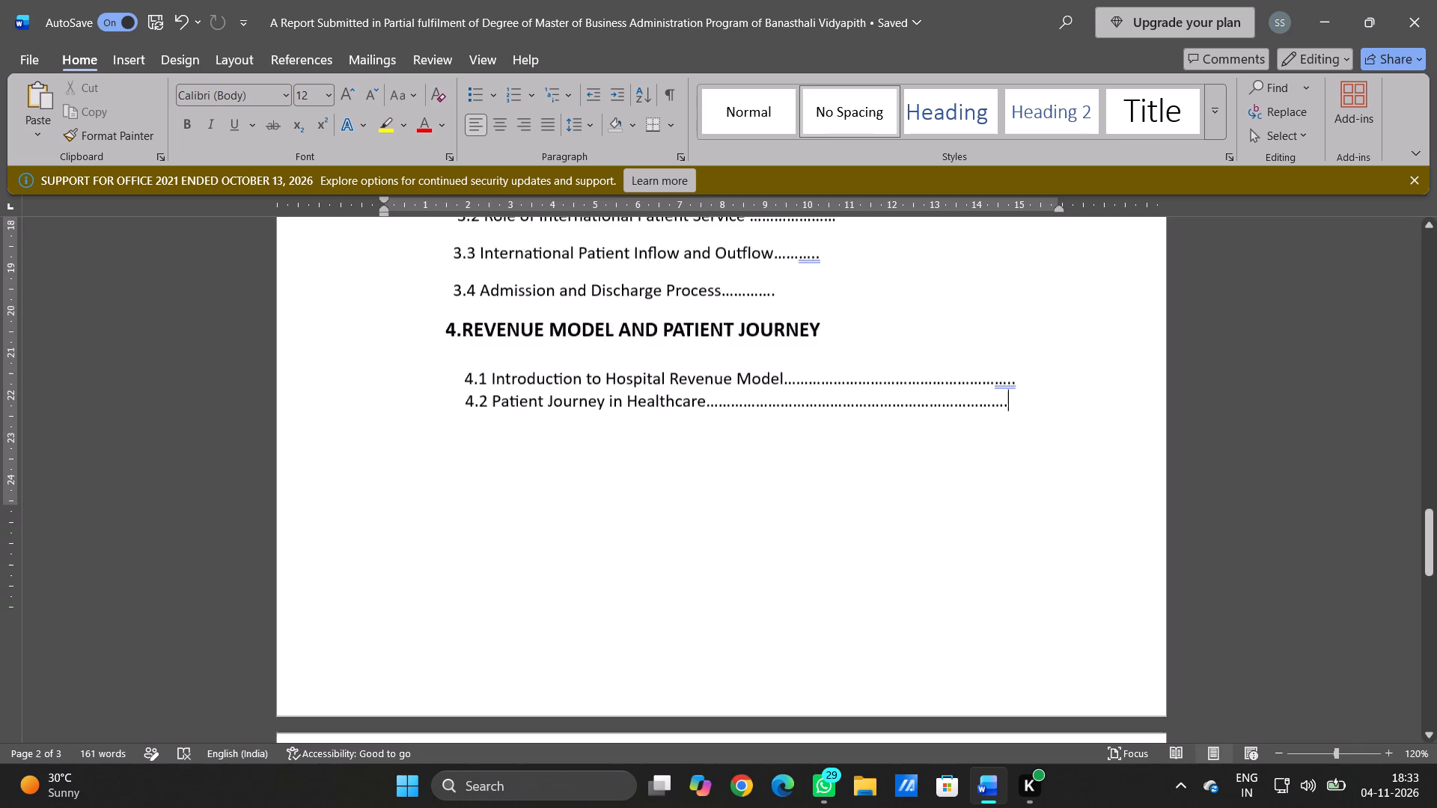
scroll(1022, 601, up, 4)
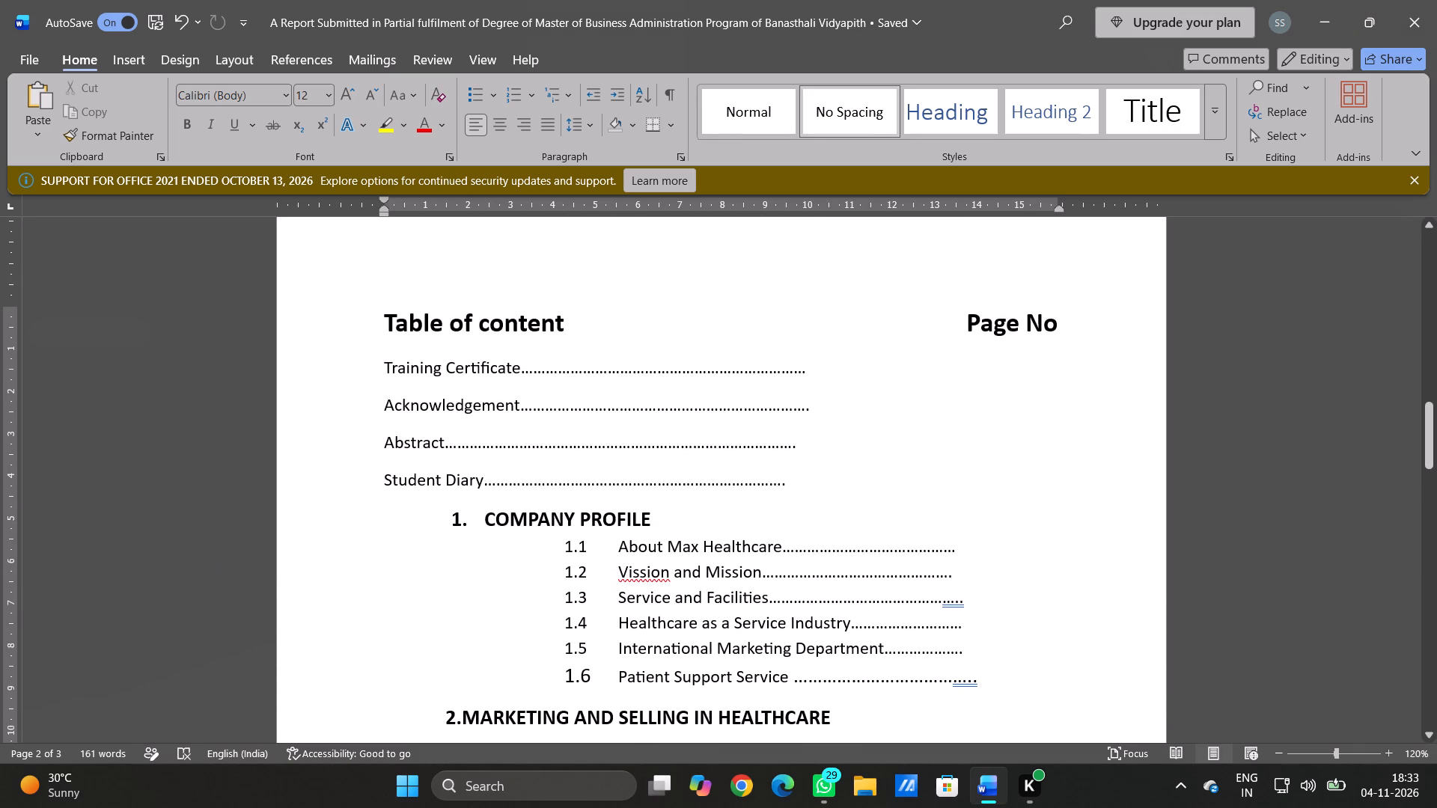
drag(620, 547, 727, 640)
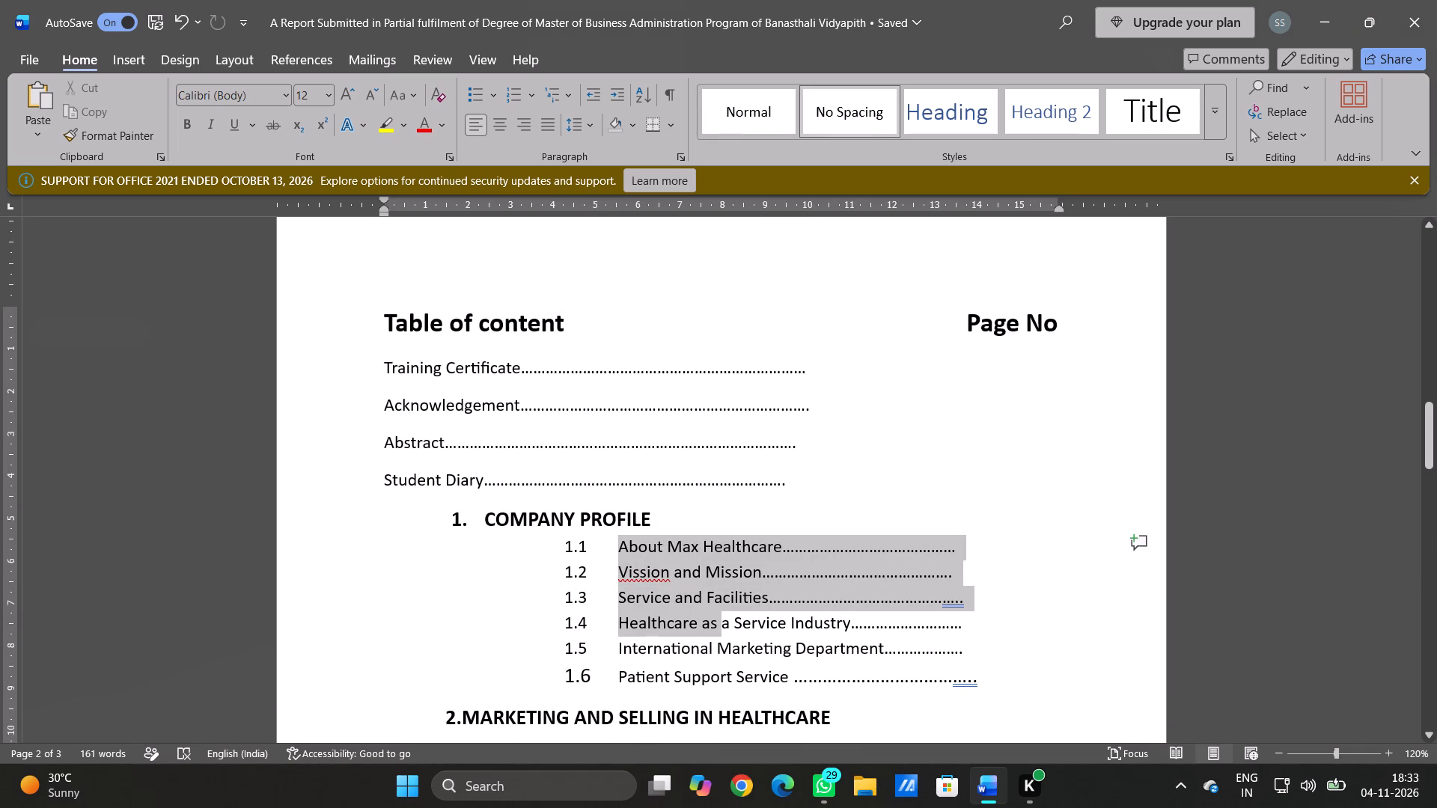
drag(727, 640, 875, 672)
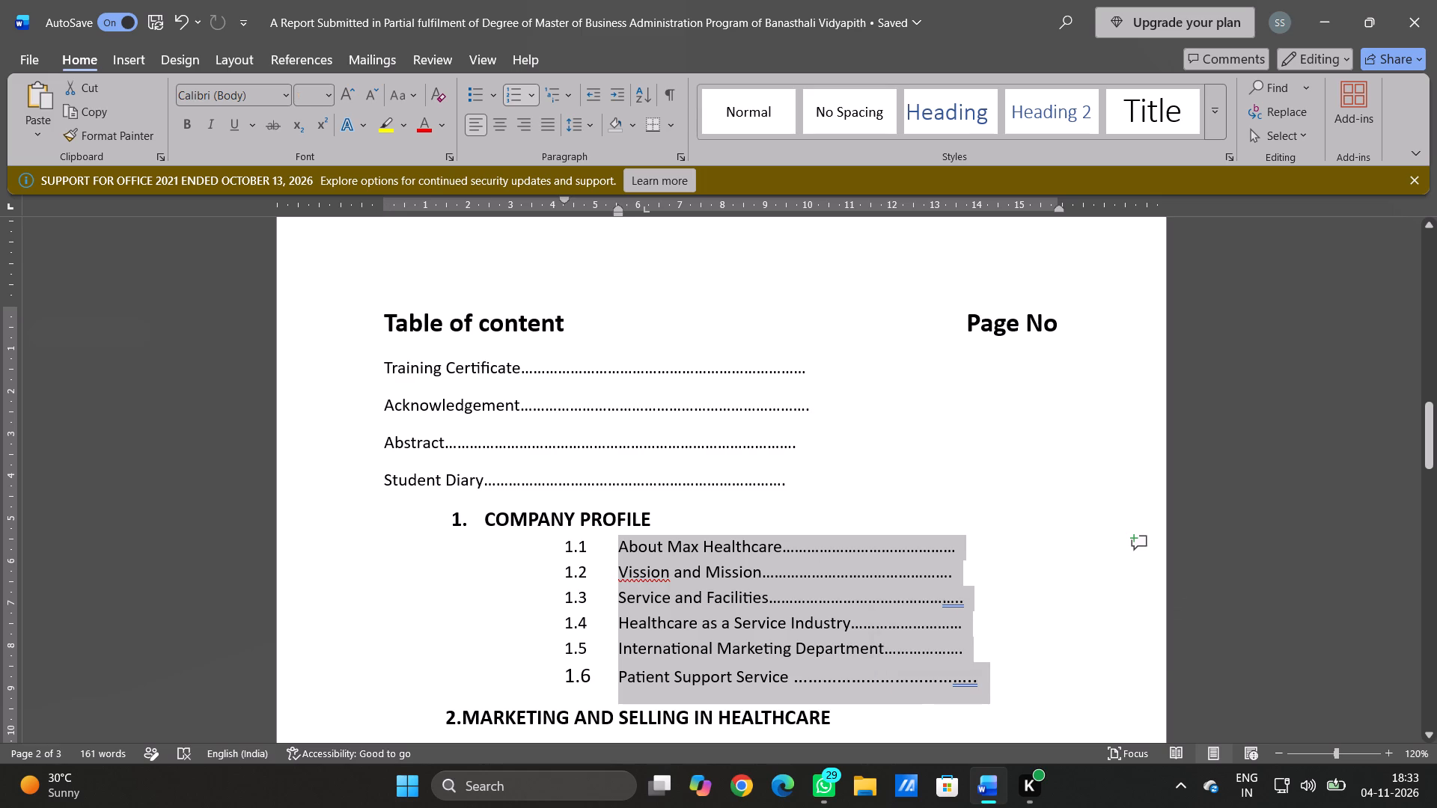
click(334, 91)
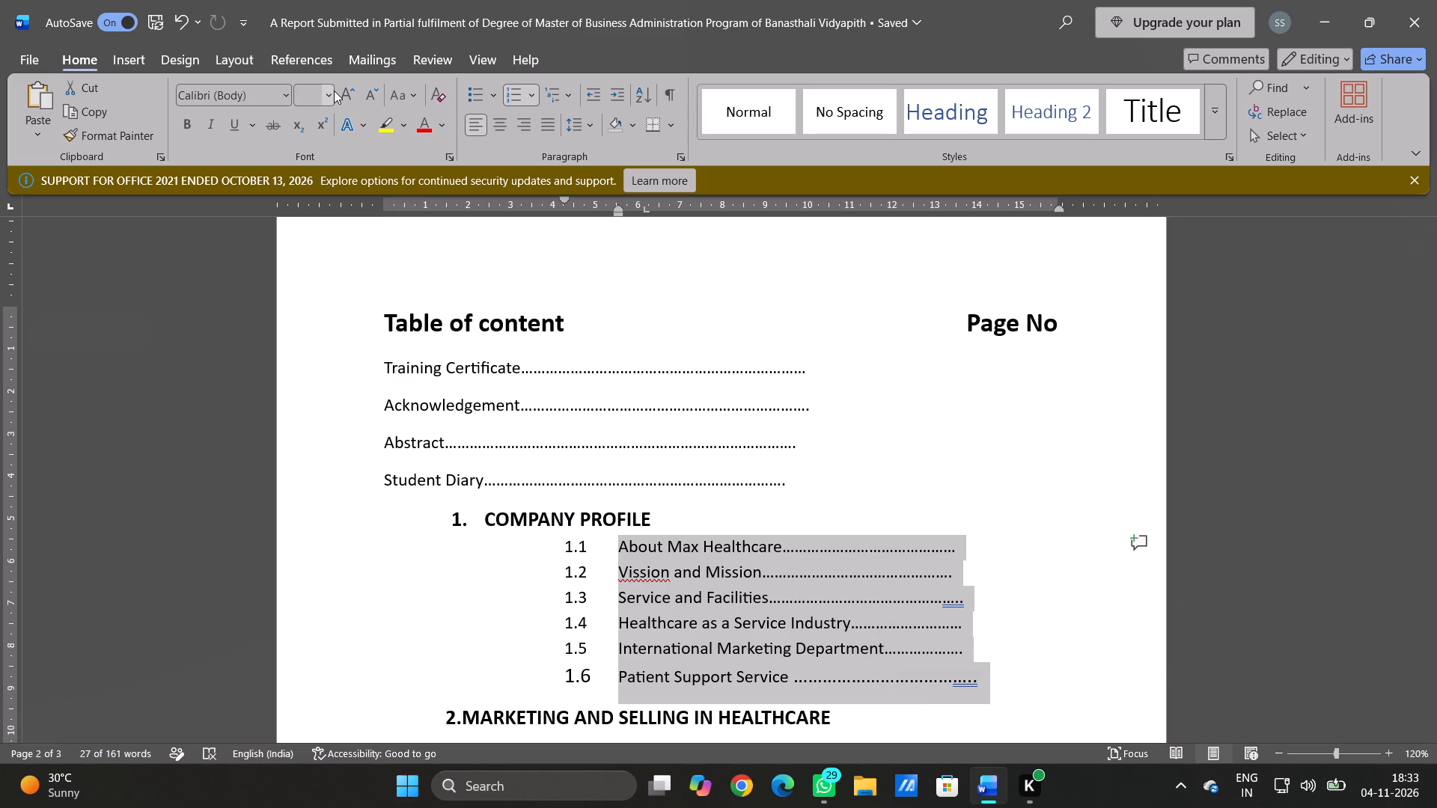
click(329, 93)
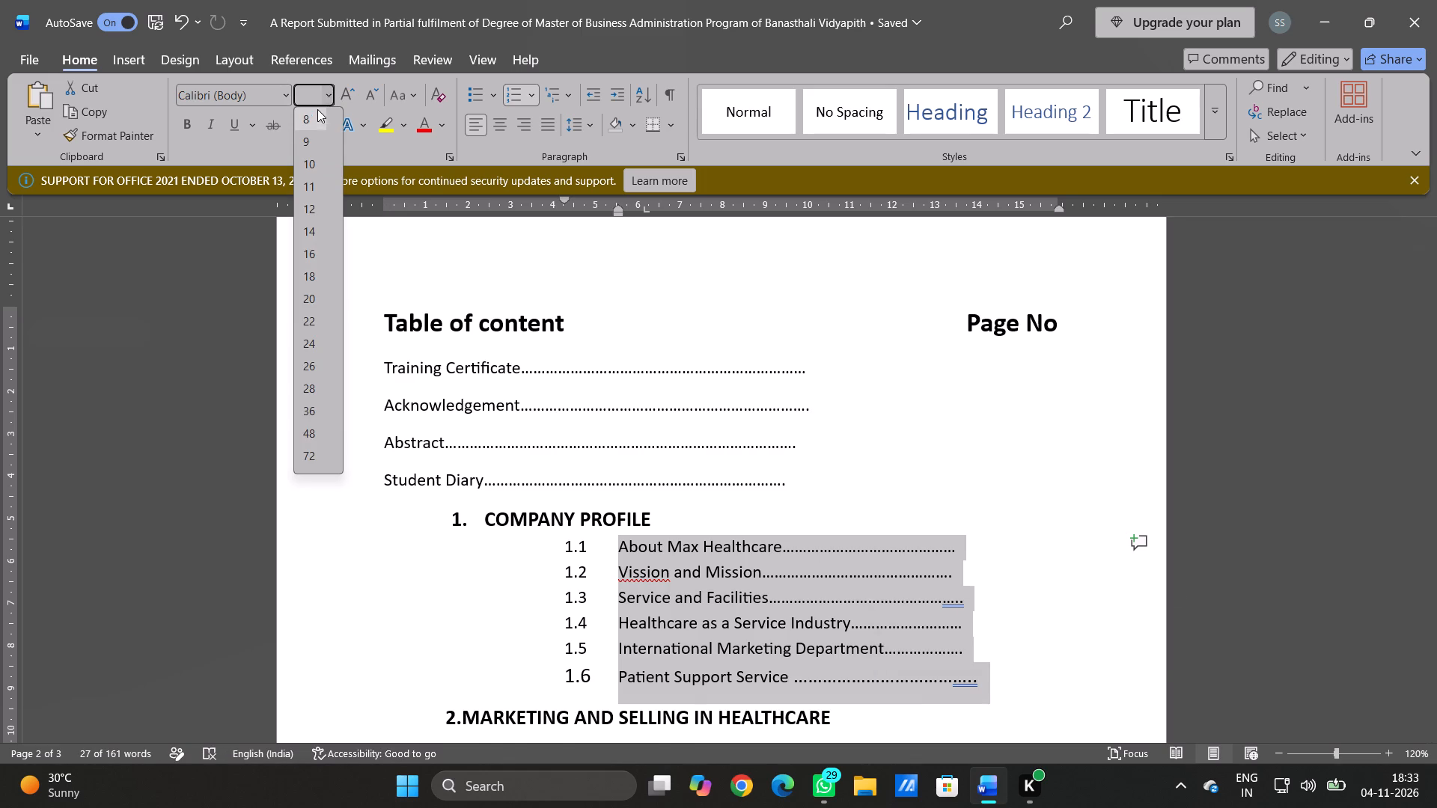
click(311, 166)
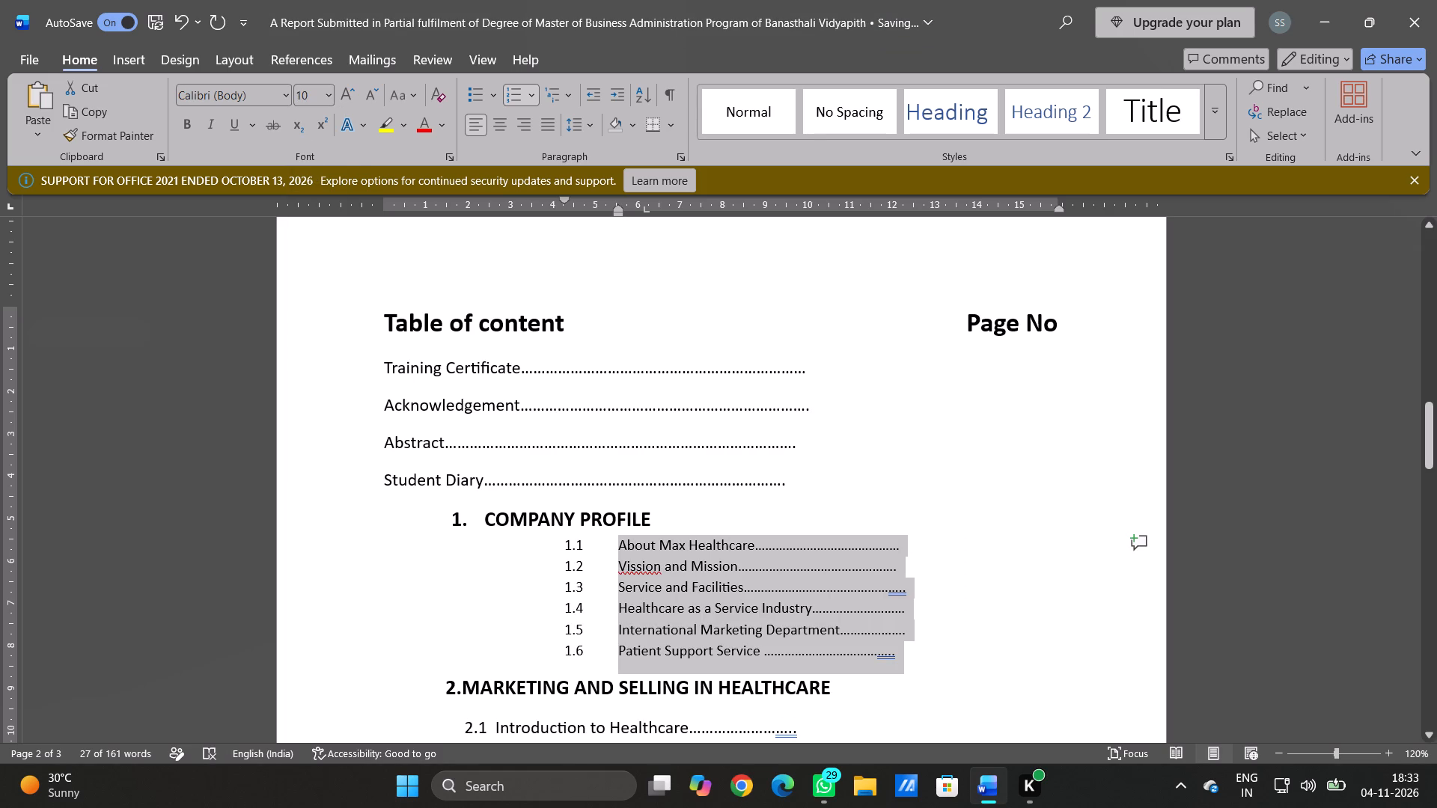
Set the Training Certificate, Acknowledgement and Abstract lines and the words "Student Diary" to font size 10.
drag(391, 370, 483, 482)
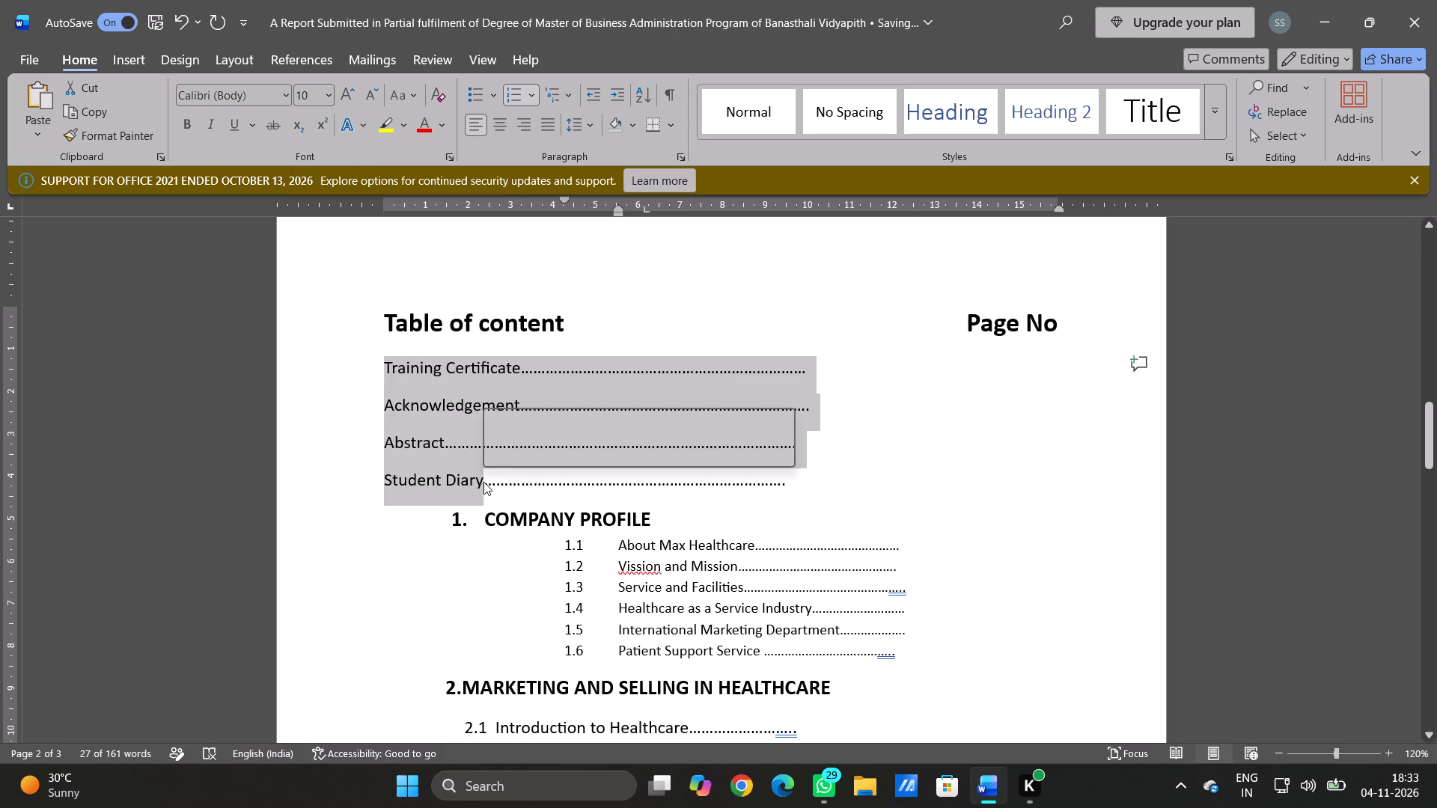
click(329, 97)
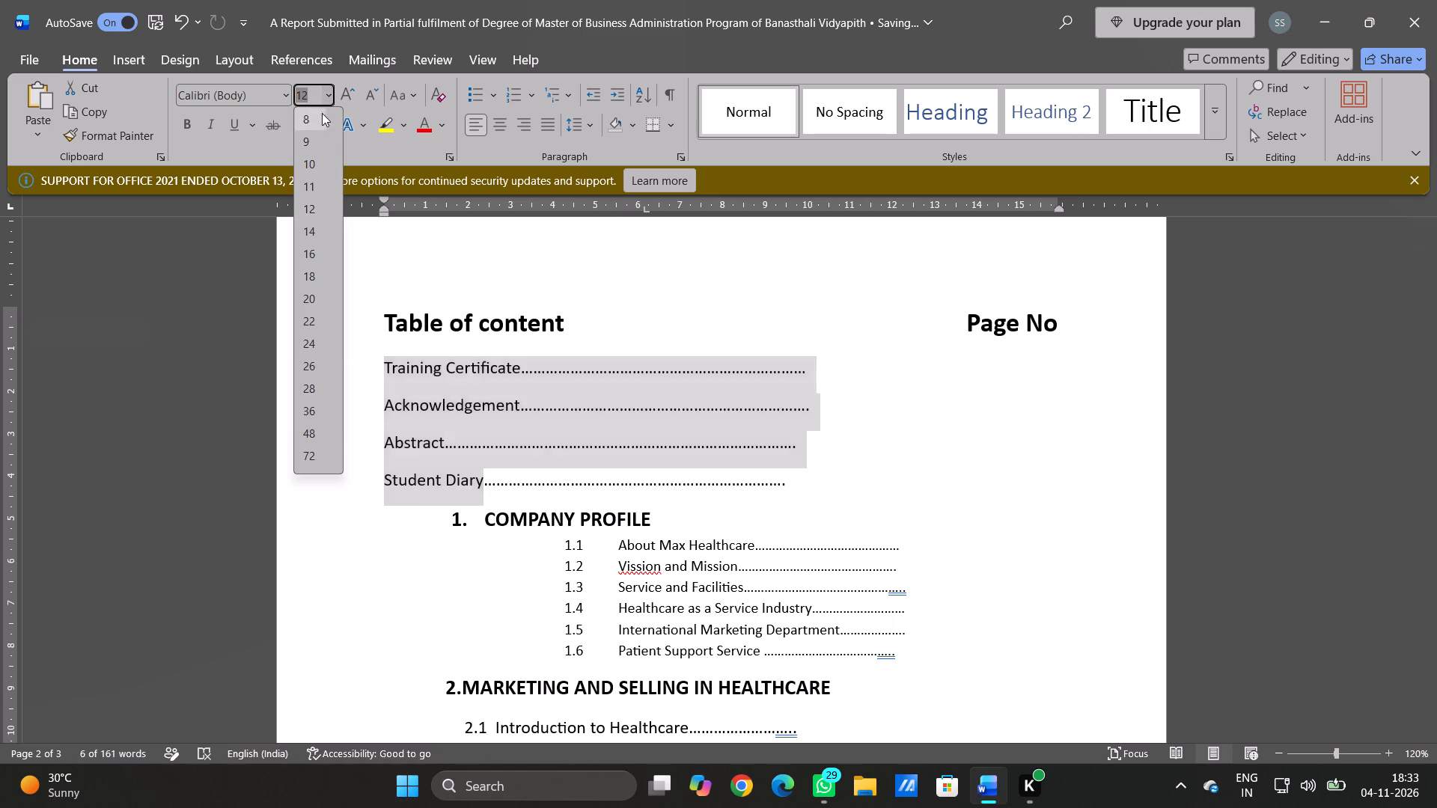
click(311, 153)
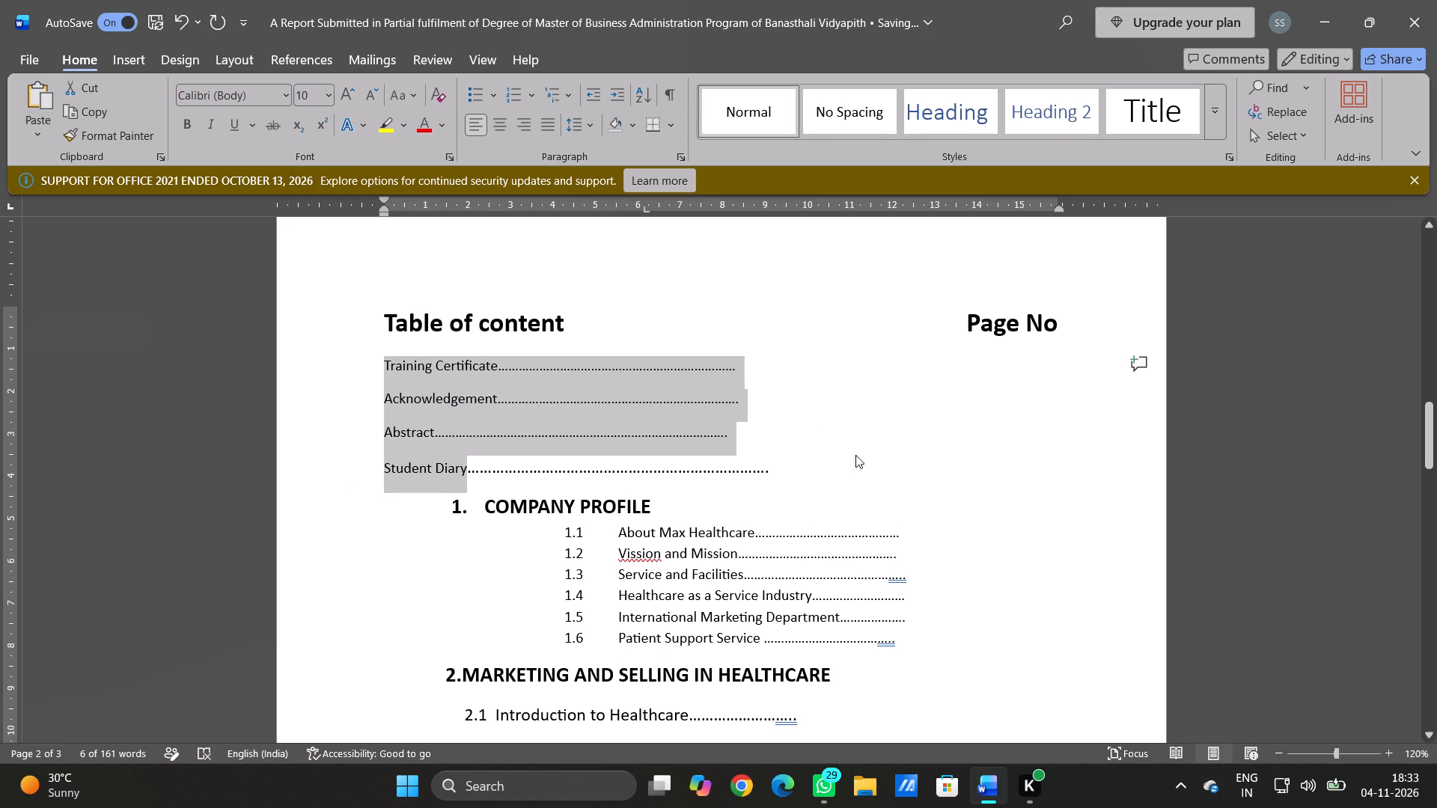
click(852, 455)
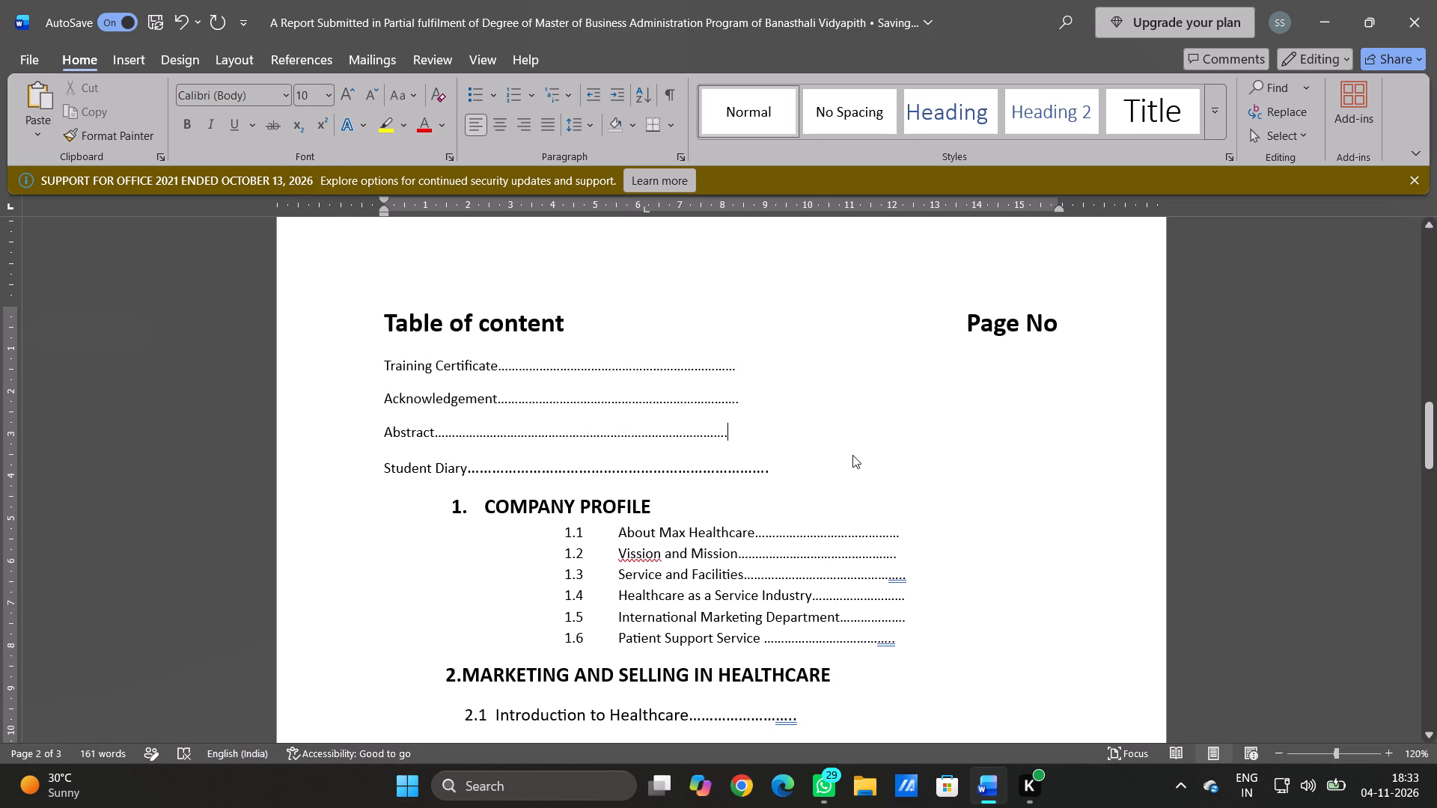
Set the chapter 2 sub-entries 2.1 to 2.3, including their numbers and dot leaders, to font size 10.
scroll(852, 455, down, 1)
scroll(952, 545, down, 1)
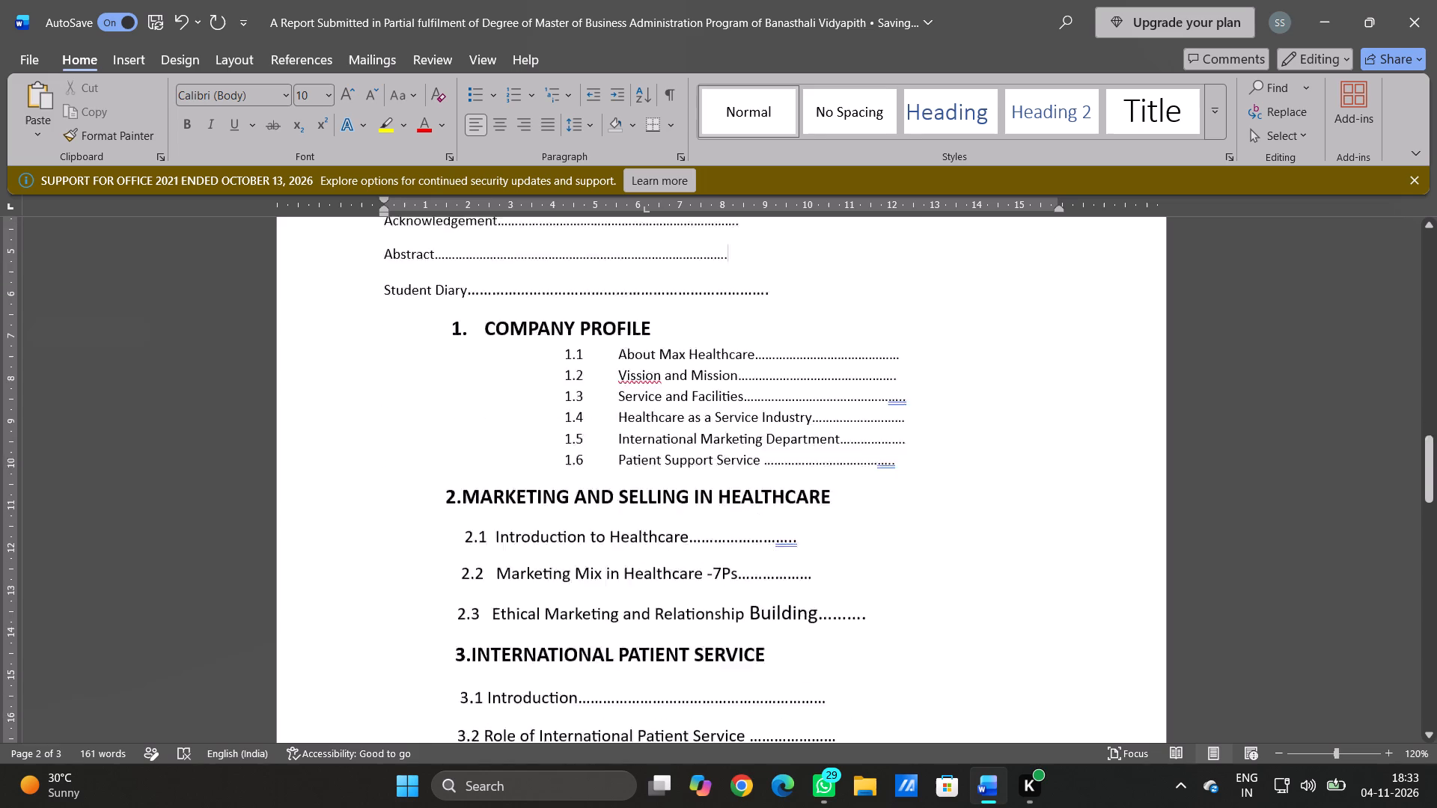
scroll(952, 545, down, 1)
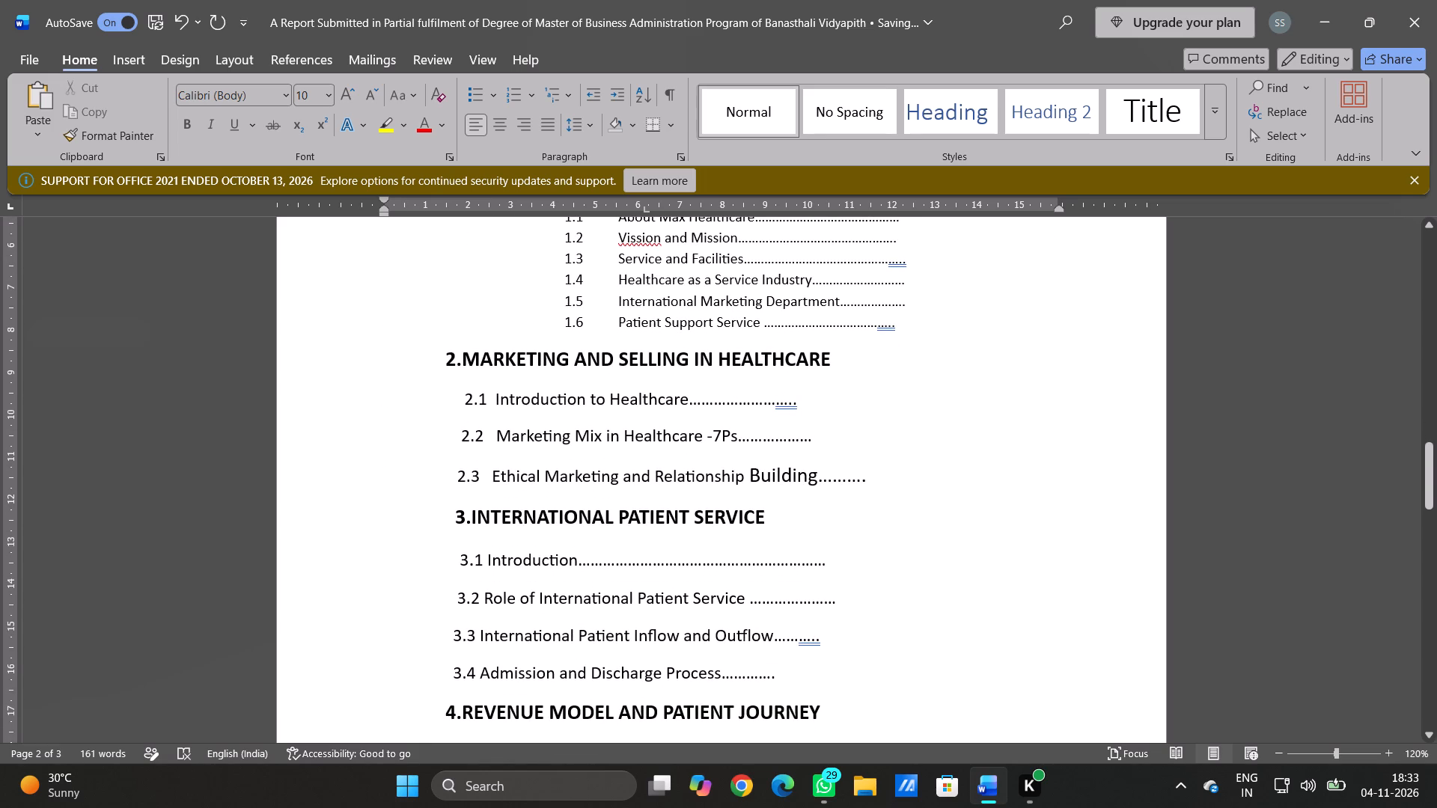
drag(498, 399, 501, 400)
drag(501, 400, 824, 486)
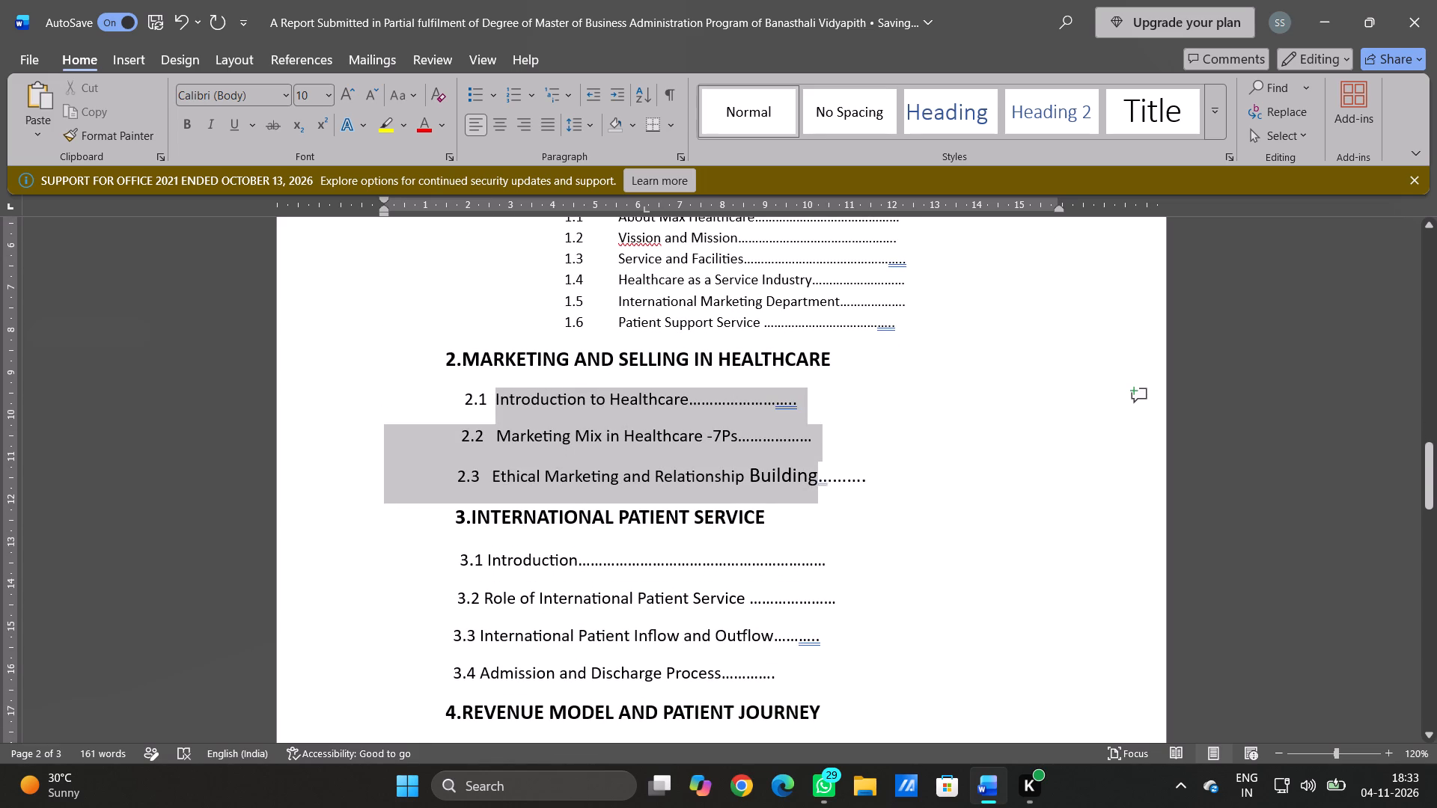
drag(824, 486, 865, 483)
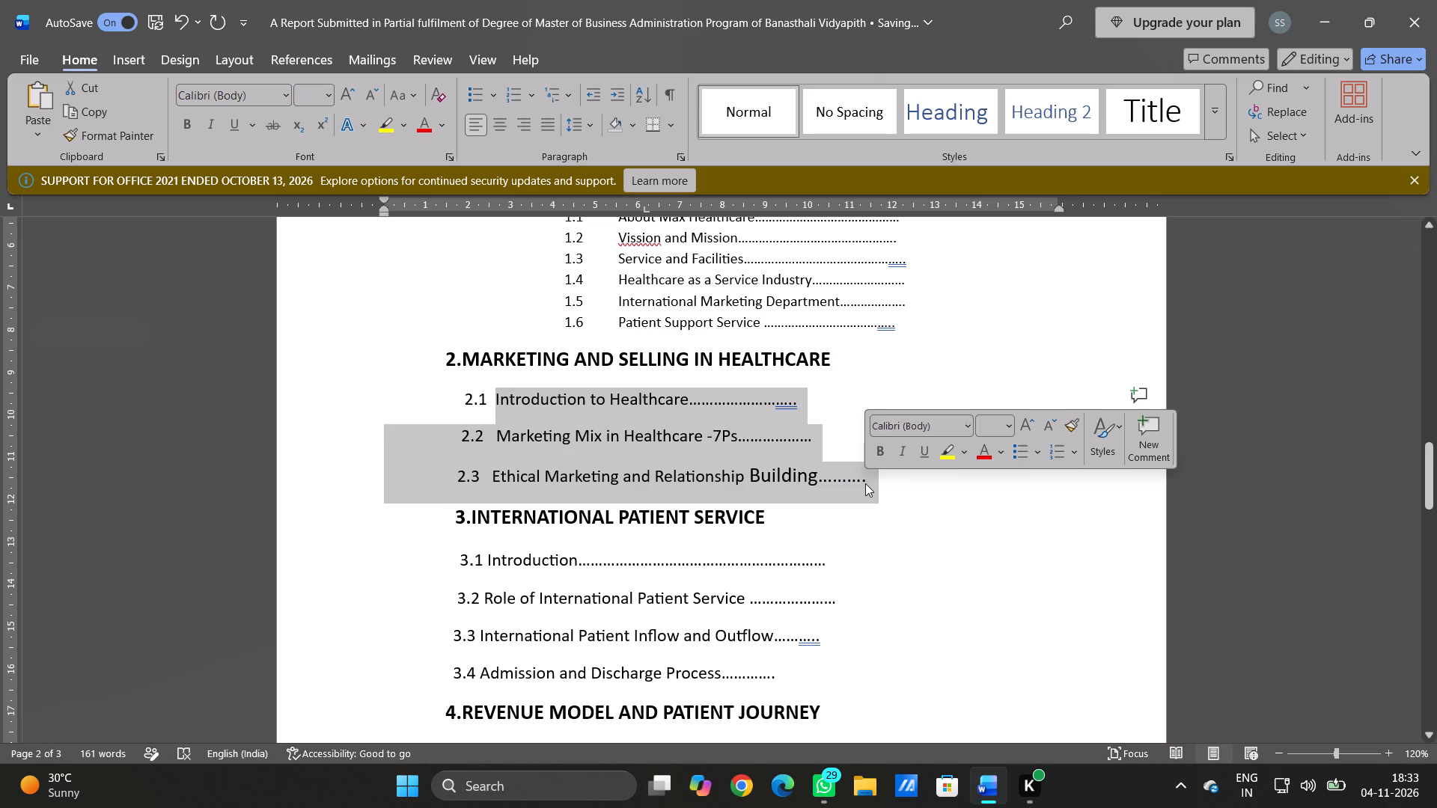
click(326, 92)
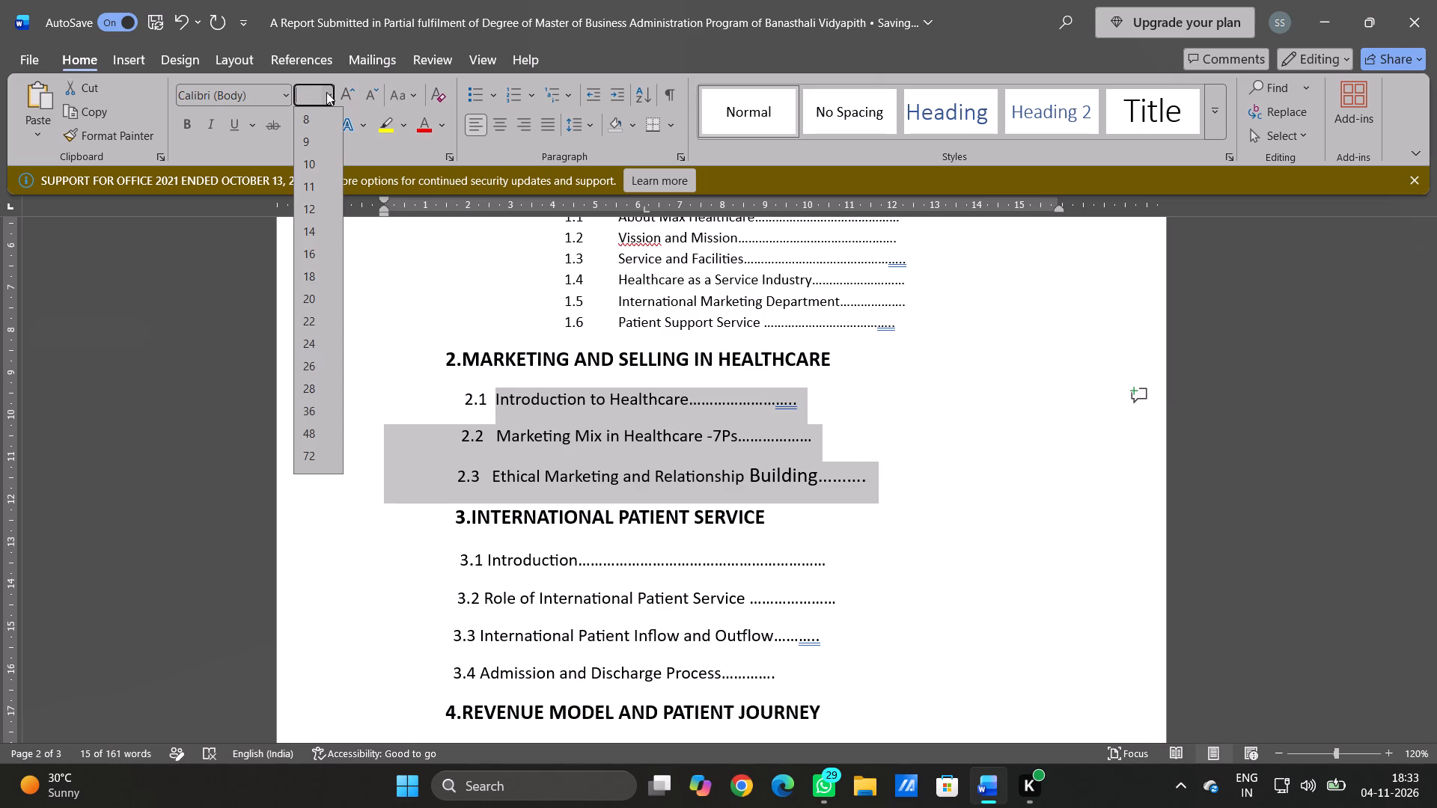
click(308, 169)
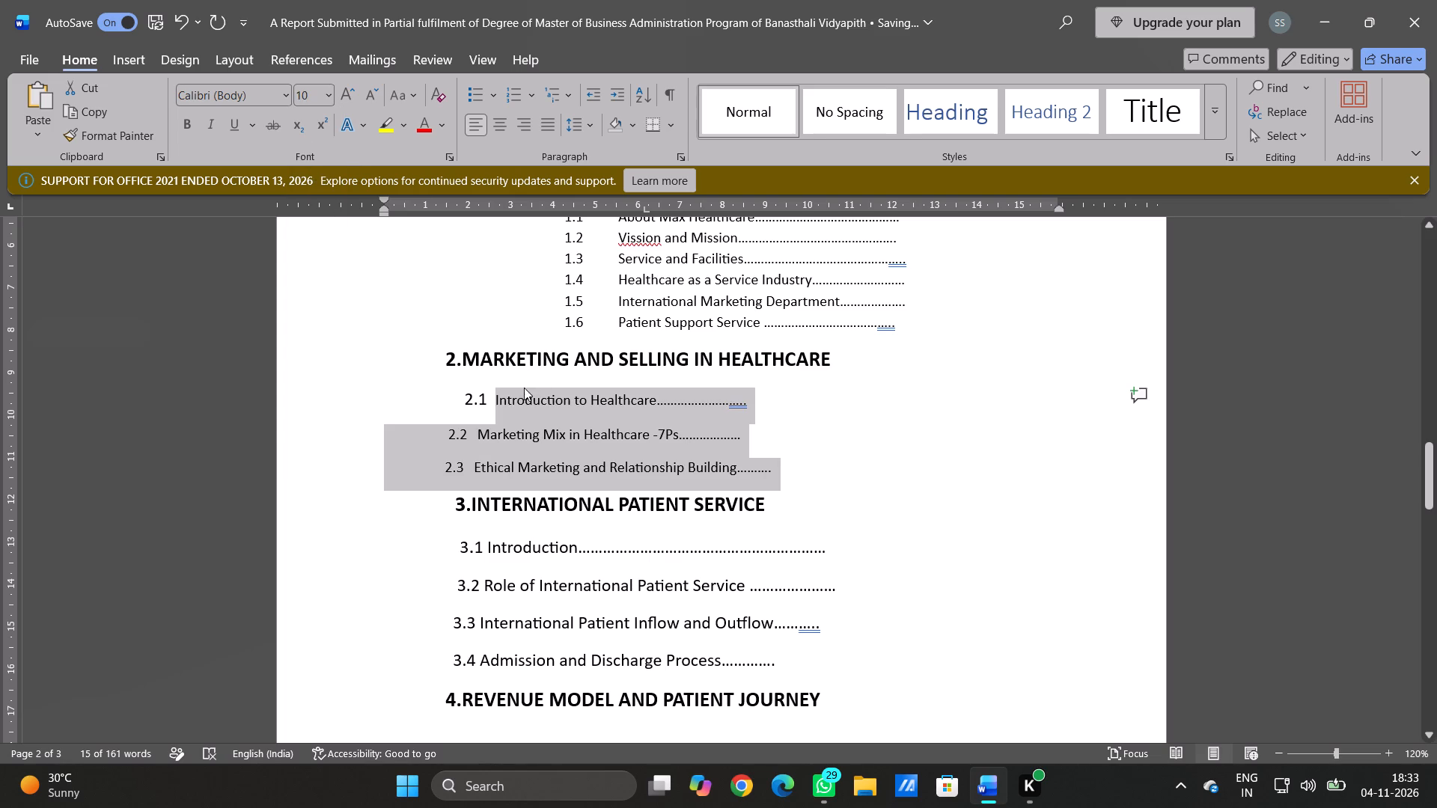
click(489, 394)
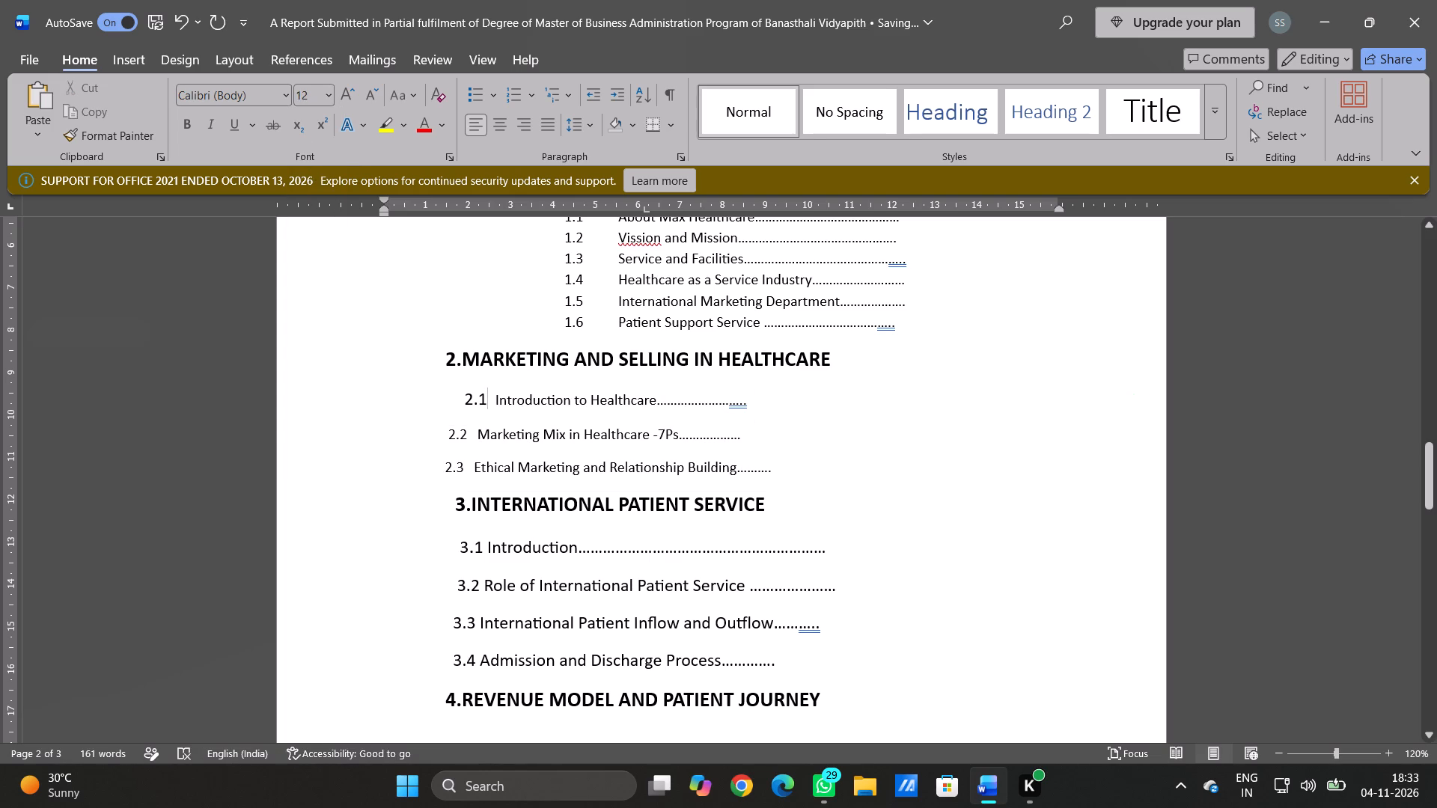
drag(466, 400, 487, 398)
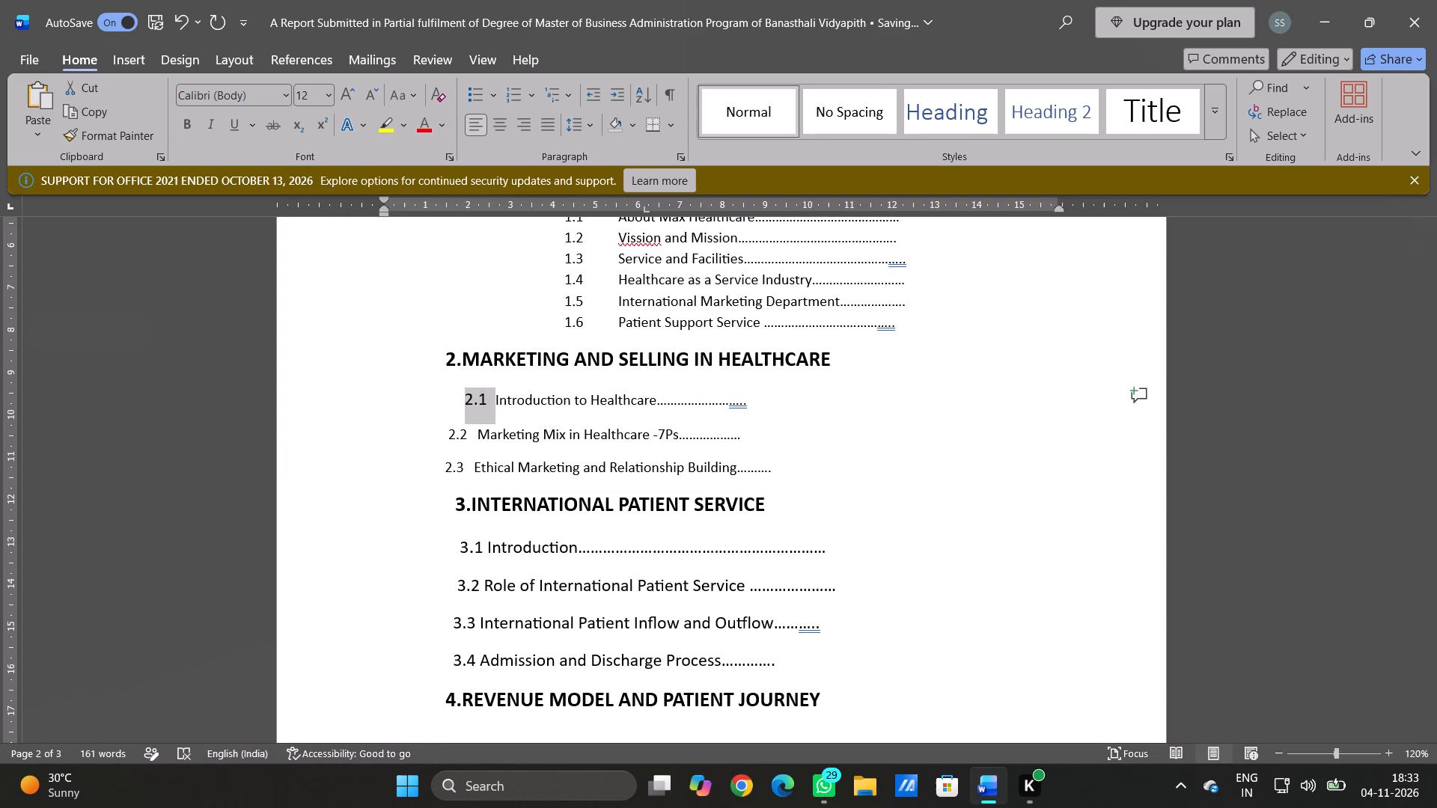
click(330, 94)
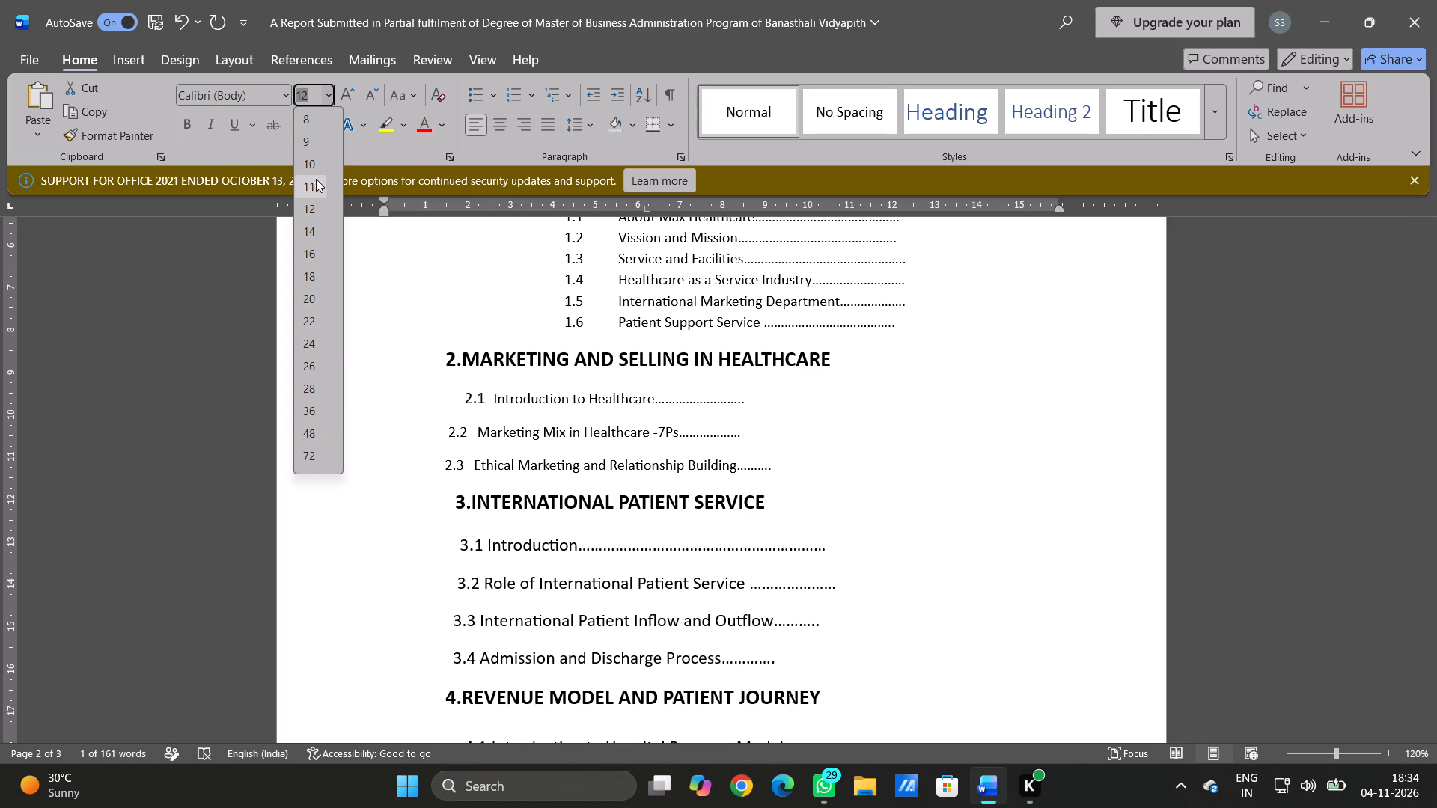
click(316, 168)
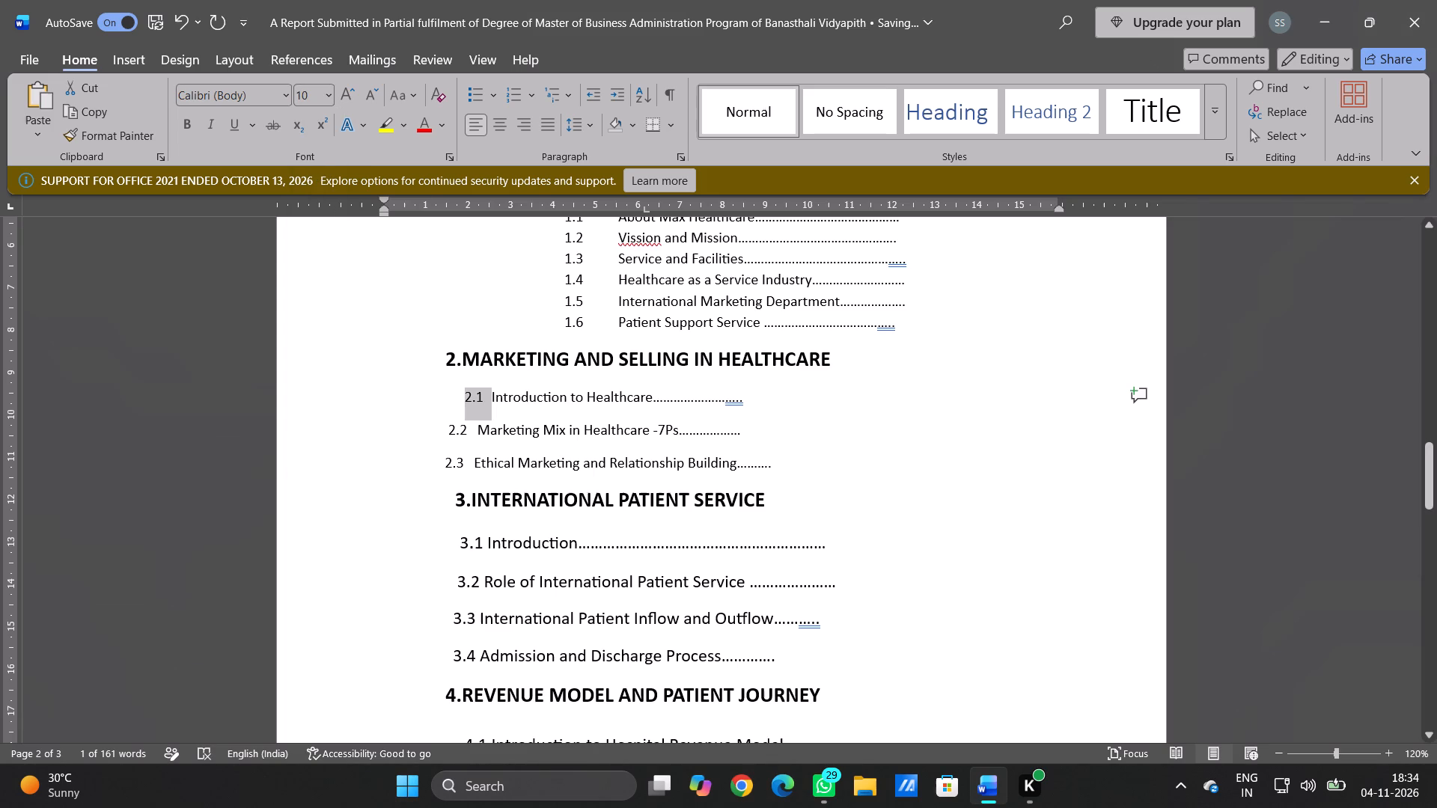
Indent the 2.2 and 2.3 entries with extra spaces so their numbers align with the 2.1 entry.
click(445, 428)
key(space)
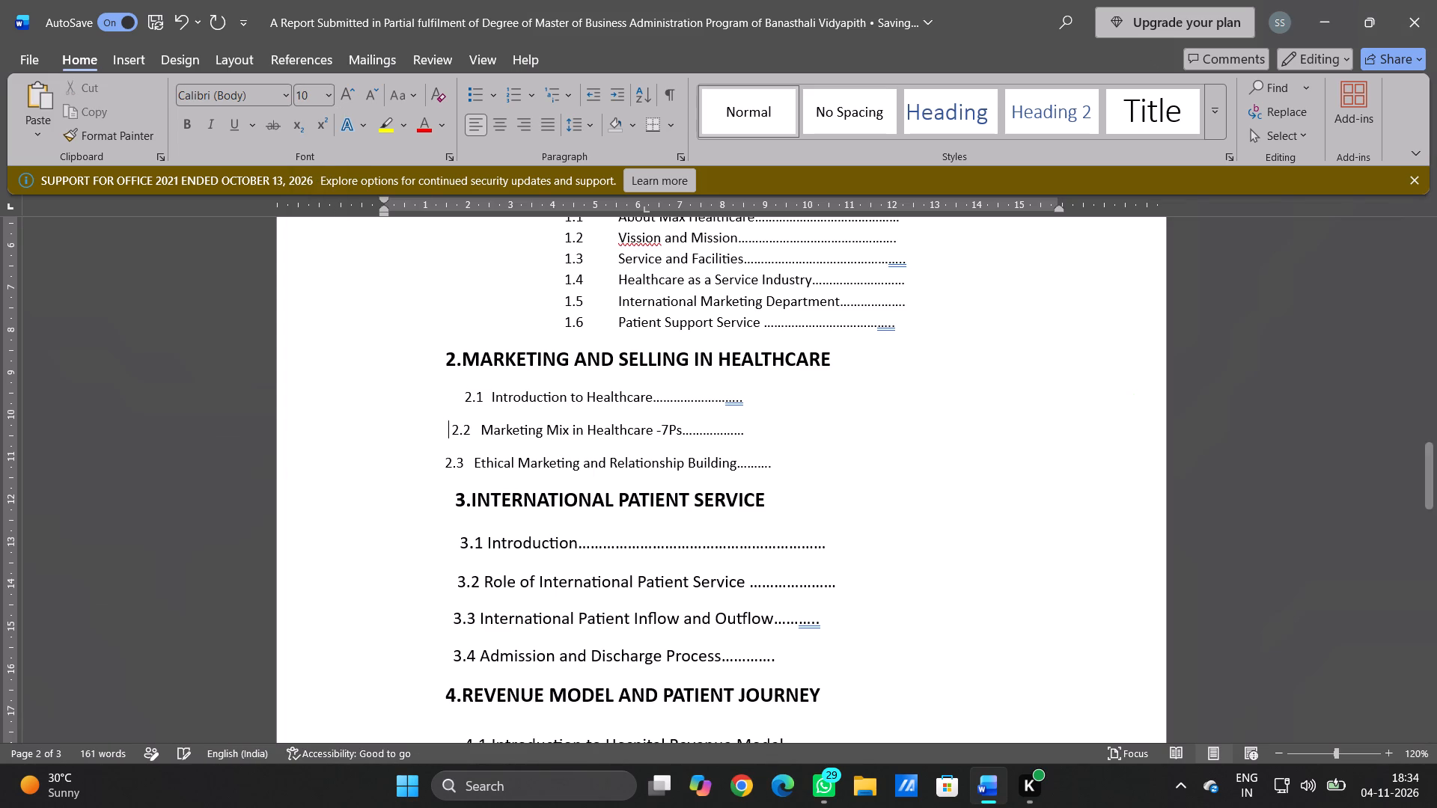
key(space)
key(space)
key(space)
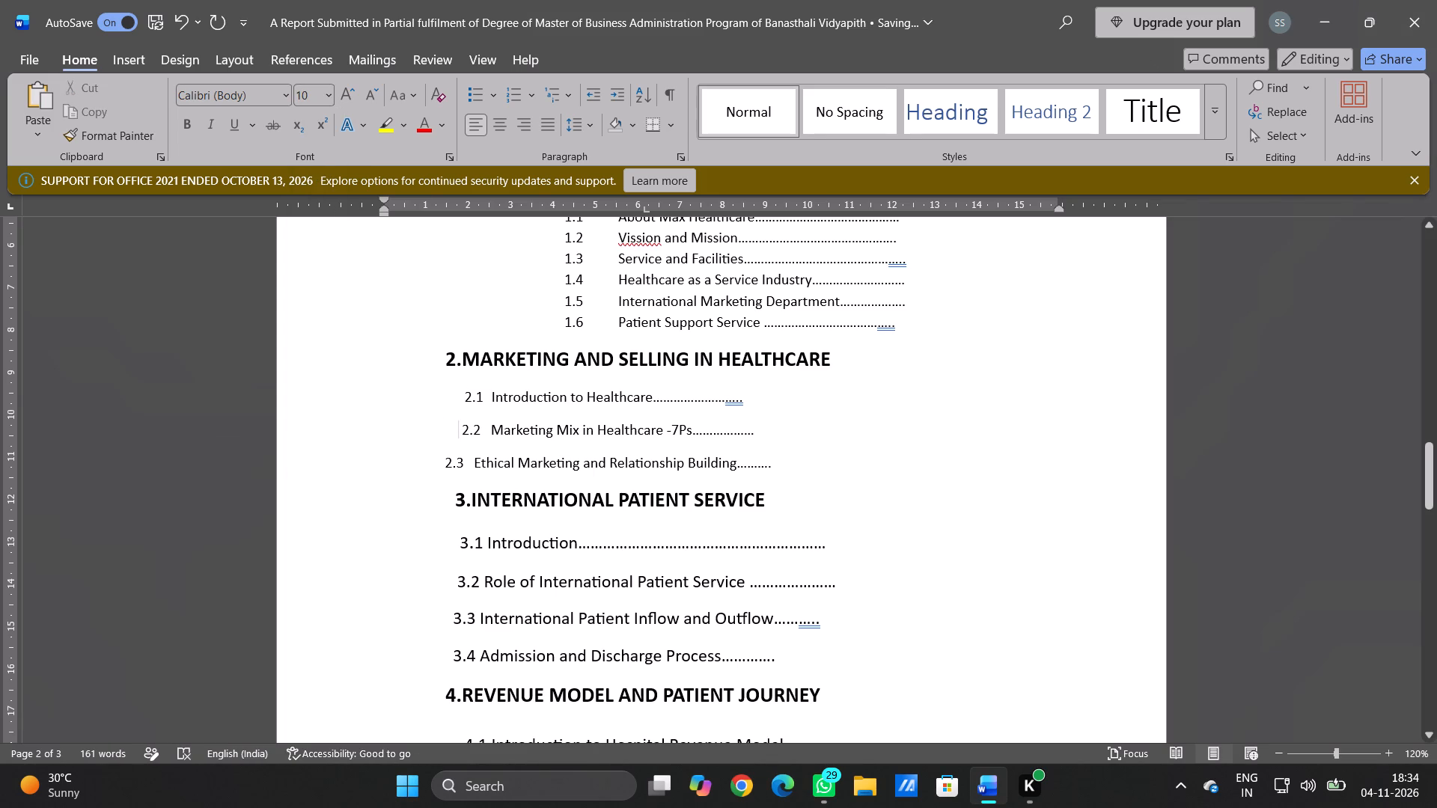
click(434, 463)
key(space)
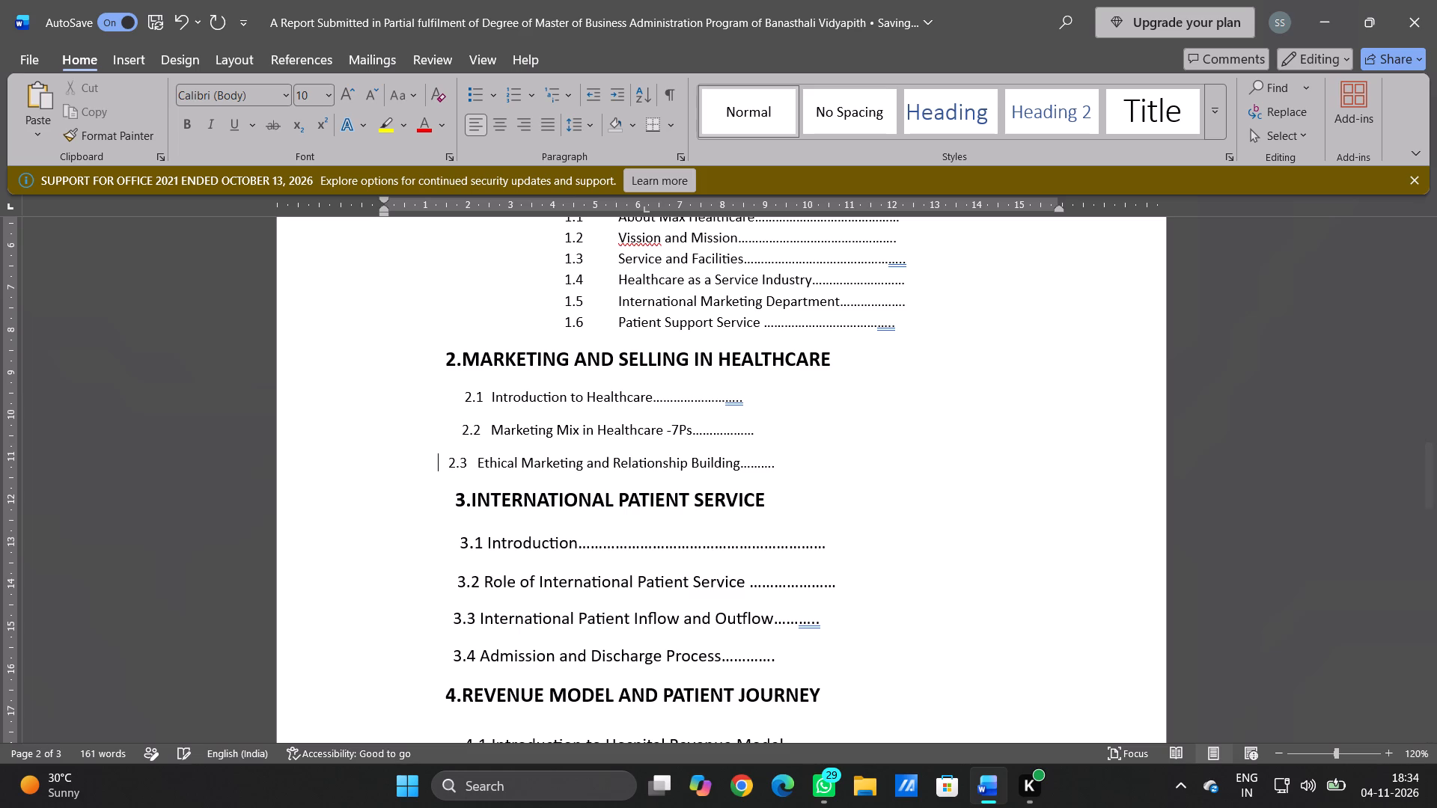
key(space)
key(space)
key(space)
key(space)
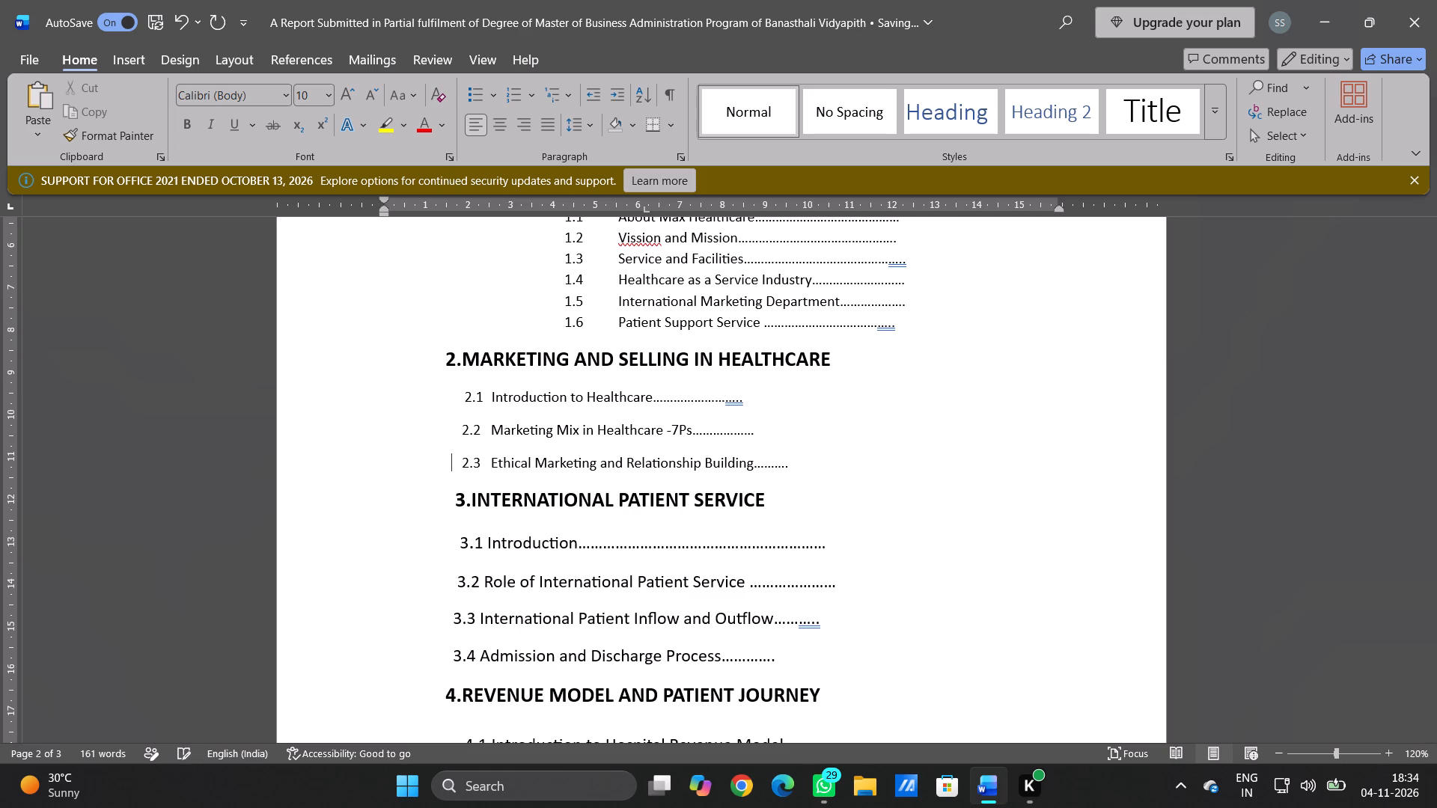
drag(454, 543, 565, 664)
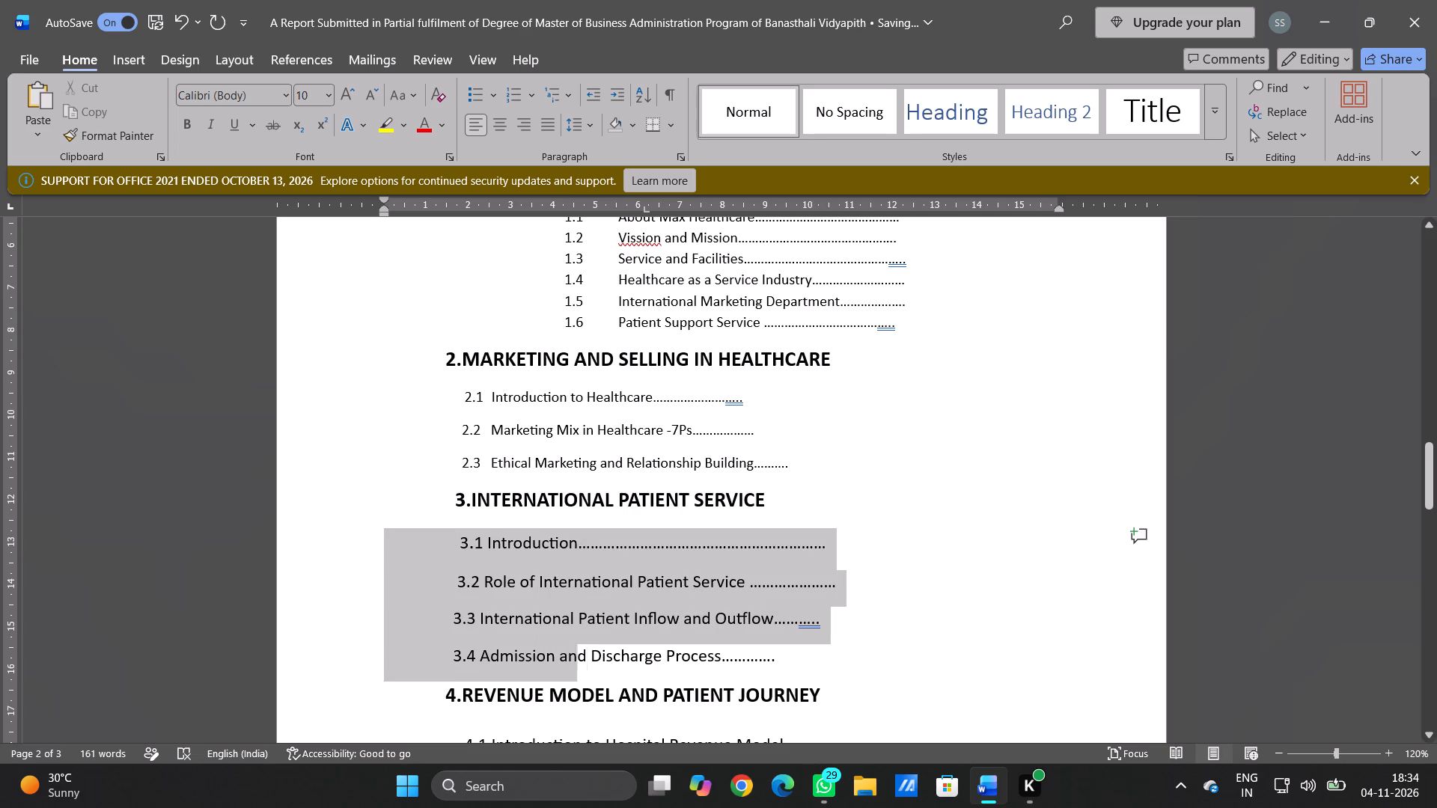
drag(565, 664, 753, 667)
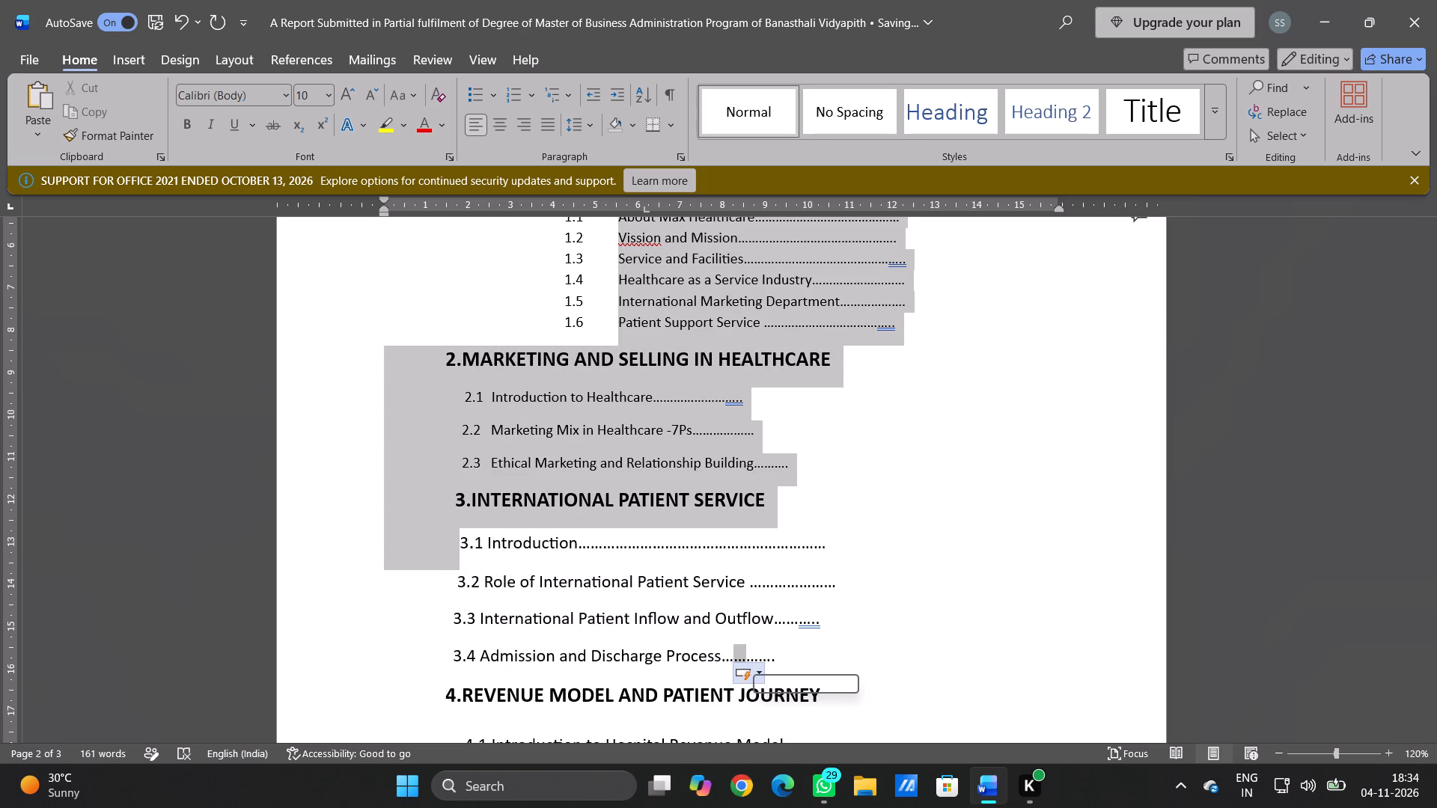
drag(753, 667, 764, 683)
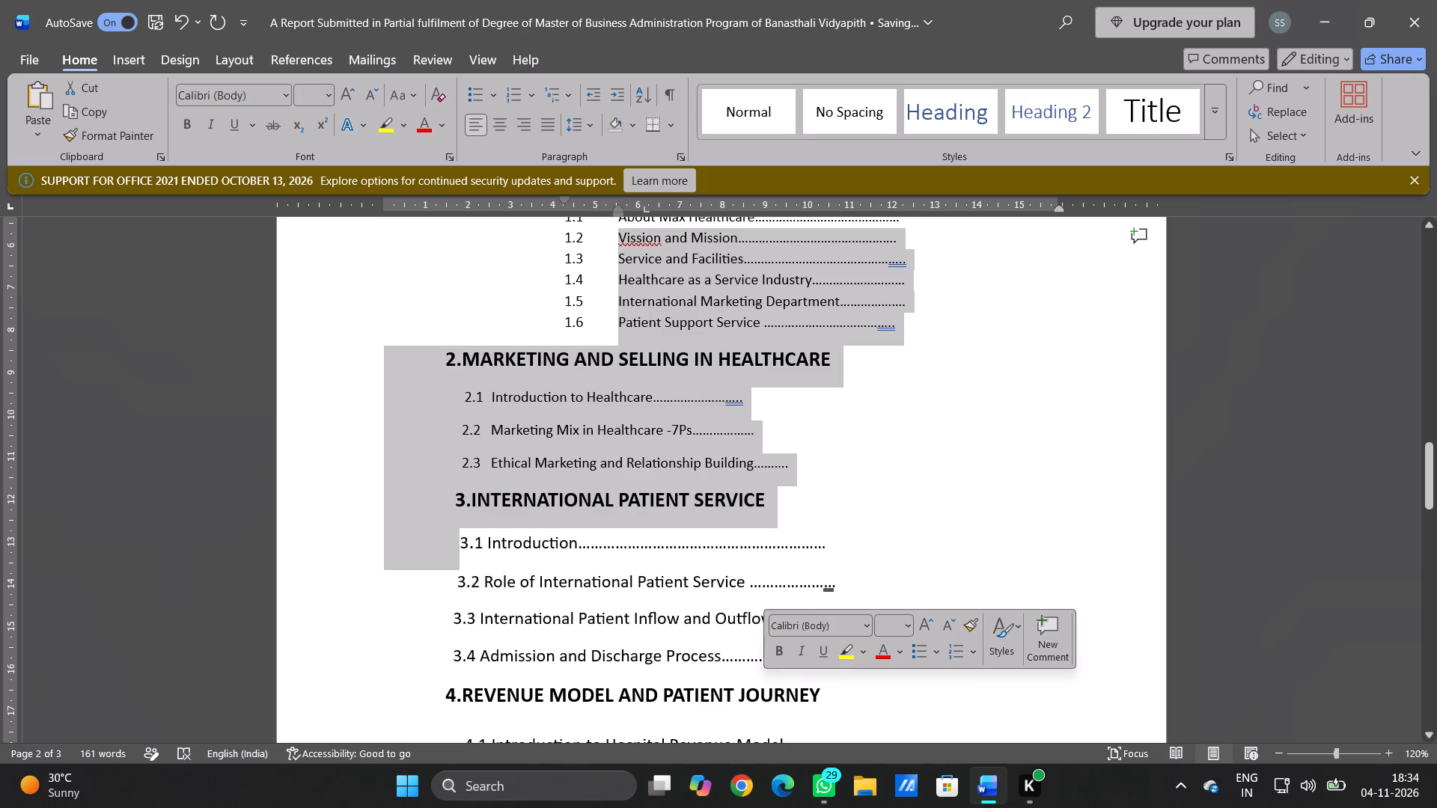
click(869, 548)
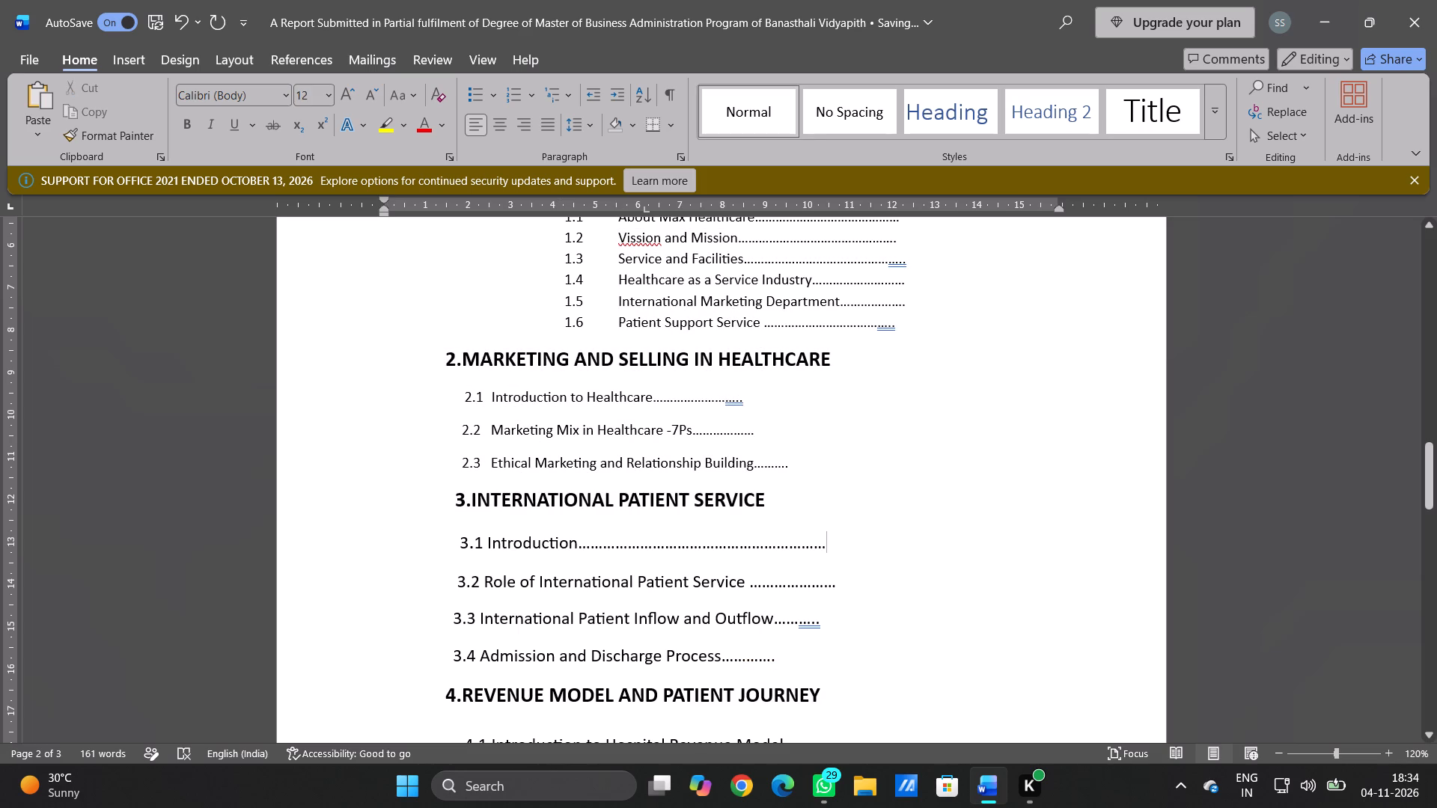
Set the chapter 3 sub-entries from "Introduction" in 3.1 through "Admission and Discharge Process" in 3.4 to font size 10.
drag(486, 541, 698, 667)
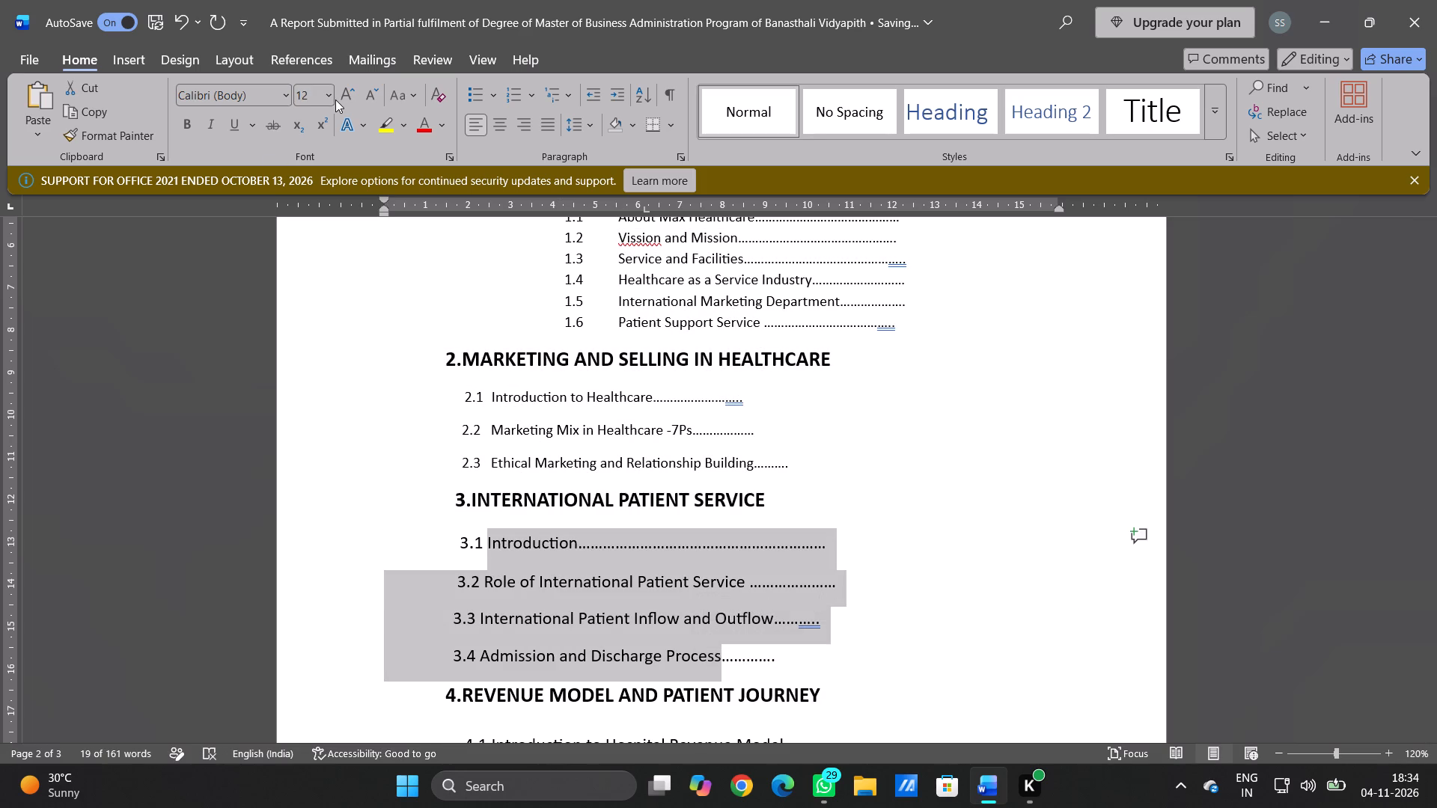
click(333, 97)
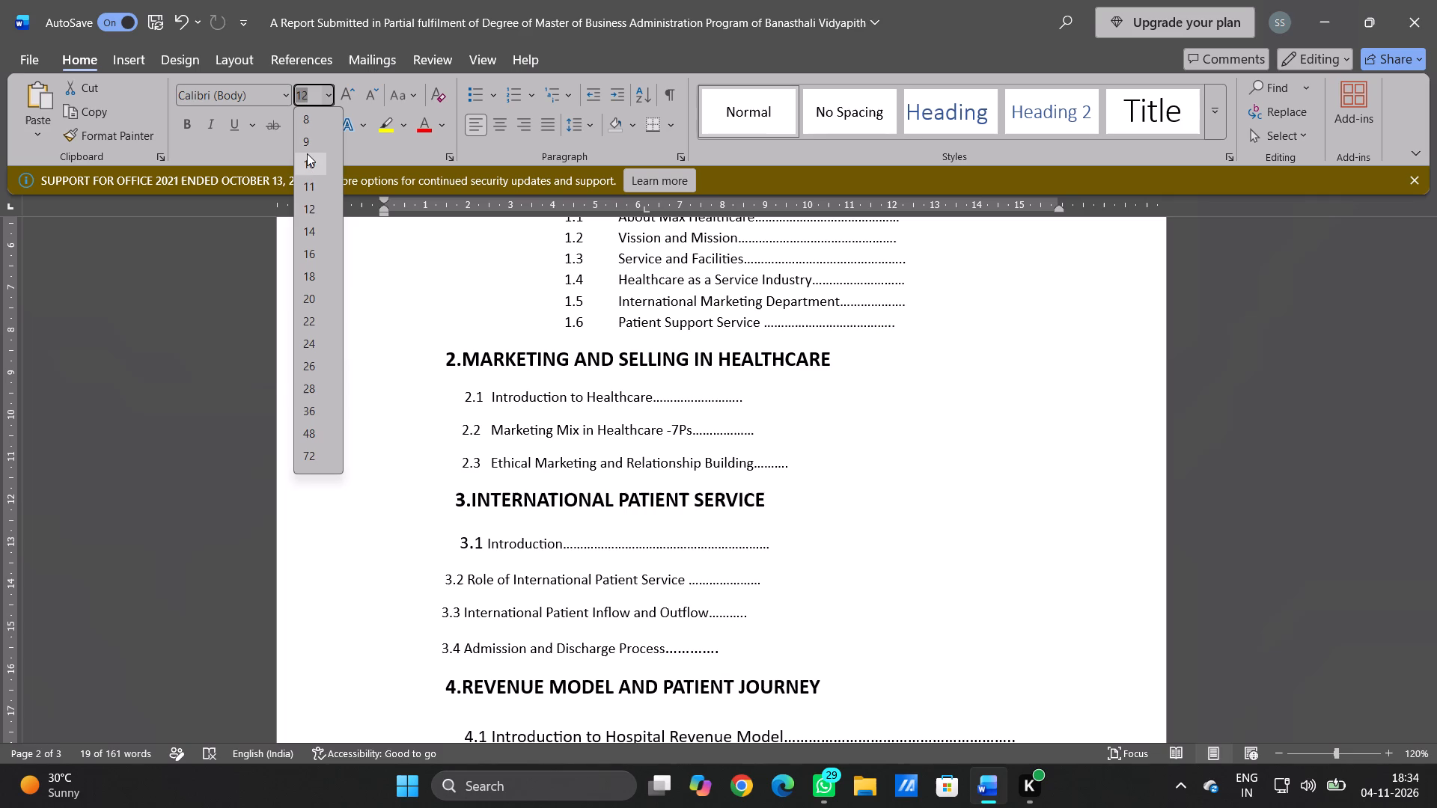
click(307, 153)
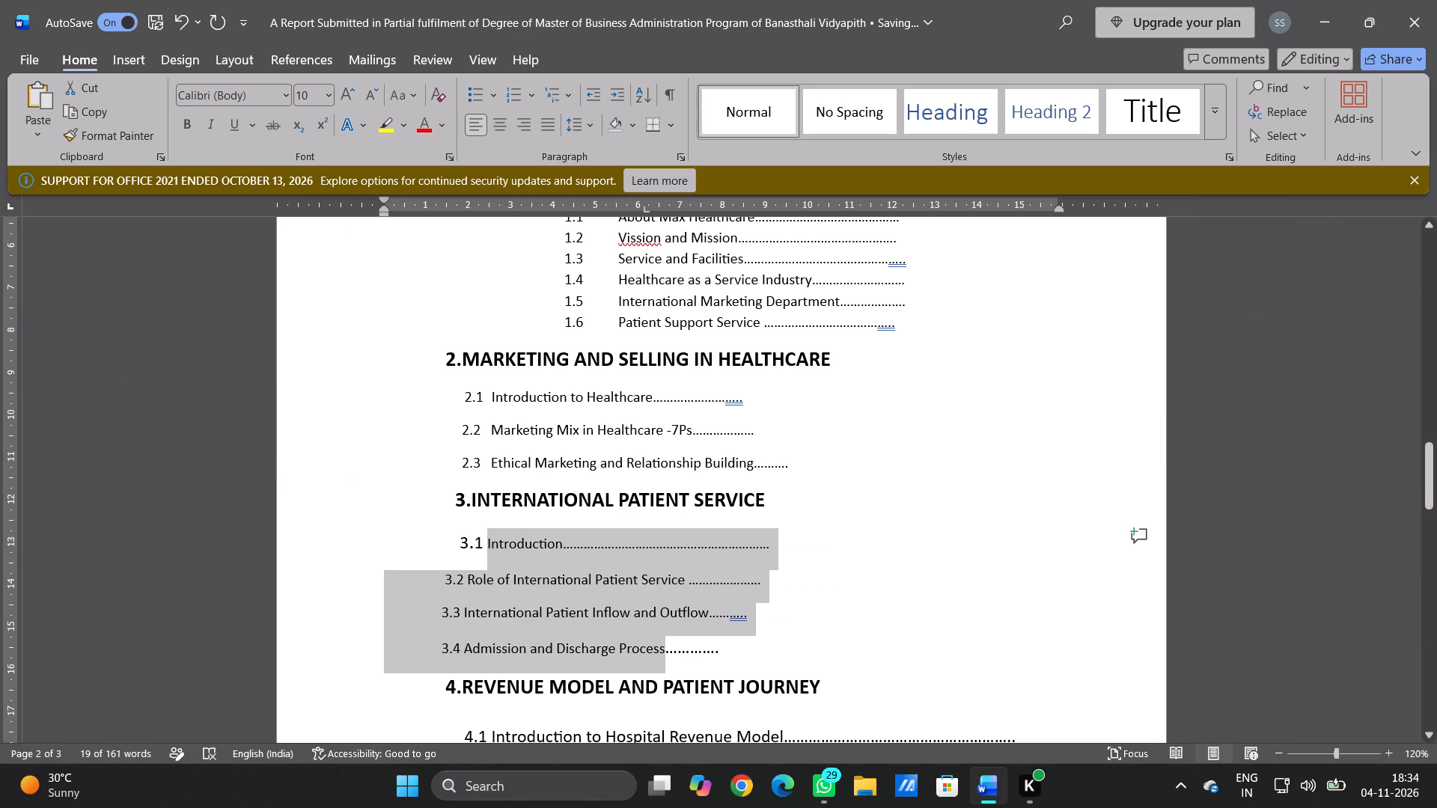
Set the number 3.1 in front of "Introduction" to font size 9.
drag(460, 539, 484, 545)
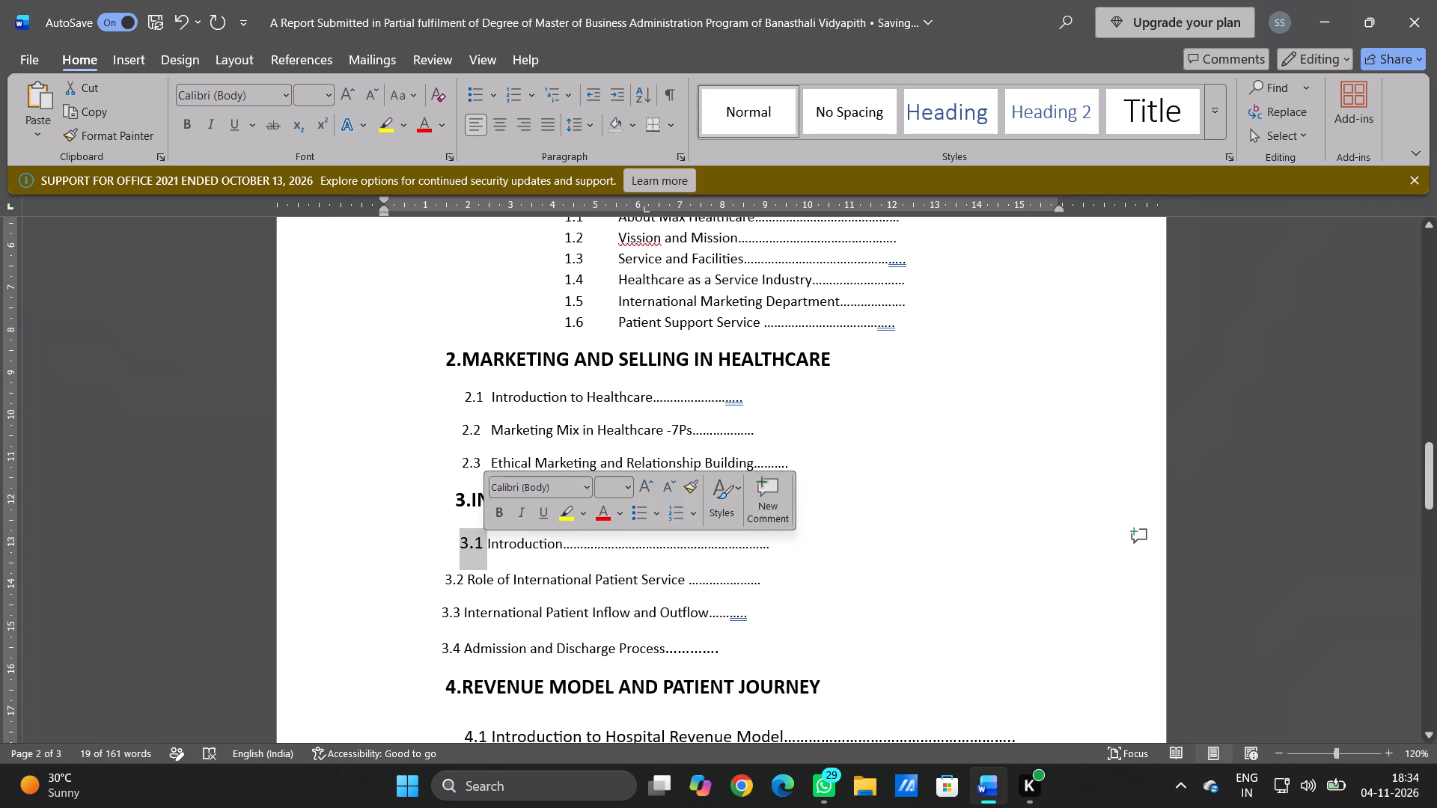
click(323, 97)
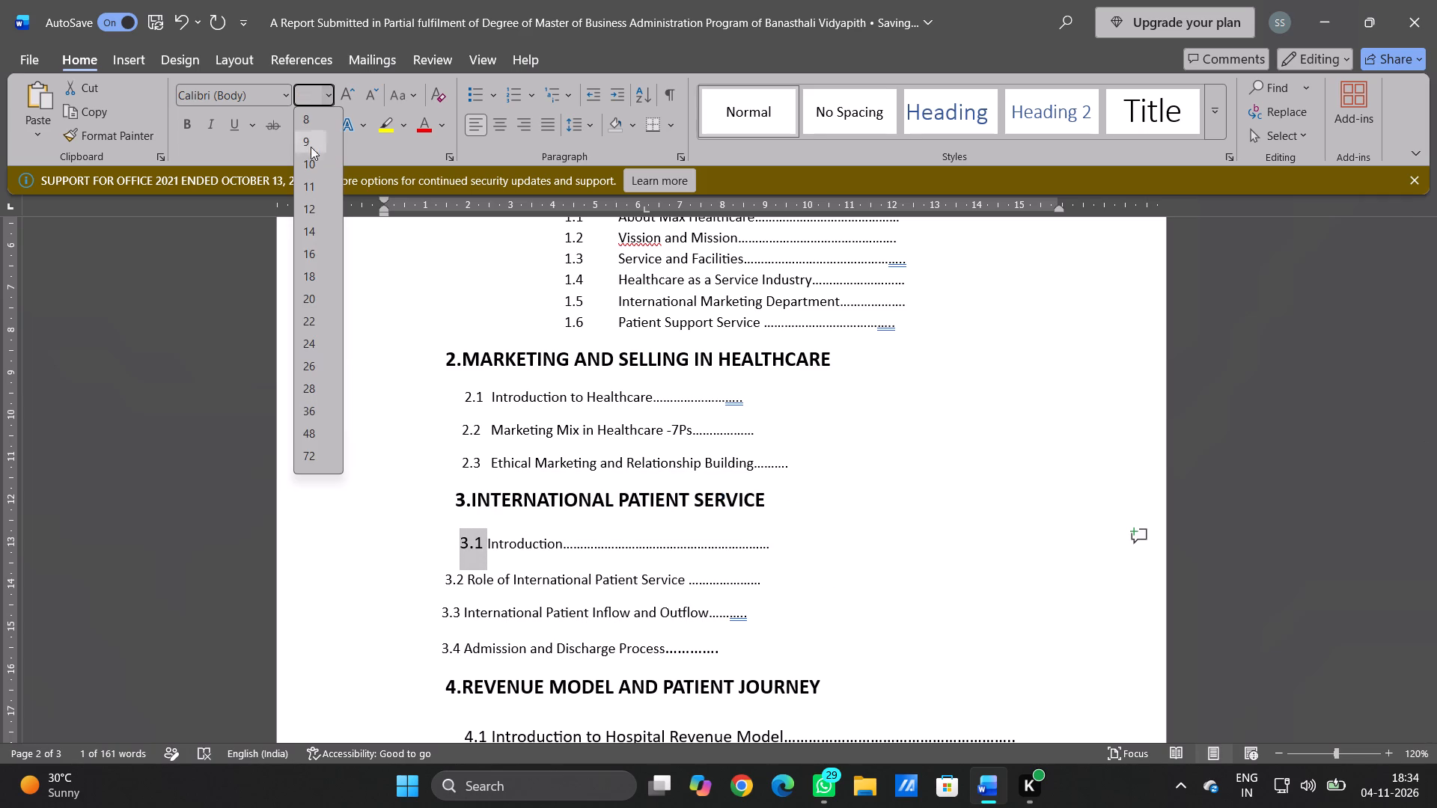
click(305, 147)
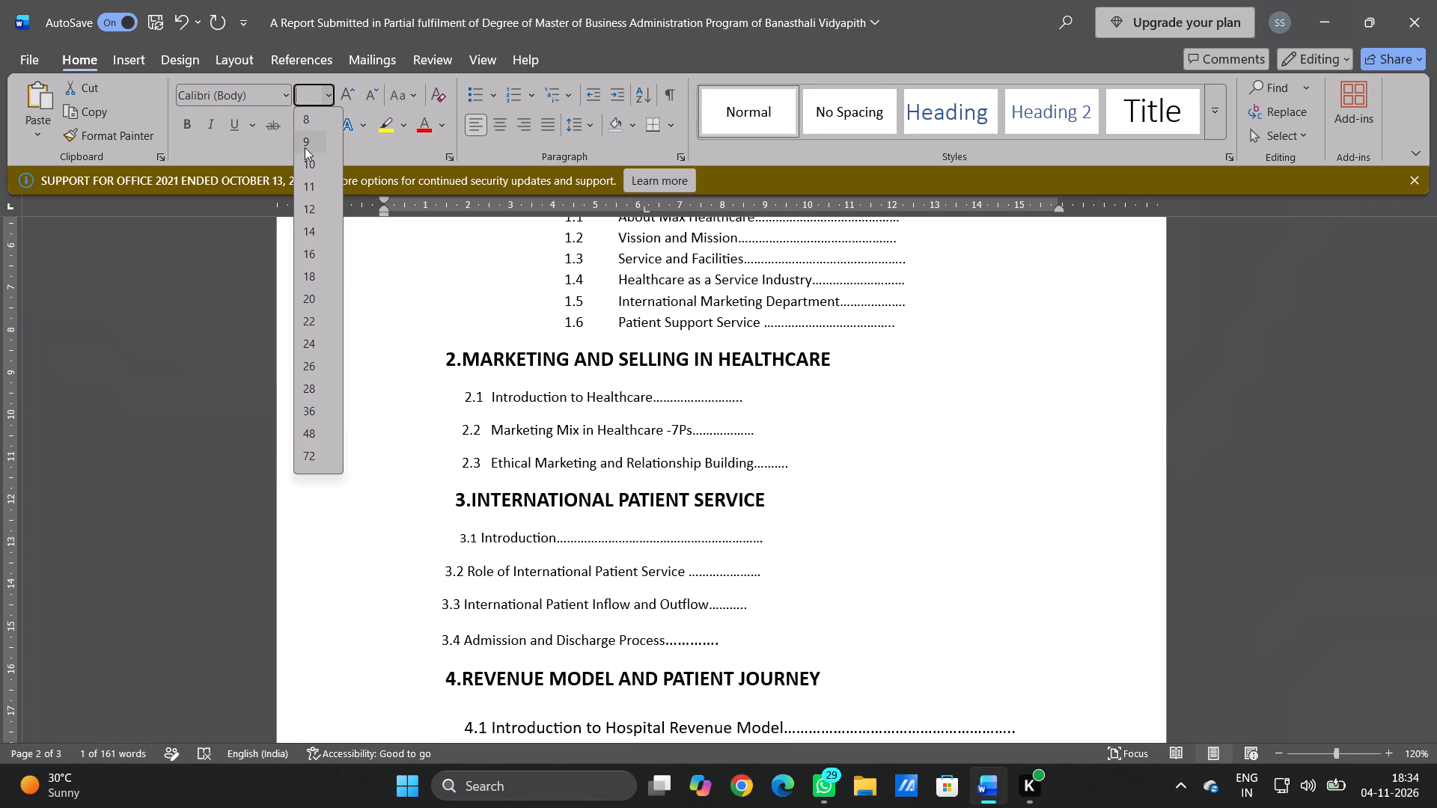
Indent the 3.2, 3.3 and 3.4 entries with extra spaces to bring their numbers closer in line with 3.1.
click(437, 572)
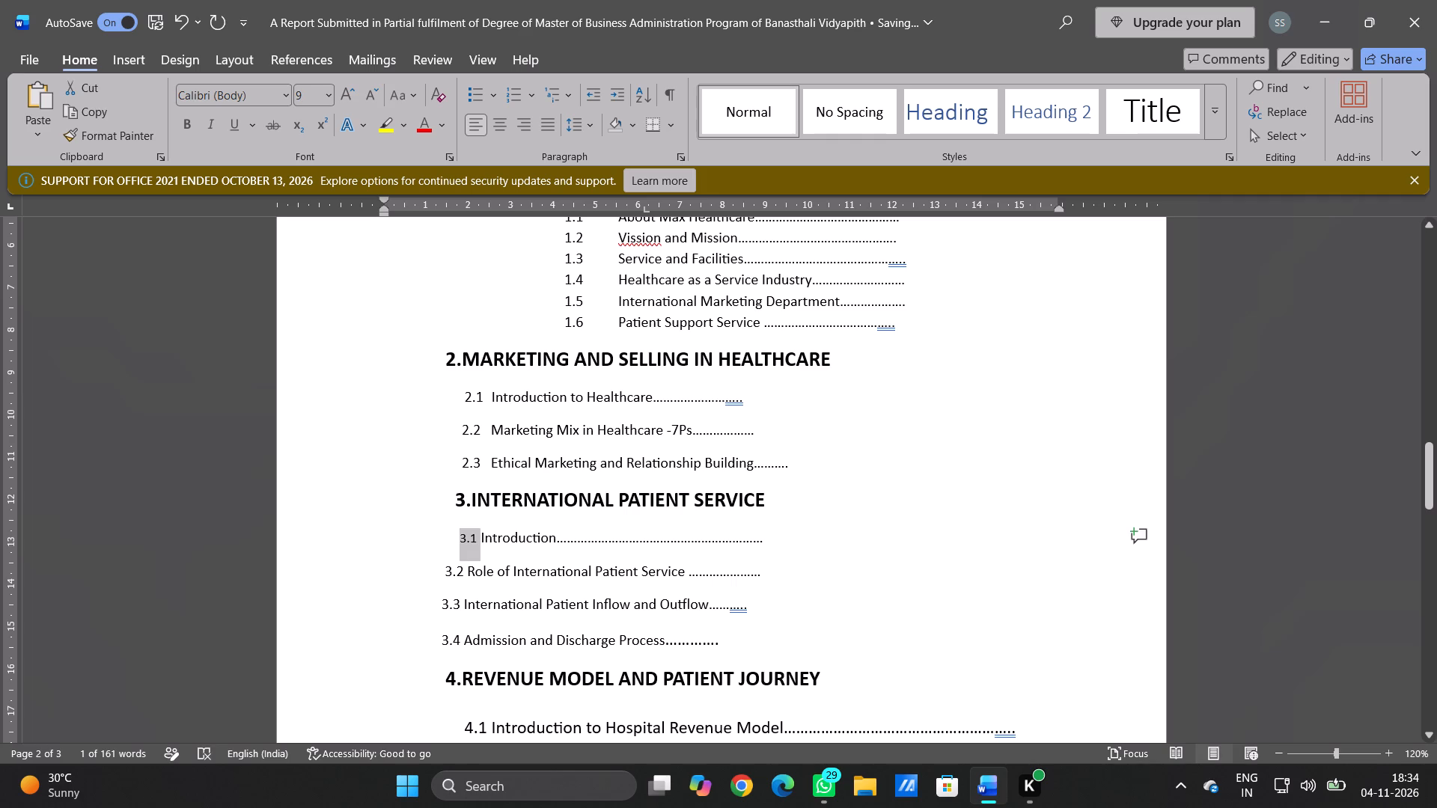
key(space)
key(space)
key(space)
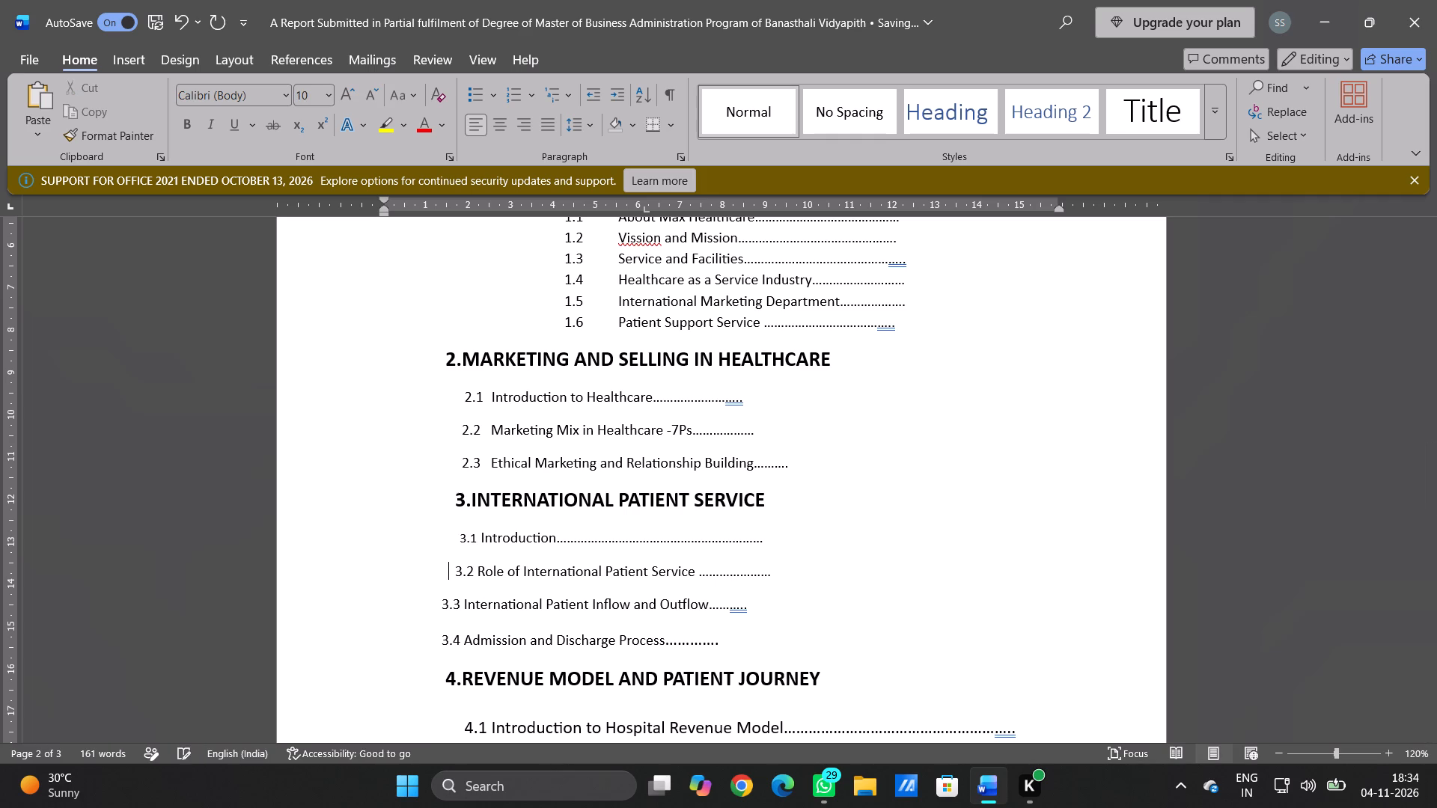
click(430, 602)
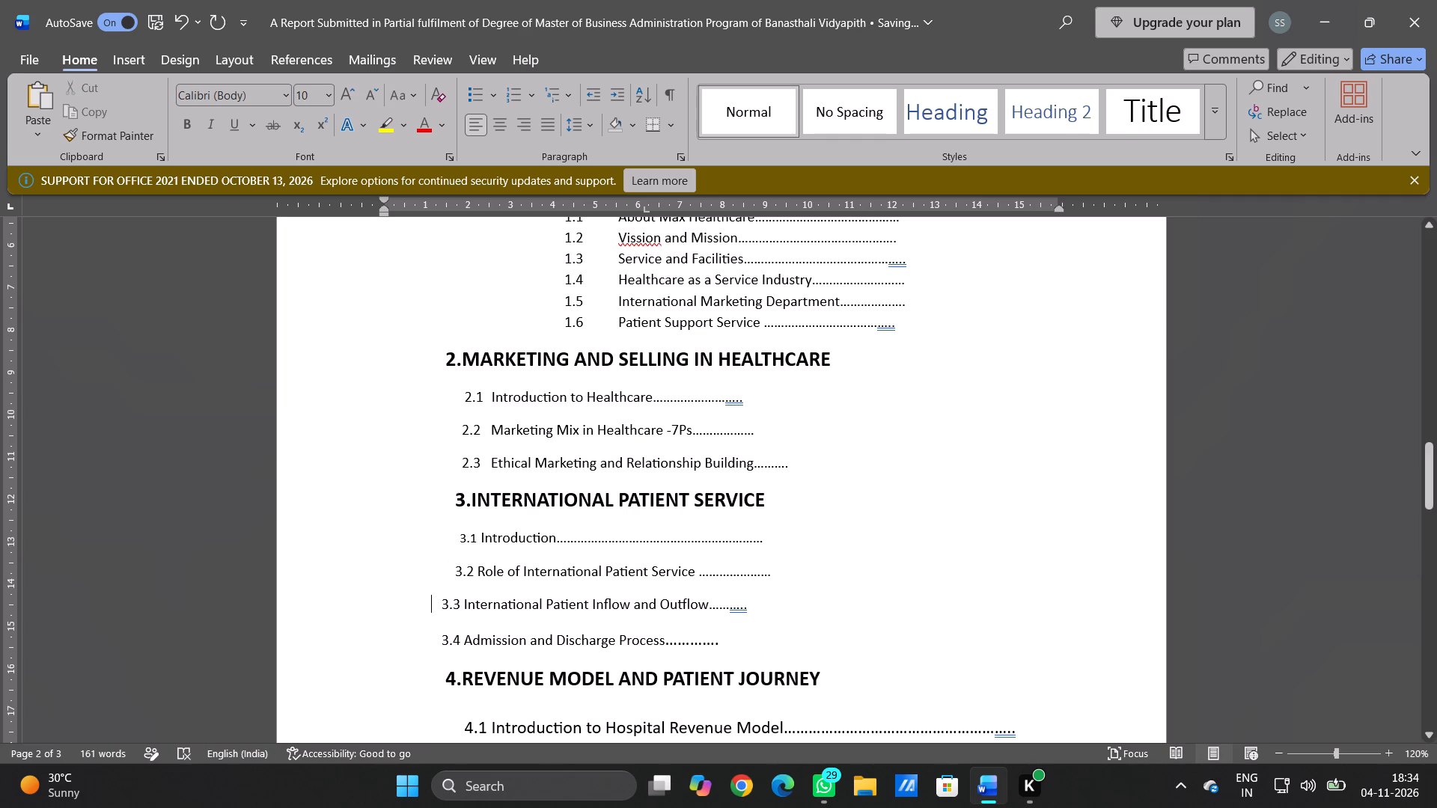
key(space)
key(space)
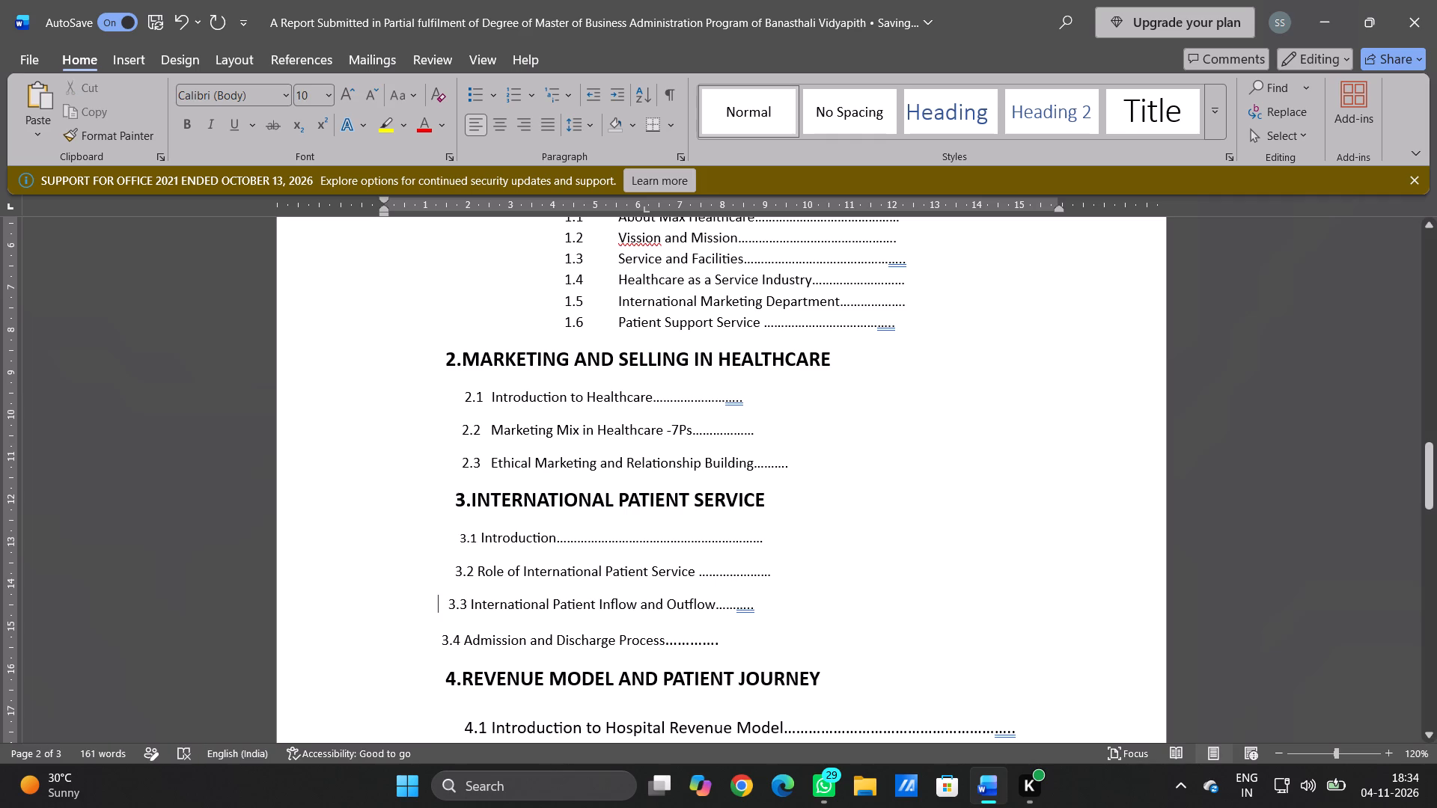
click(436, 636)
key(space)
key(space)
key(space)
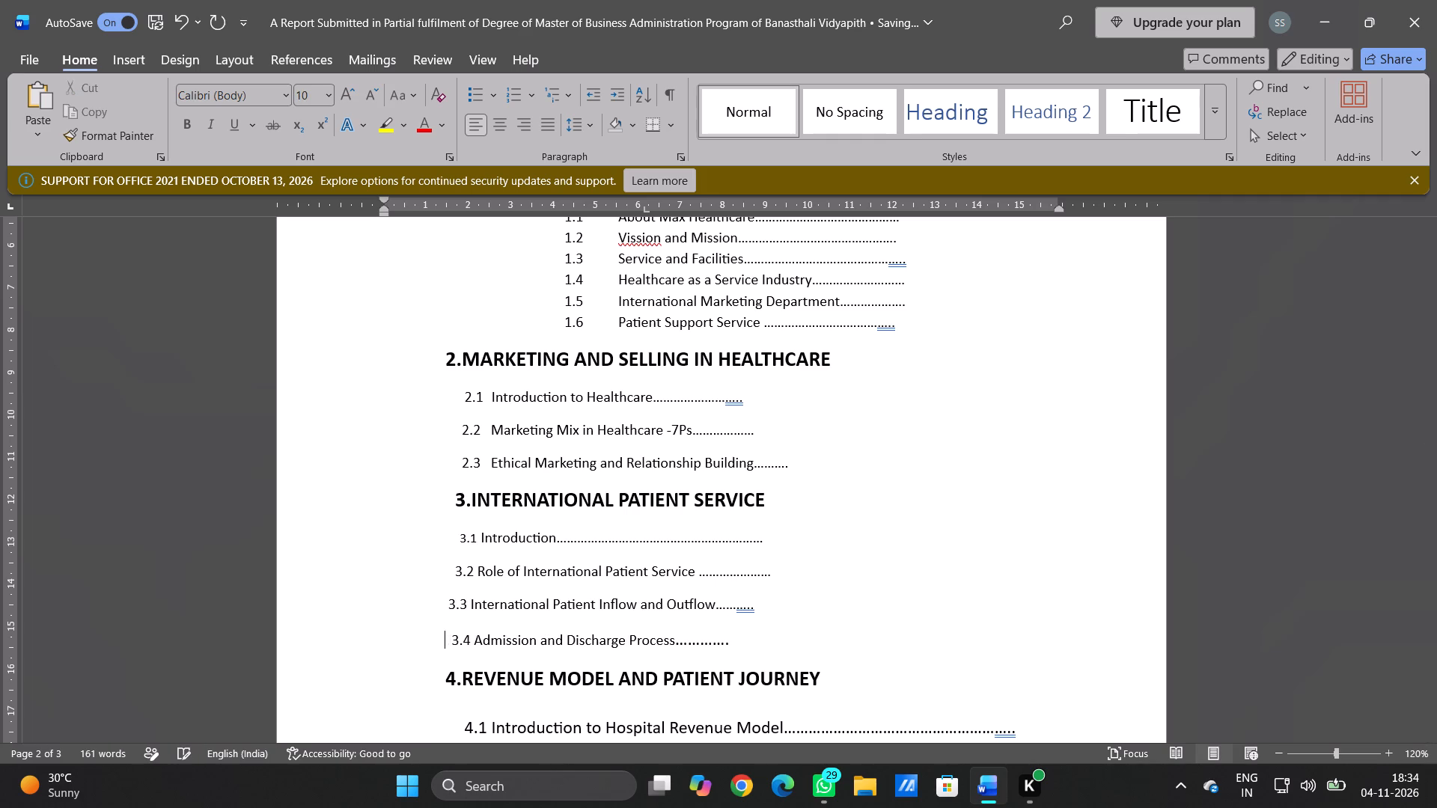
key(space)
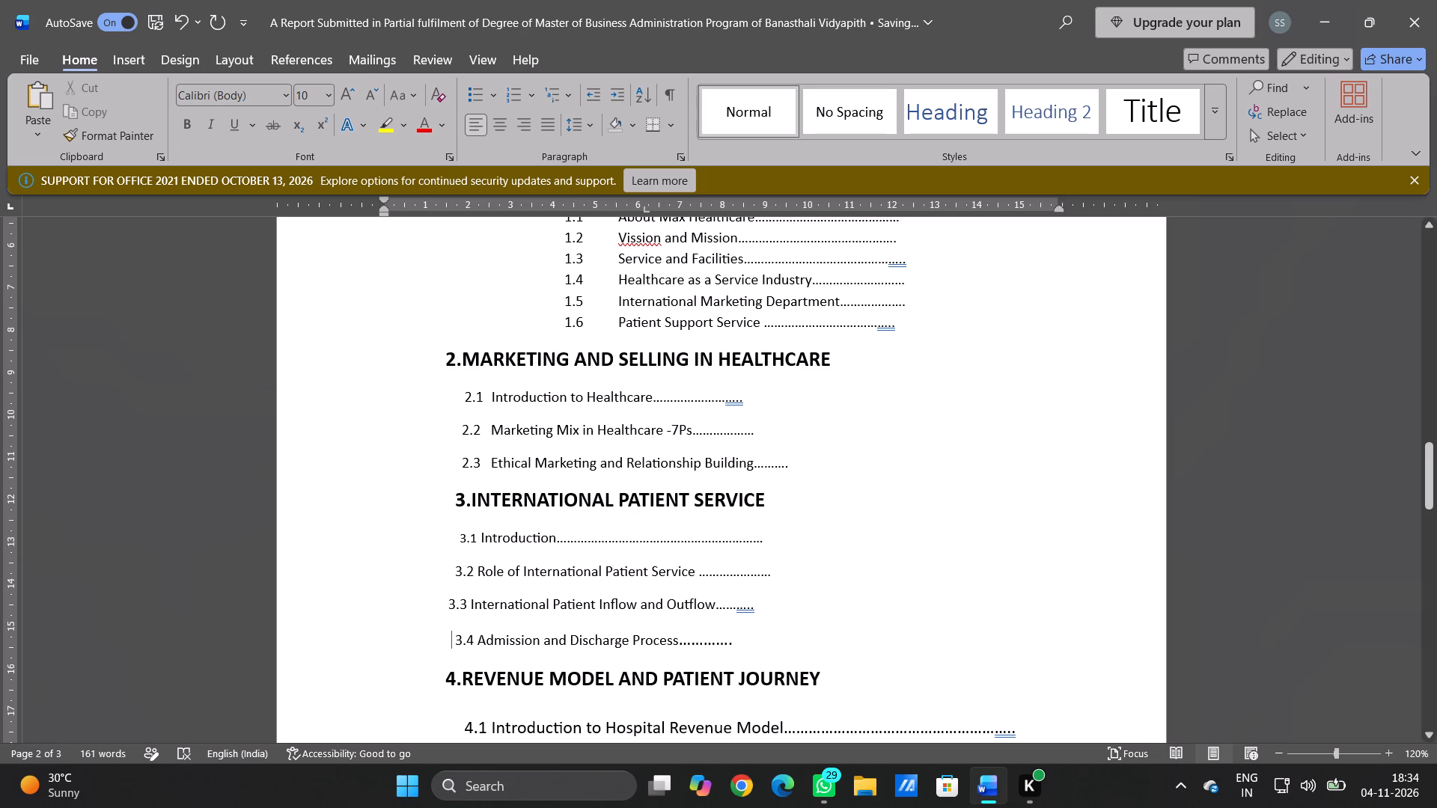
key(BackSpace)
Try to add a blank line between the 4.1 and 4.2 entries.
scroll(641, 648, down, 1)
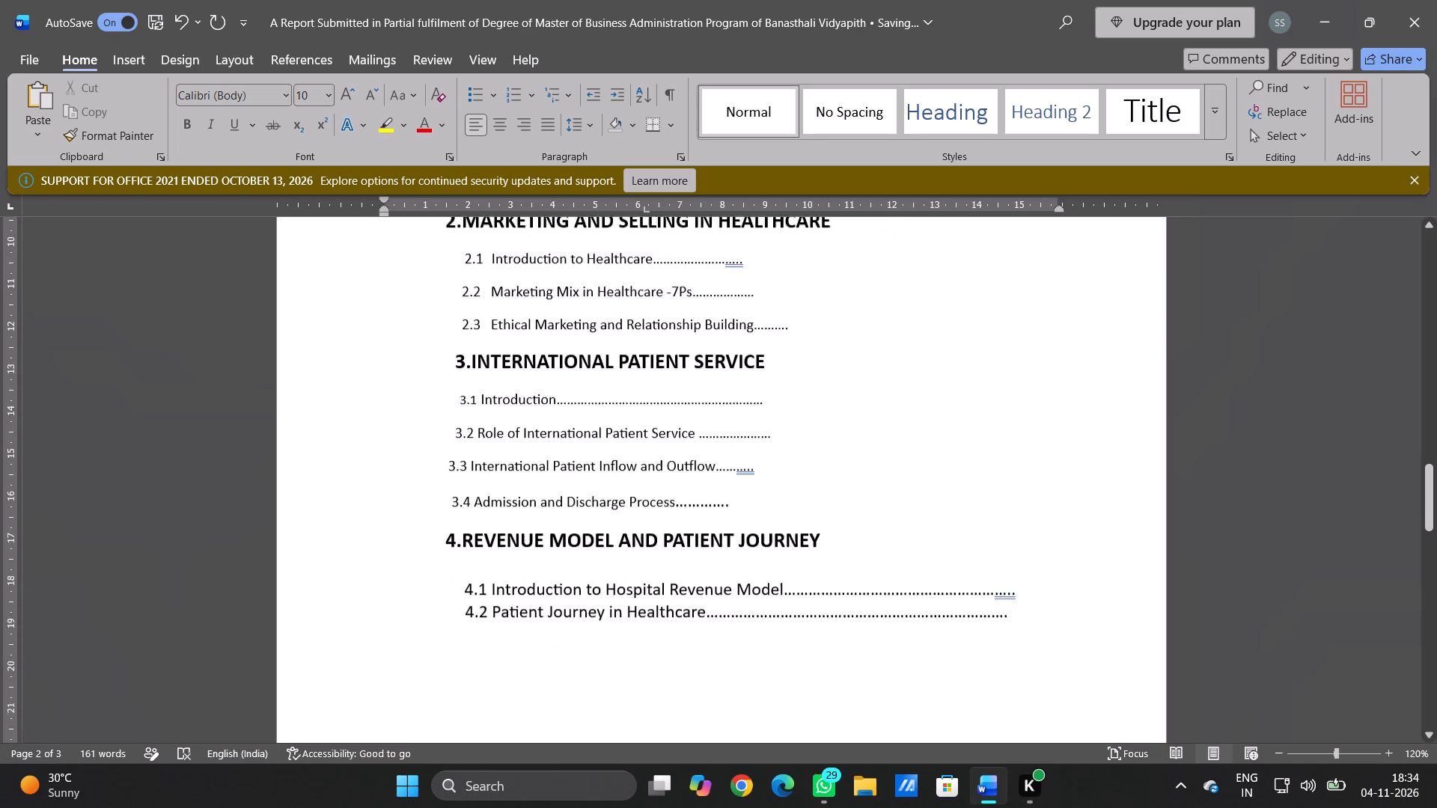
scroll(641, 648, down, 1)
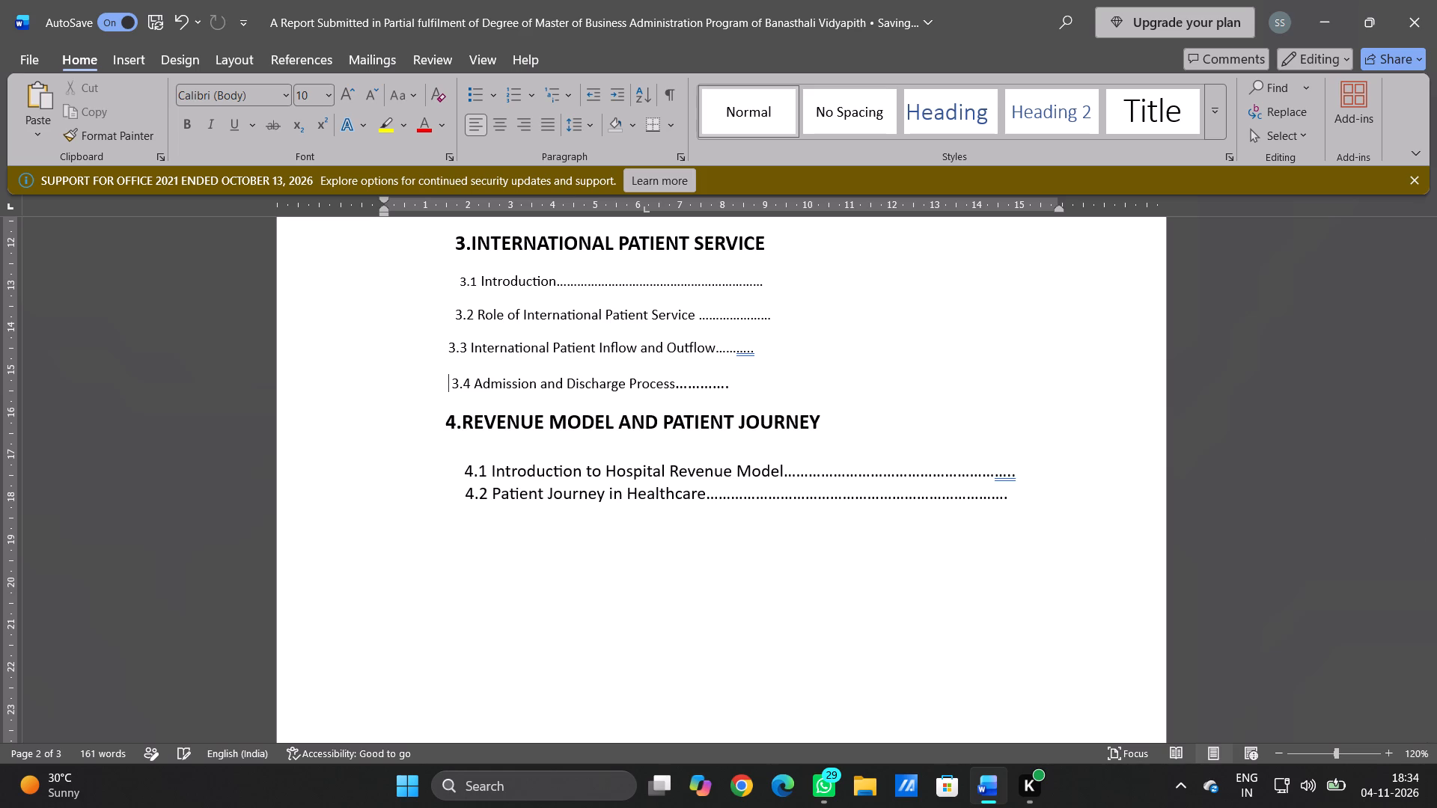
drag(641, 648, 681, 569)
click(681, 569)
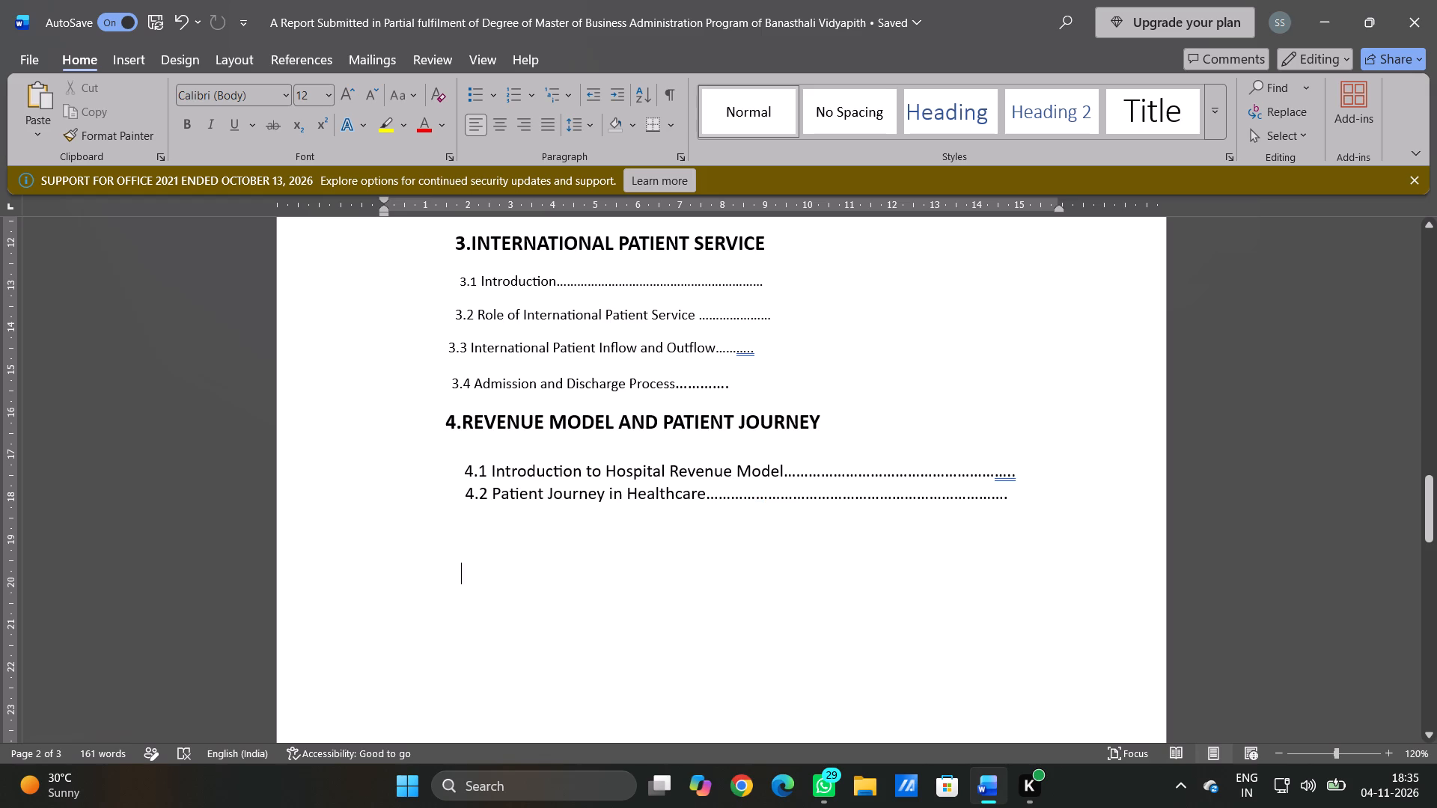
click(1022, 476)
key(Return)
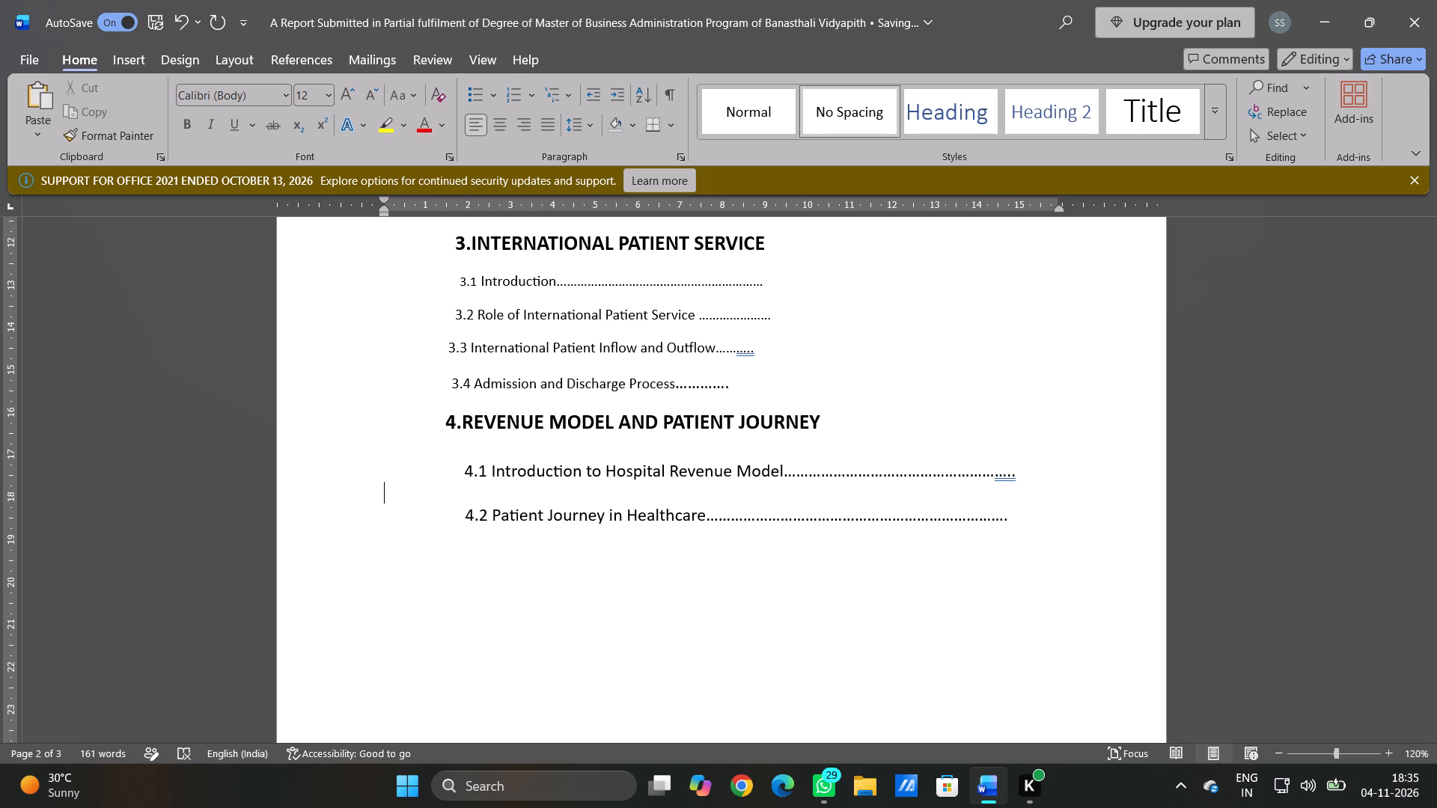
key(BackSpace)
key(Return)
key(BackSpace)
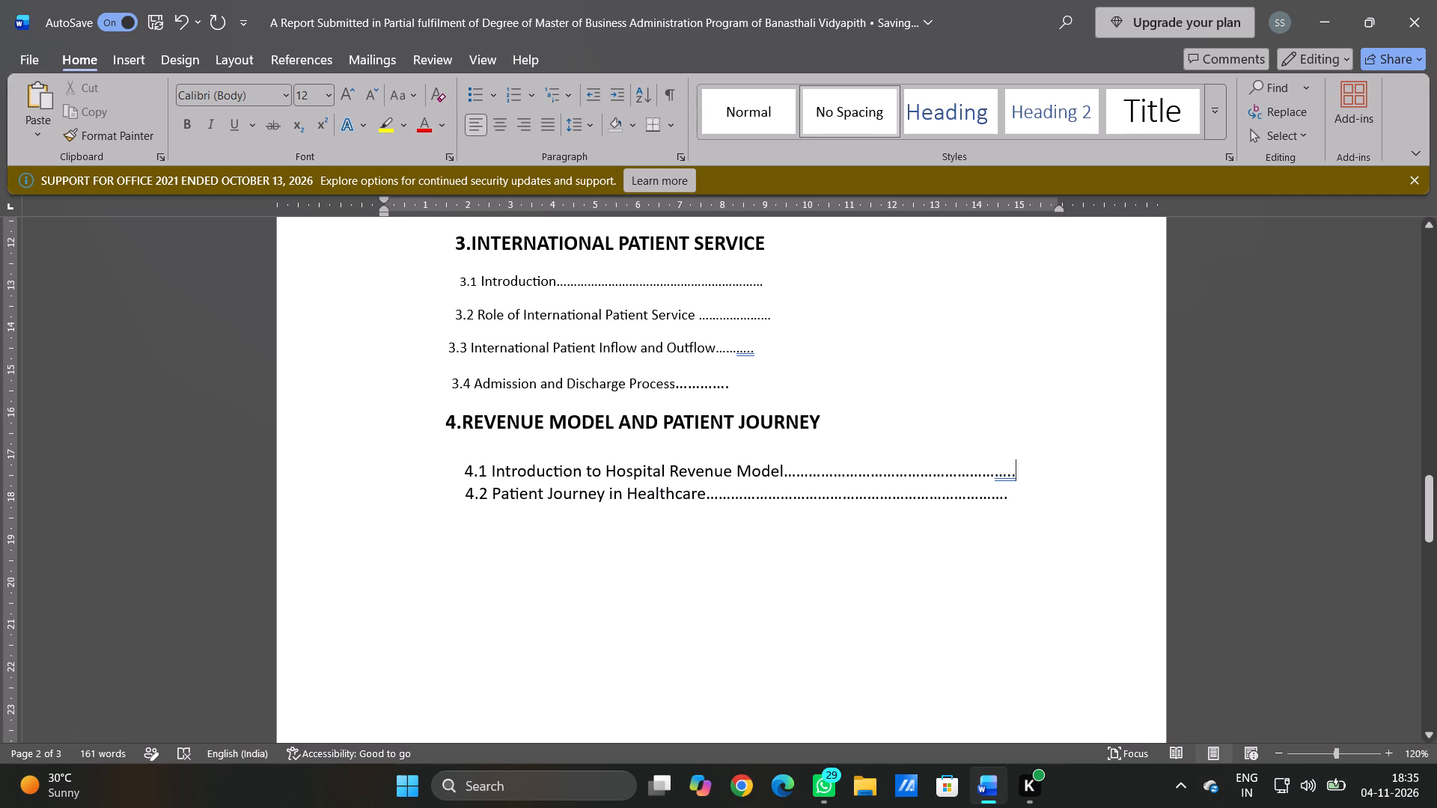
Set the chapter 4 sub-entries 4.1 and 4.2, including their numbers and dot leaders, to font size 10.
drag(492, 470, 763, 506)
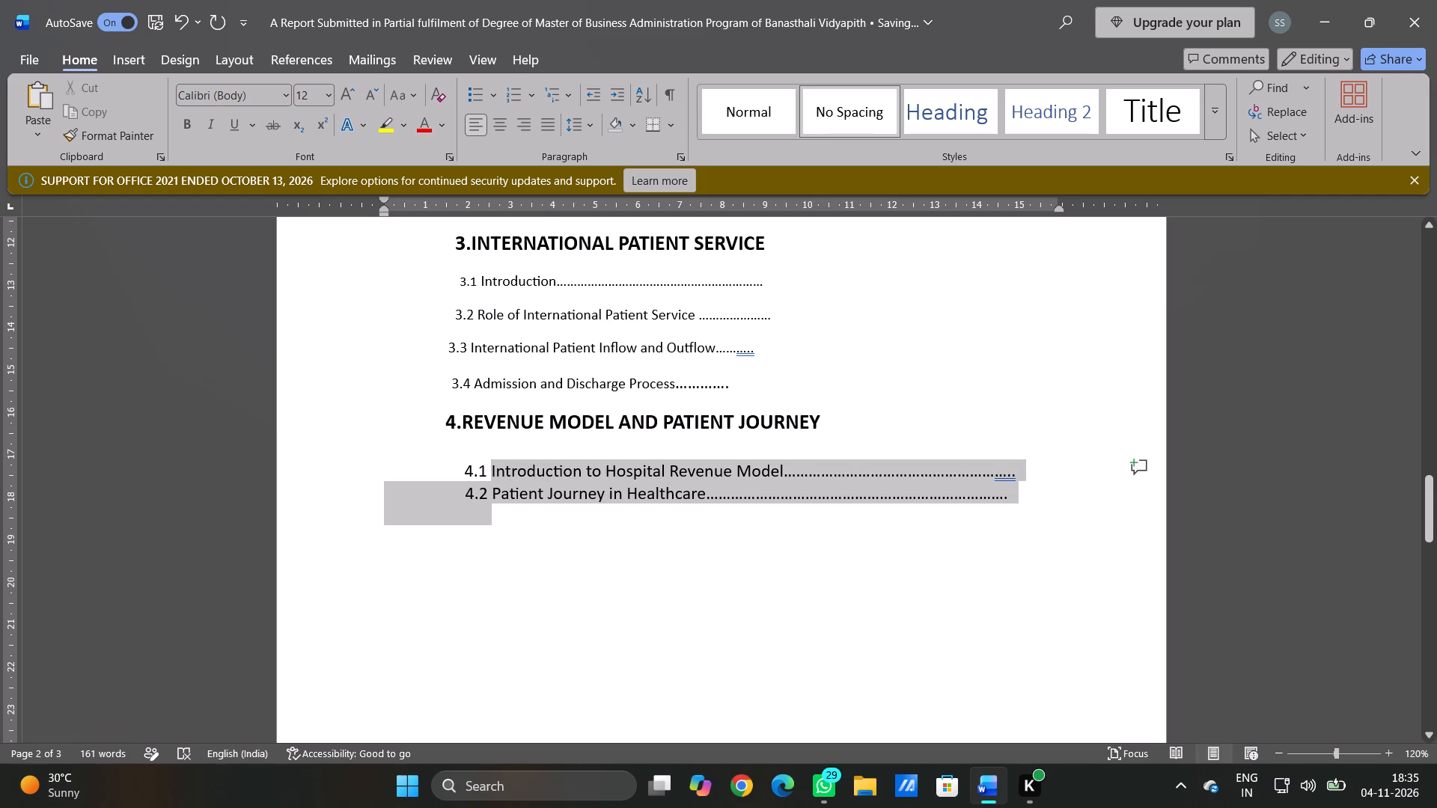
drag(763, 506, 762, 501)
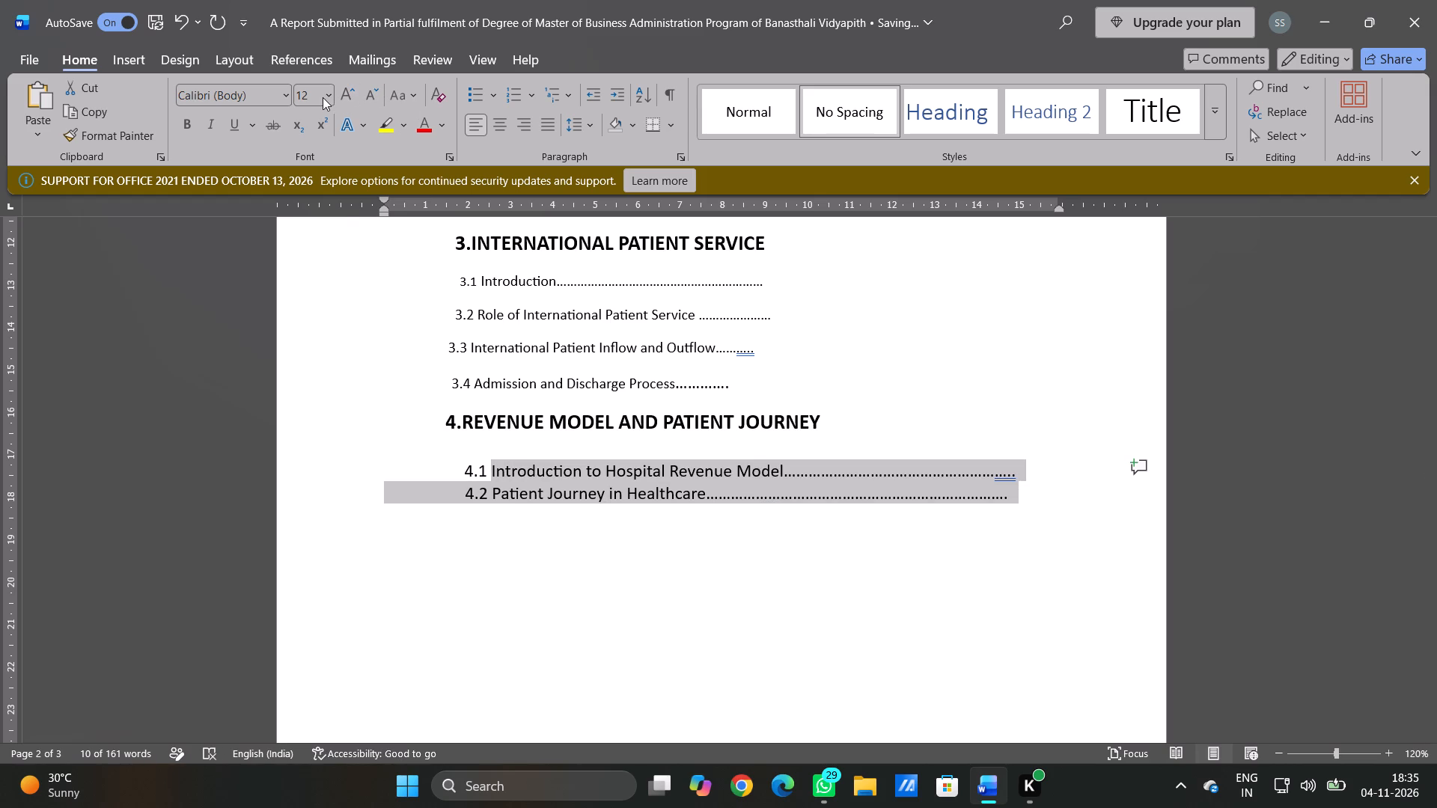
click(323, 97)
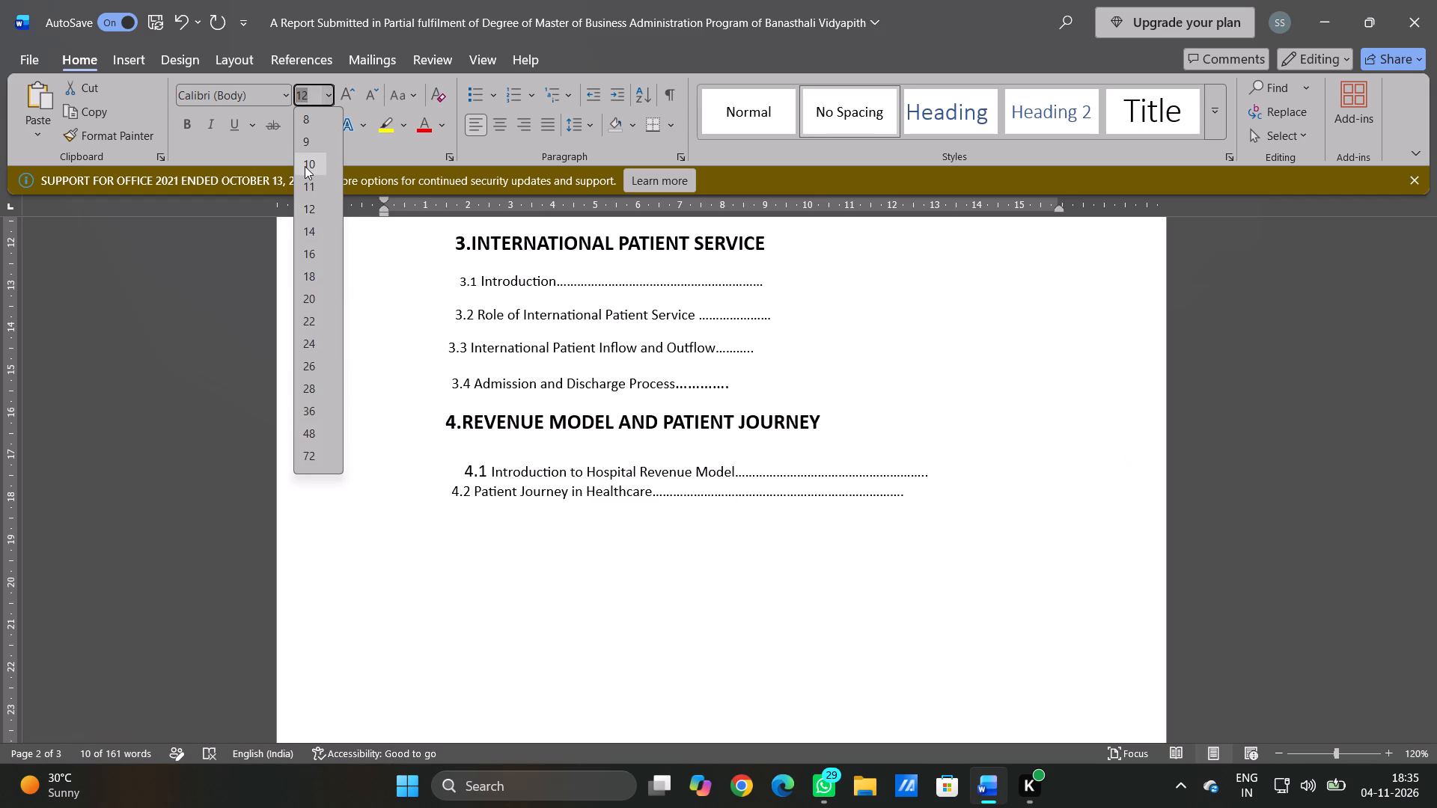
click(305, 166)
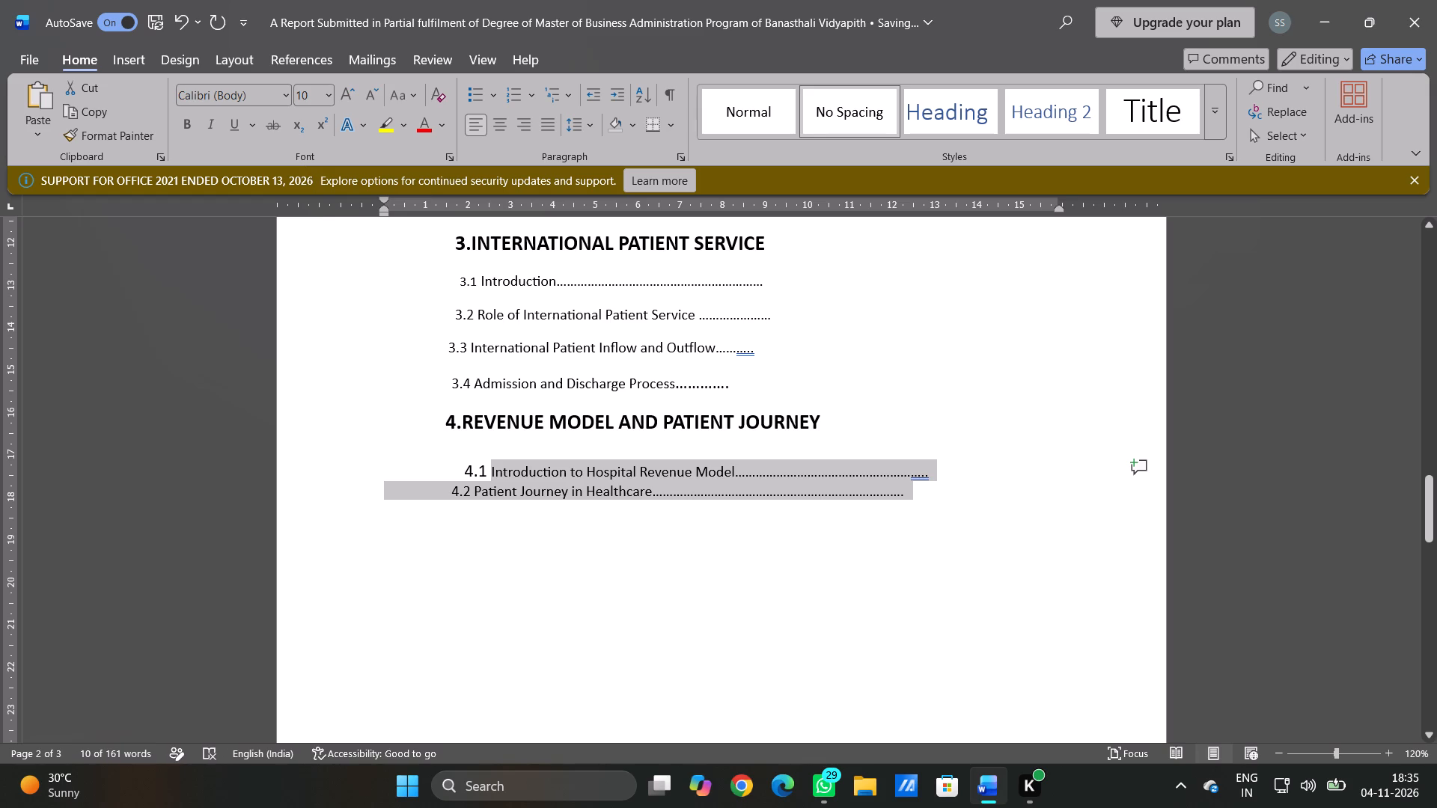
drag(460, 474, 487, 475)
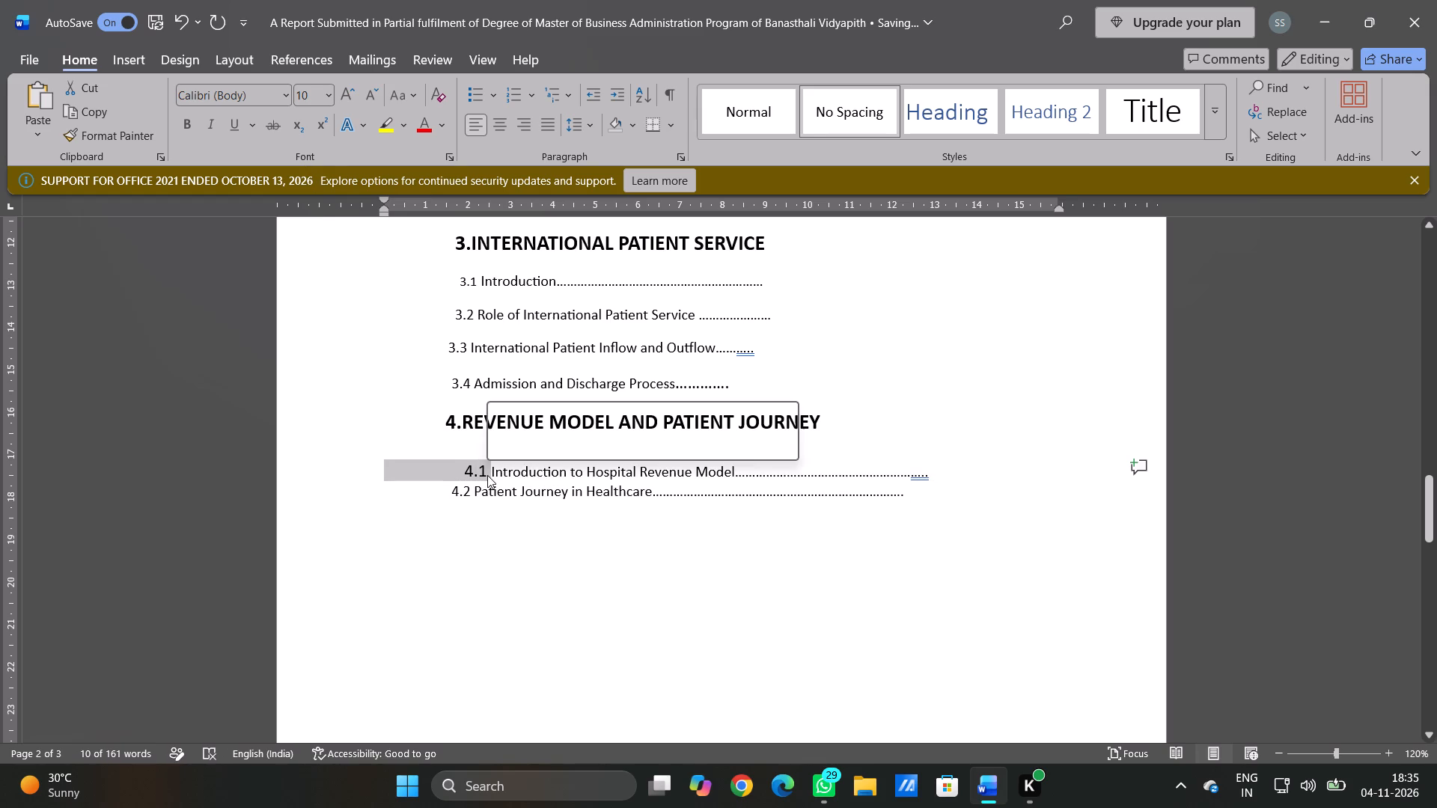
click(330, 100)
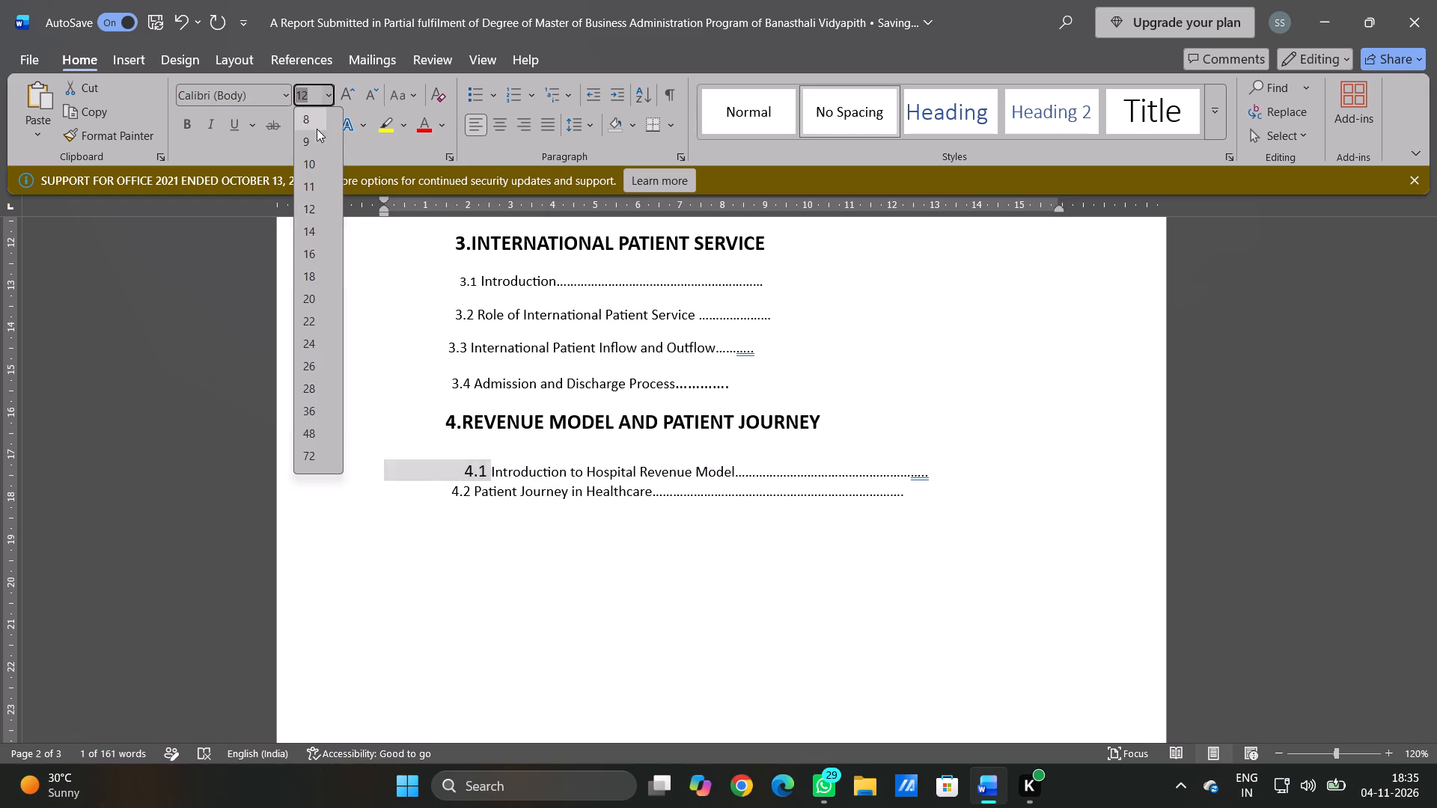
click(311, 145)
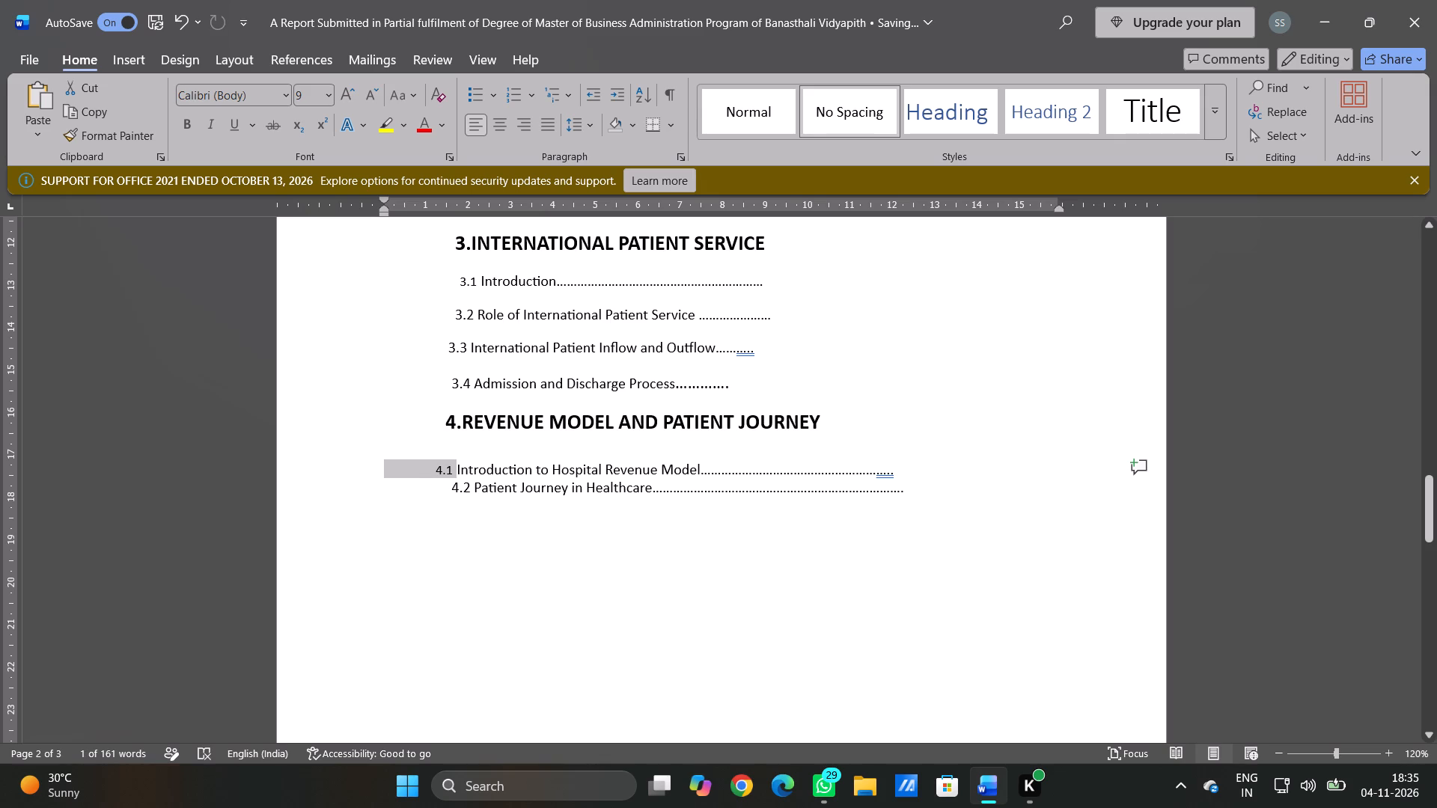
click(483, 496)
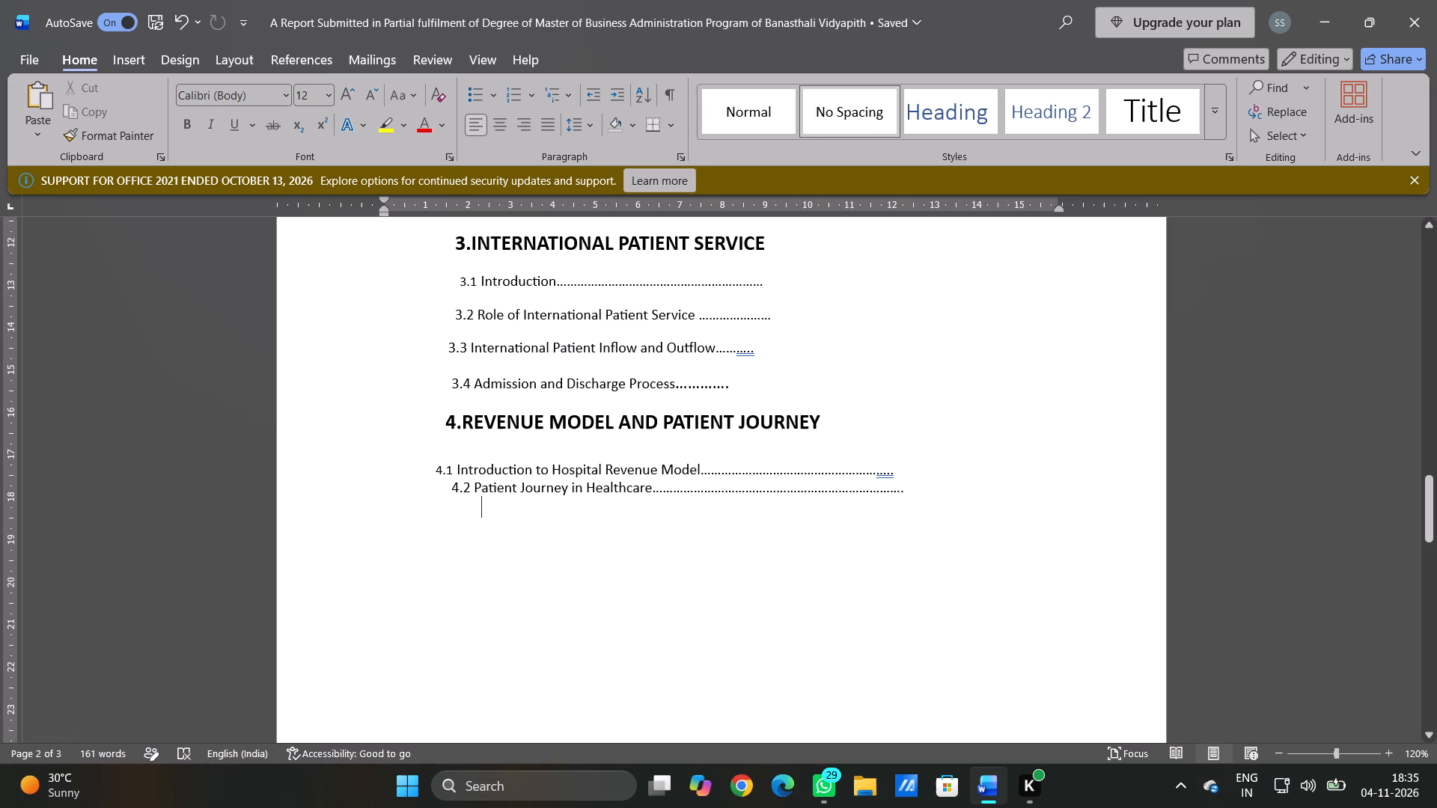
drag(436, 468, 617, 501)
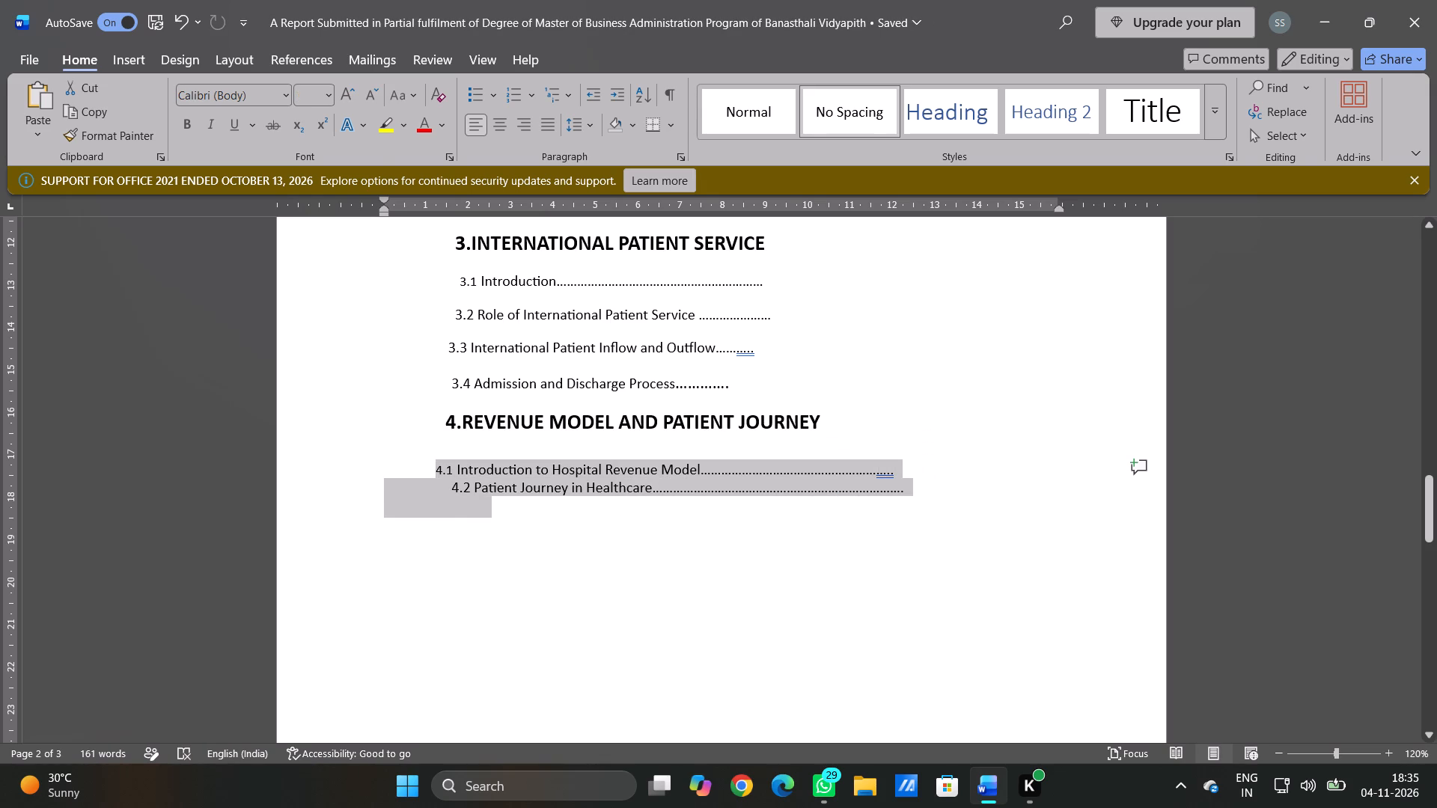
click(330, 92)
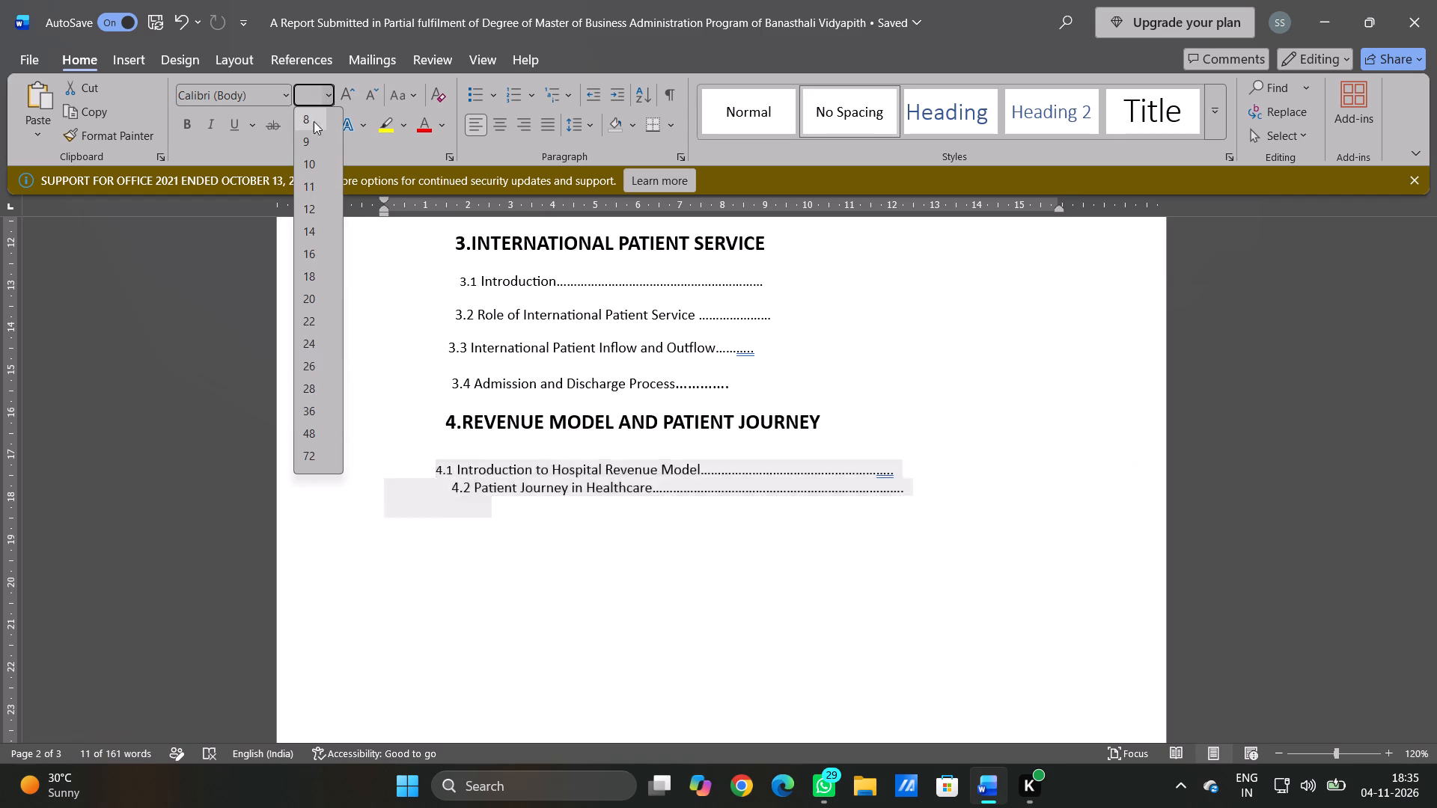
click(316, 165)
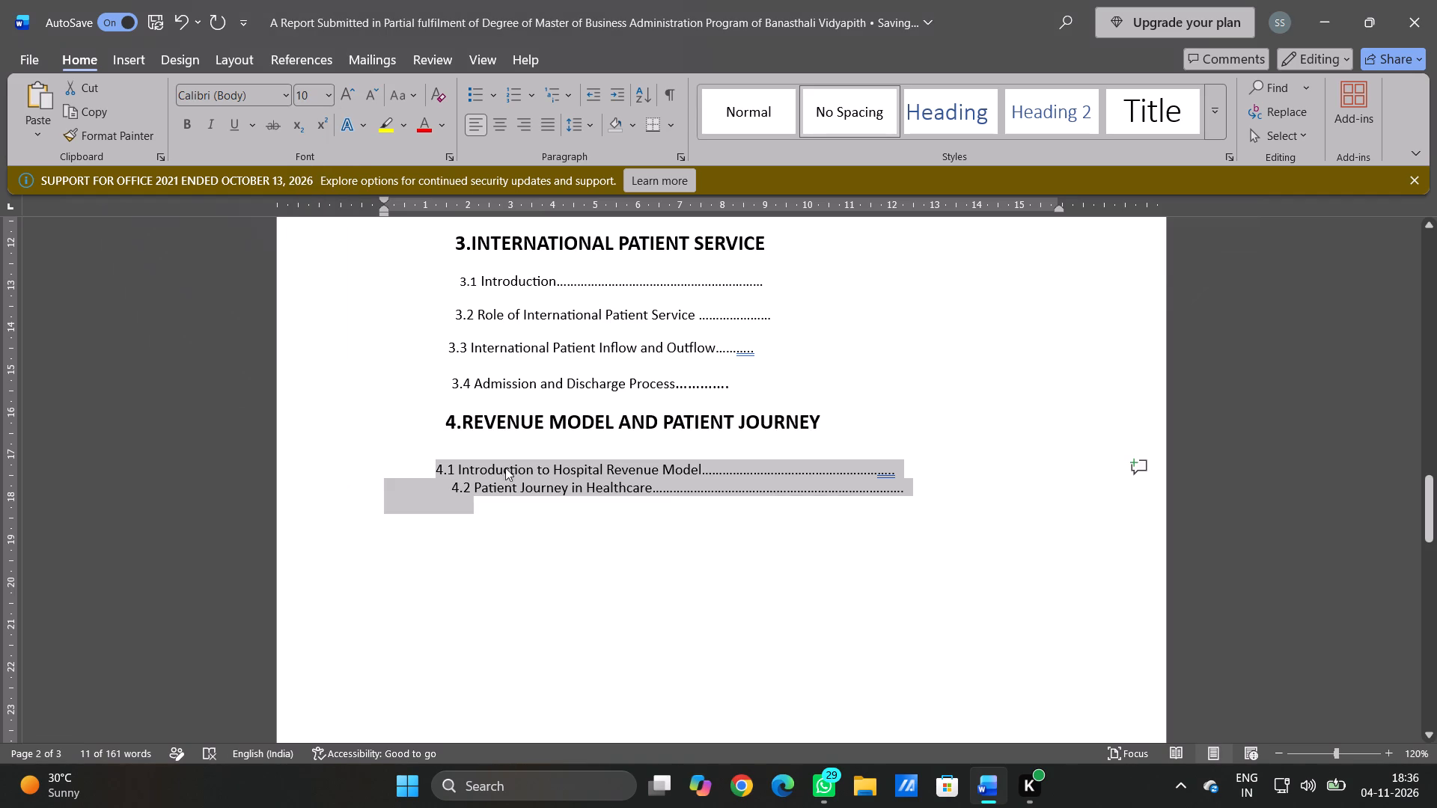
click(529, 518)
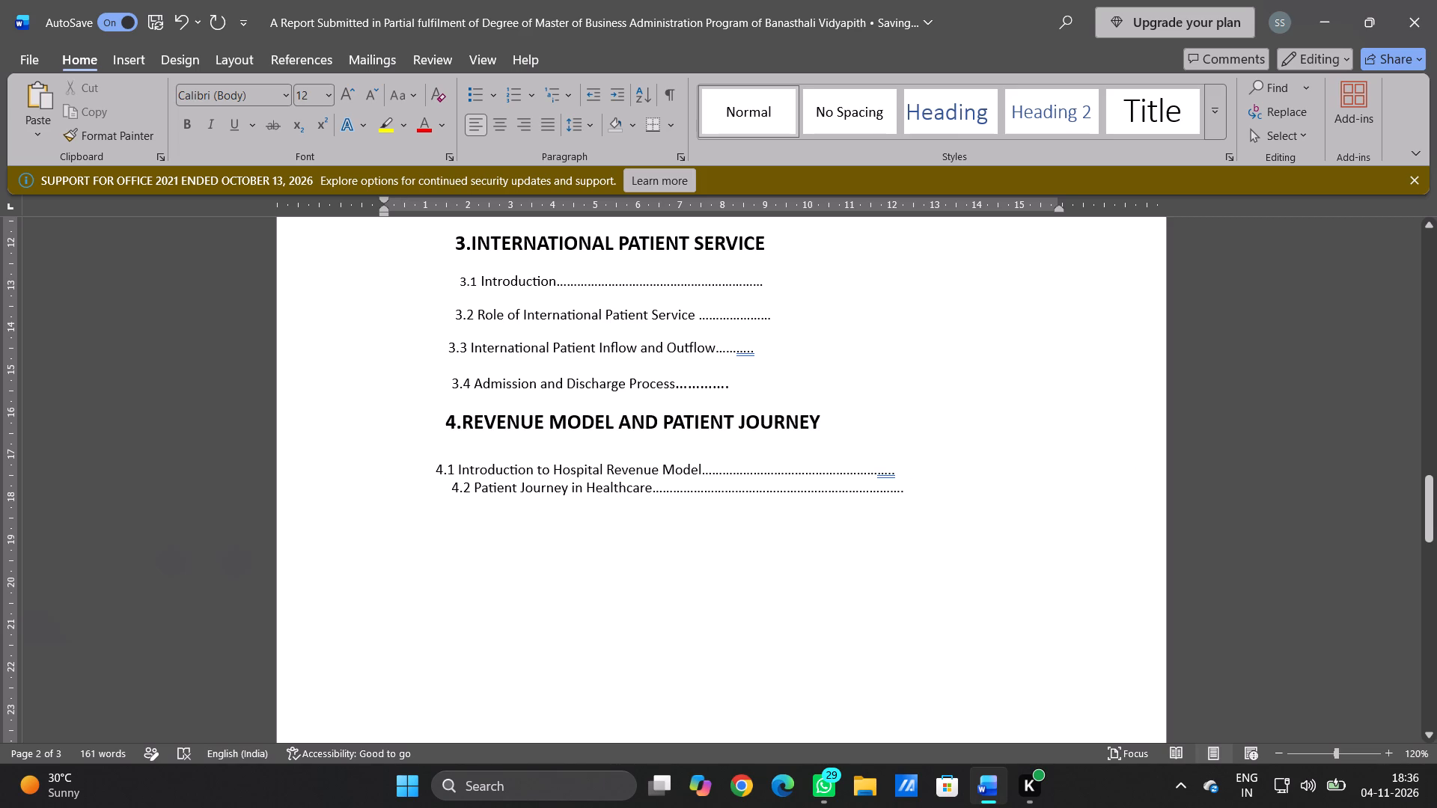
Remove the extra spaces before the 4.2 entry so its number lines up with 4.1.
click(448, 487)
key(space)
key(BackSpace)
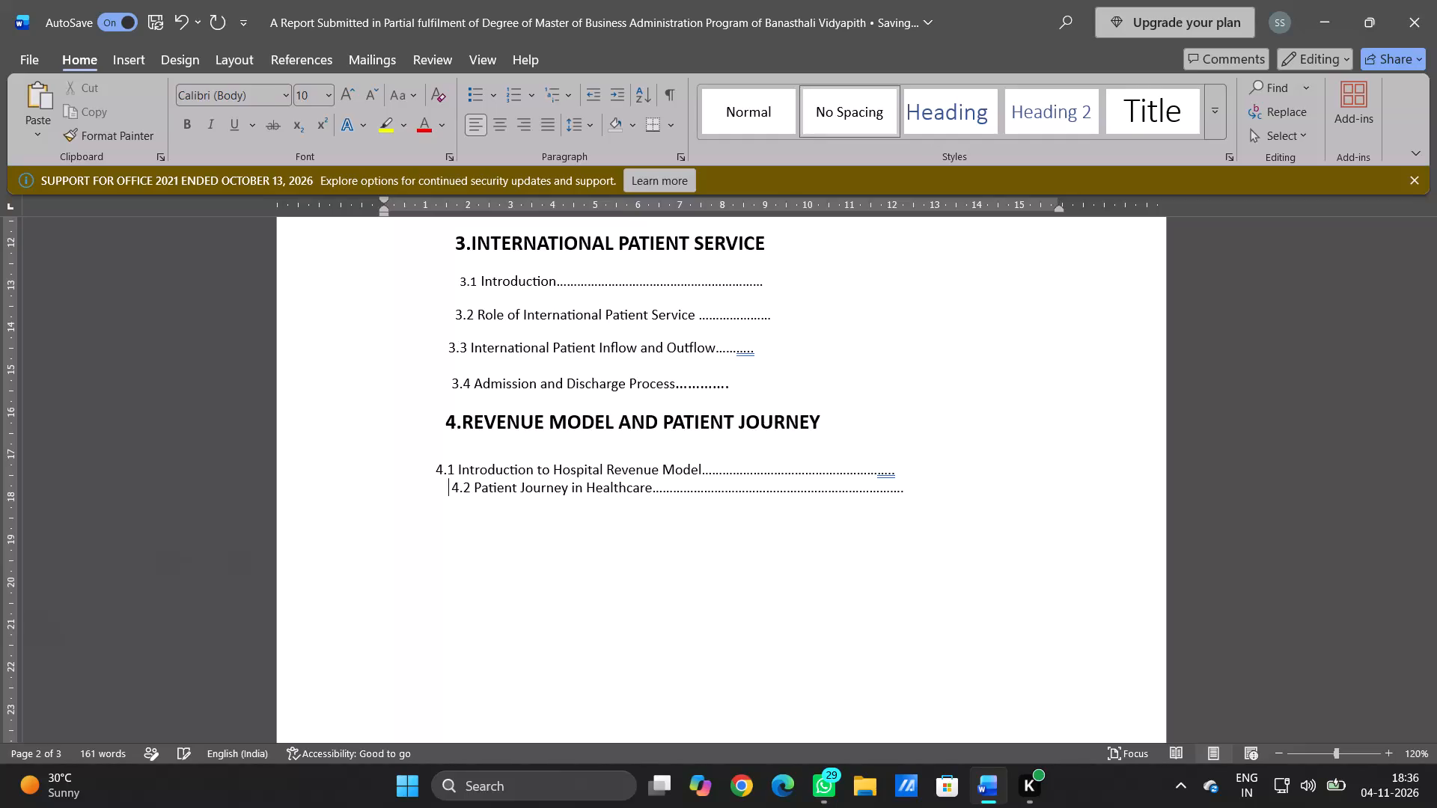
key(BackSpace)
key(BackSpace)
key(BackSpace)
key(BackSpace)
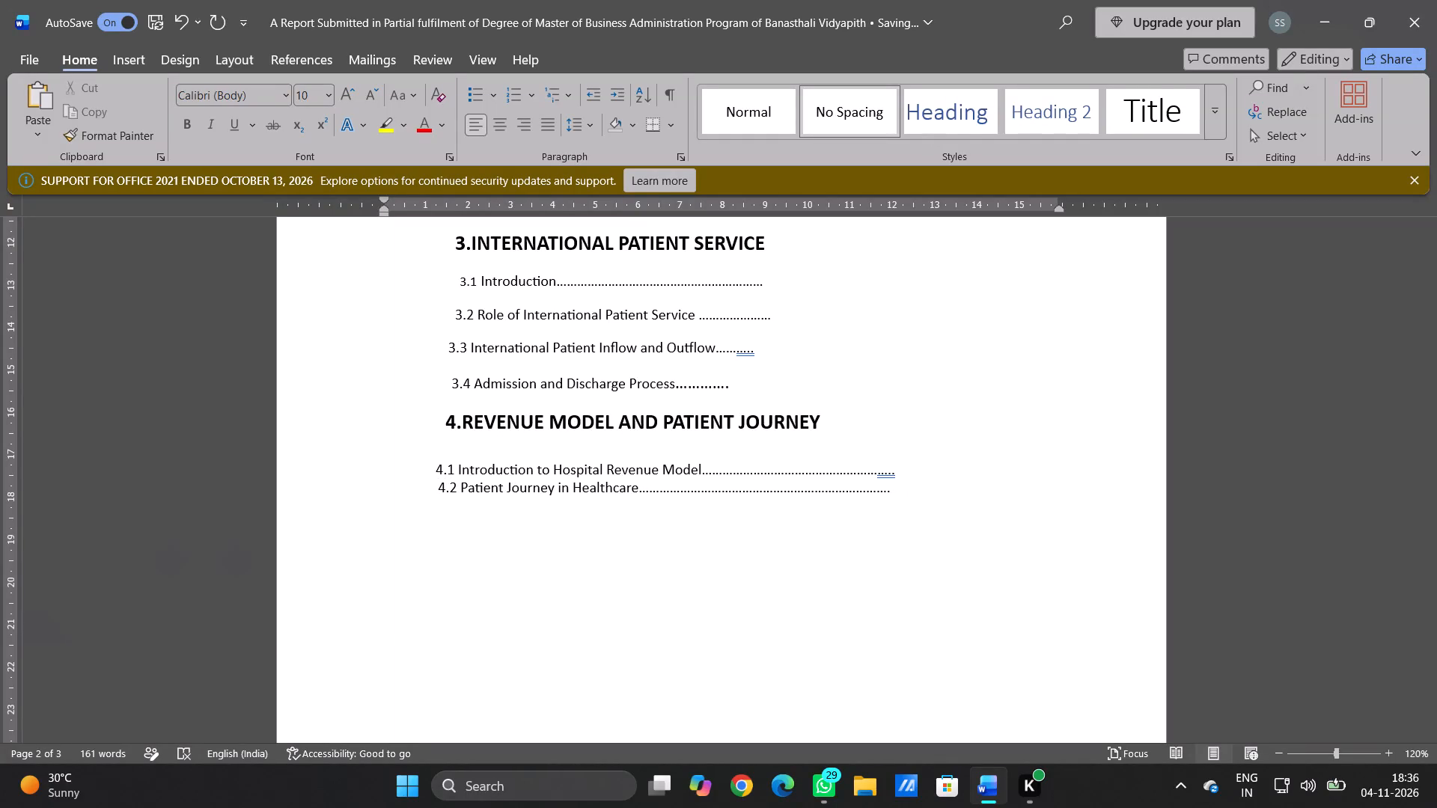
Insert a line break before the 4.2 entry to separate it from 4.1, and re-indent it with spaces to align with 4.1.
key(Return)
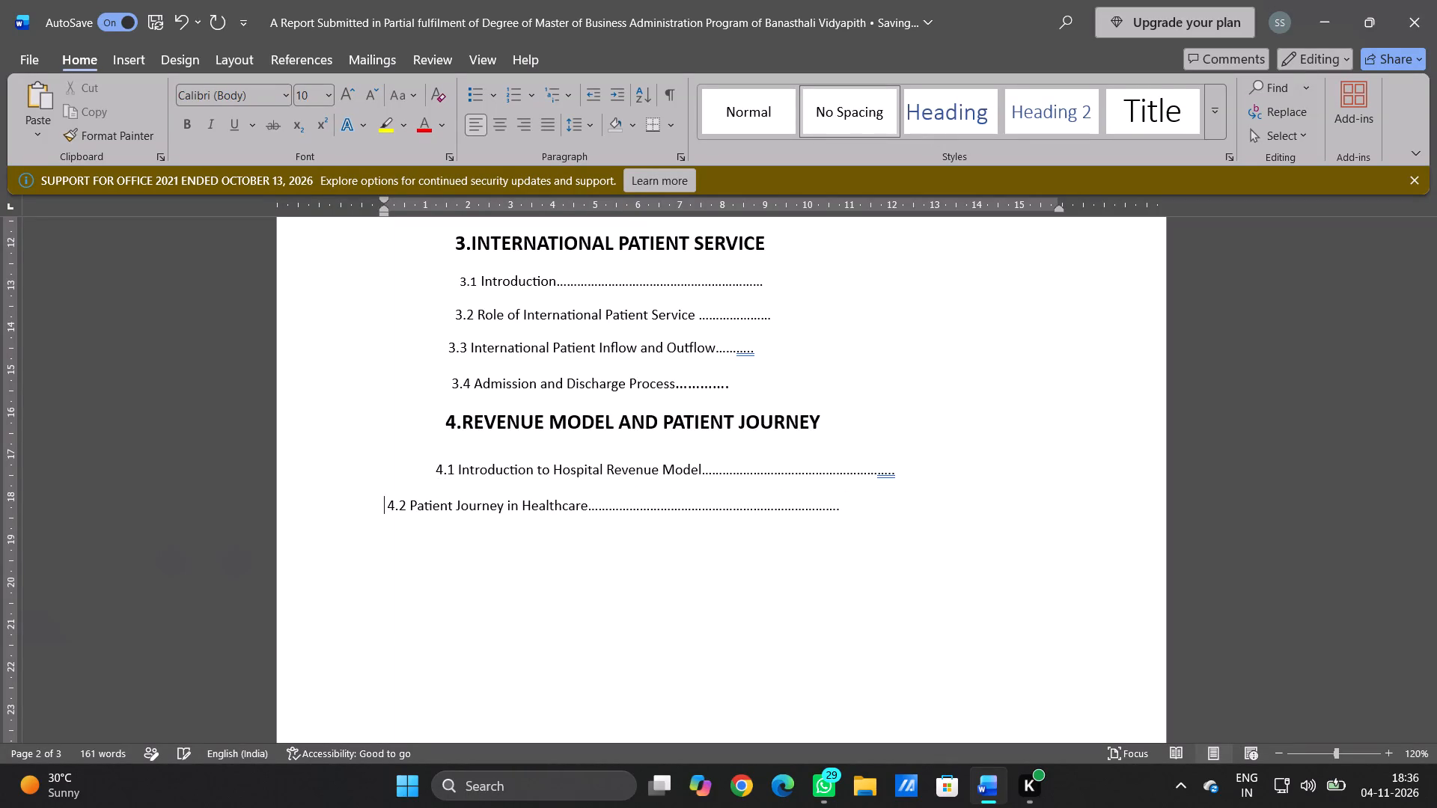
key(space)
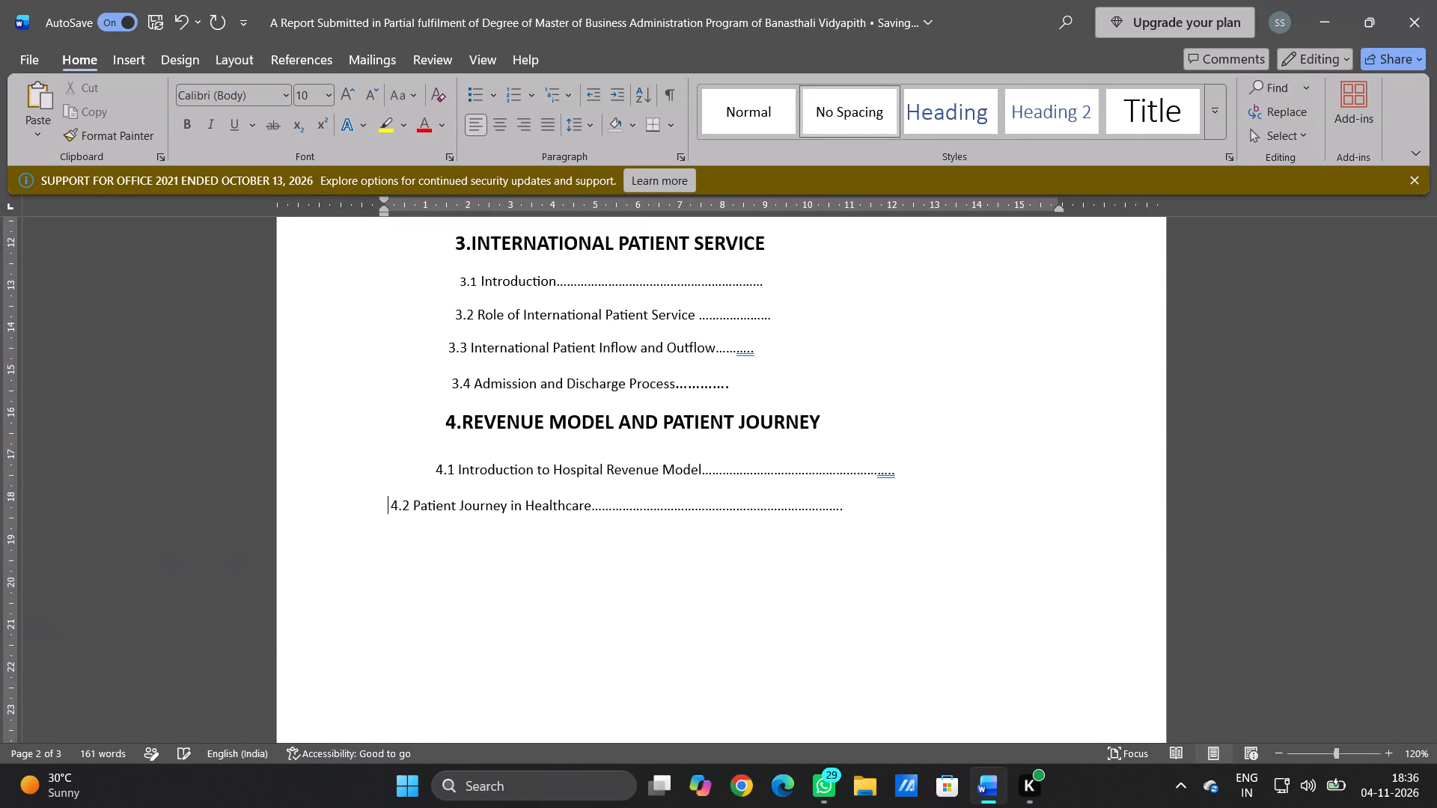
key(space)
key(space)
key(space)
key(space)
key(space)
key(space)
key(space)
key(space)
key(space)
key(space)
key(space)
key(space)
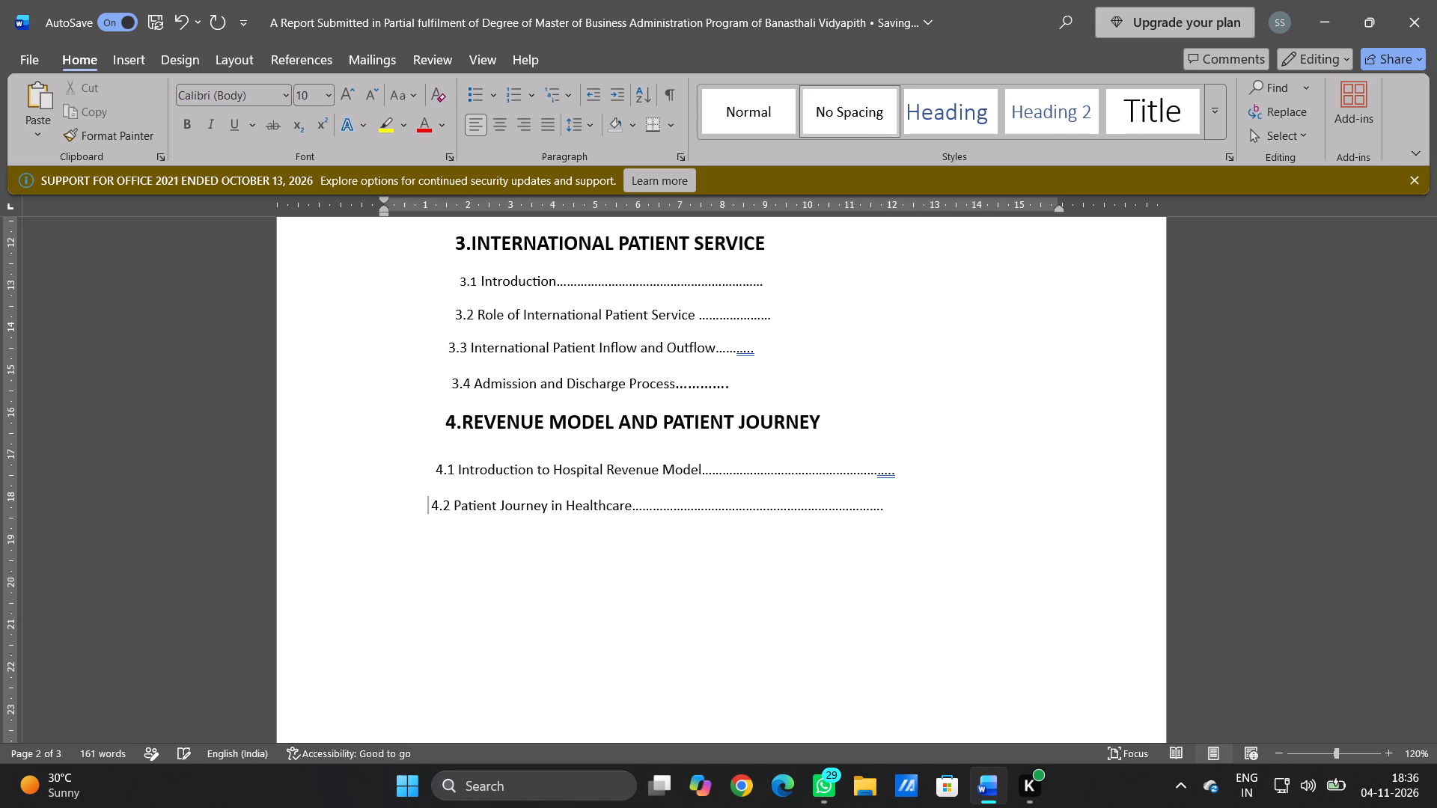
key(space)
key(space)
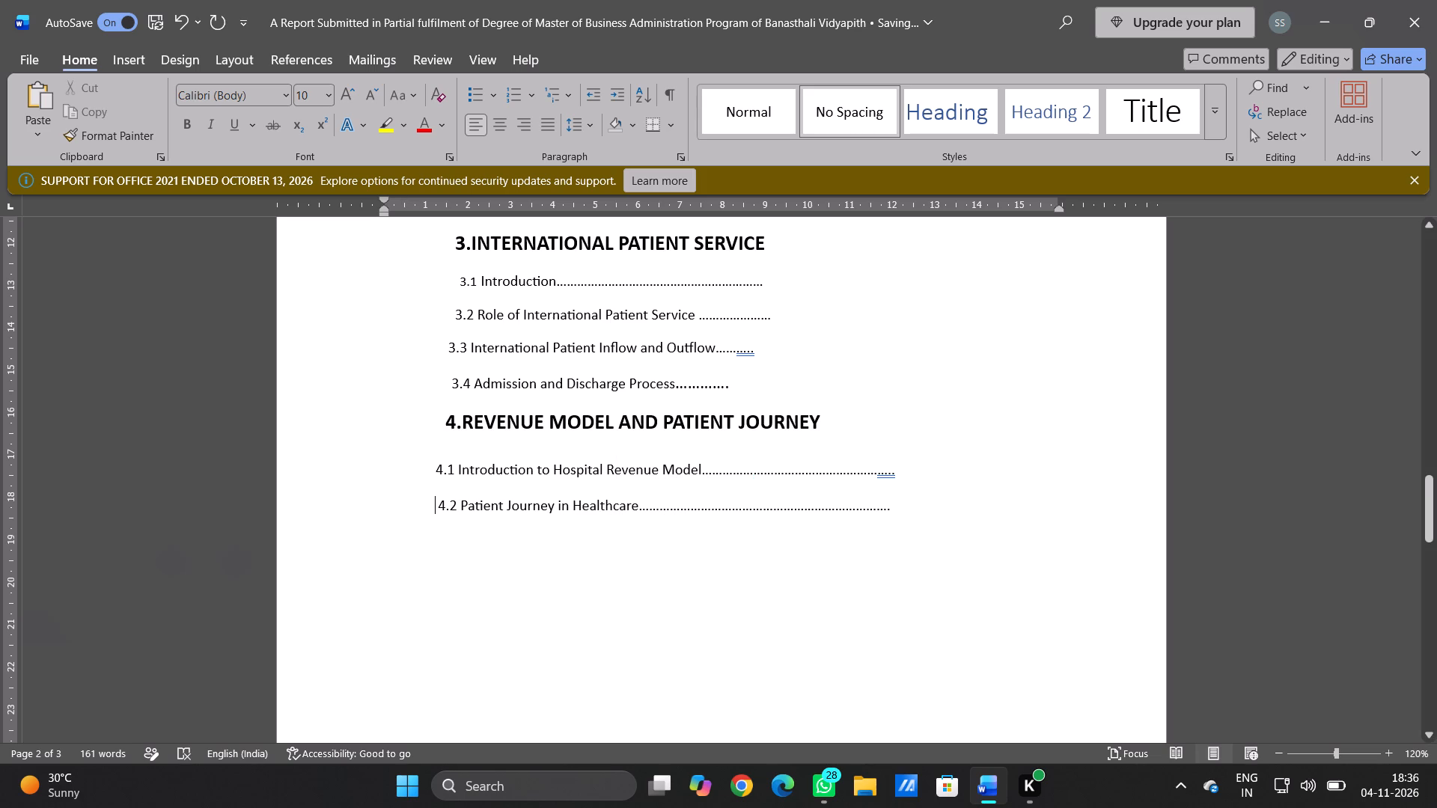
click(903, 511)
Add a spacer line below the 4.2 entry, indented with spaces to align with the 4.2 number.
key(Return)
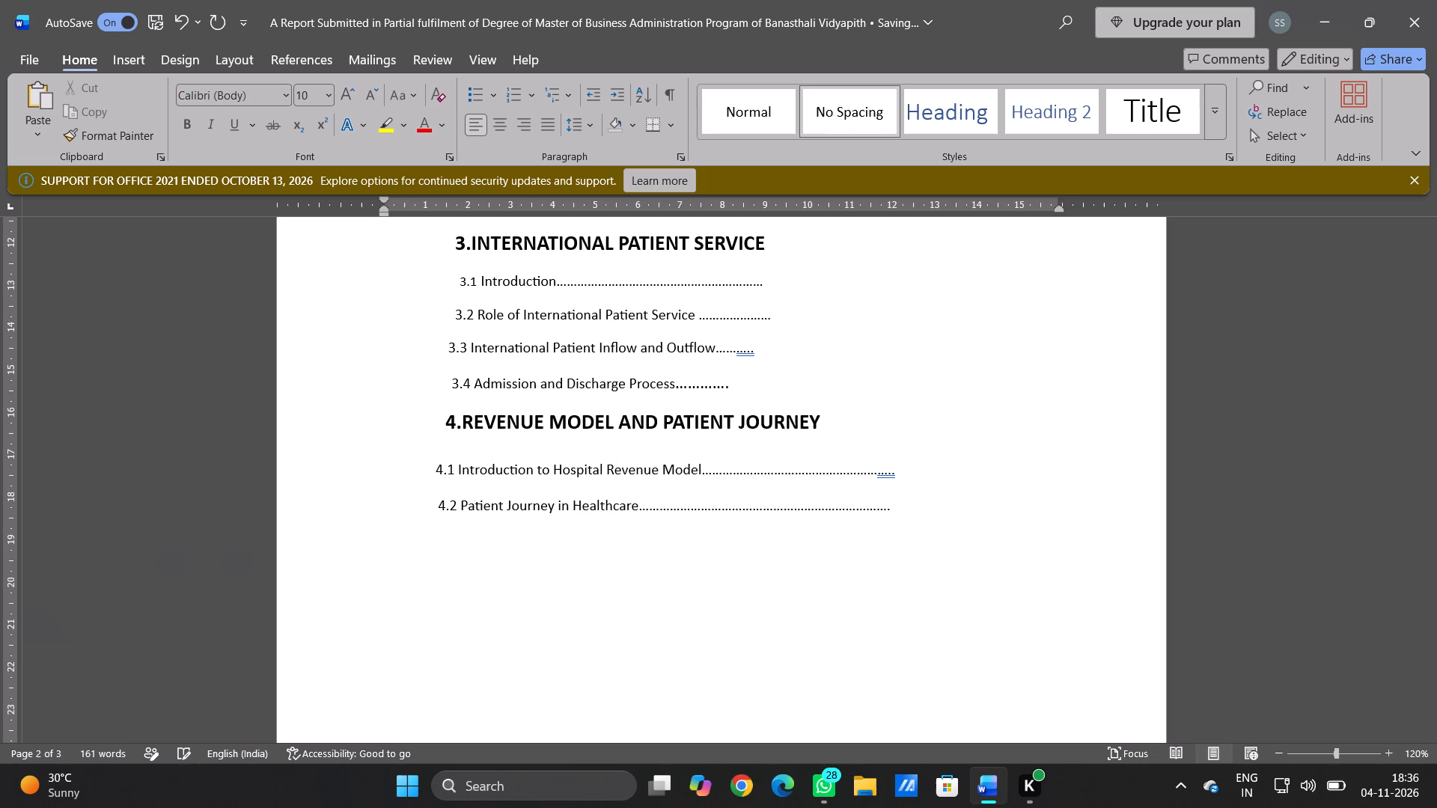
key(space)
key(space)
key(space)
key(space)
key(space)
key(space)
key(space)
key(space)
key(space)
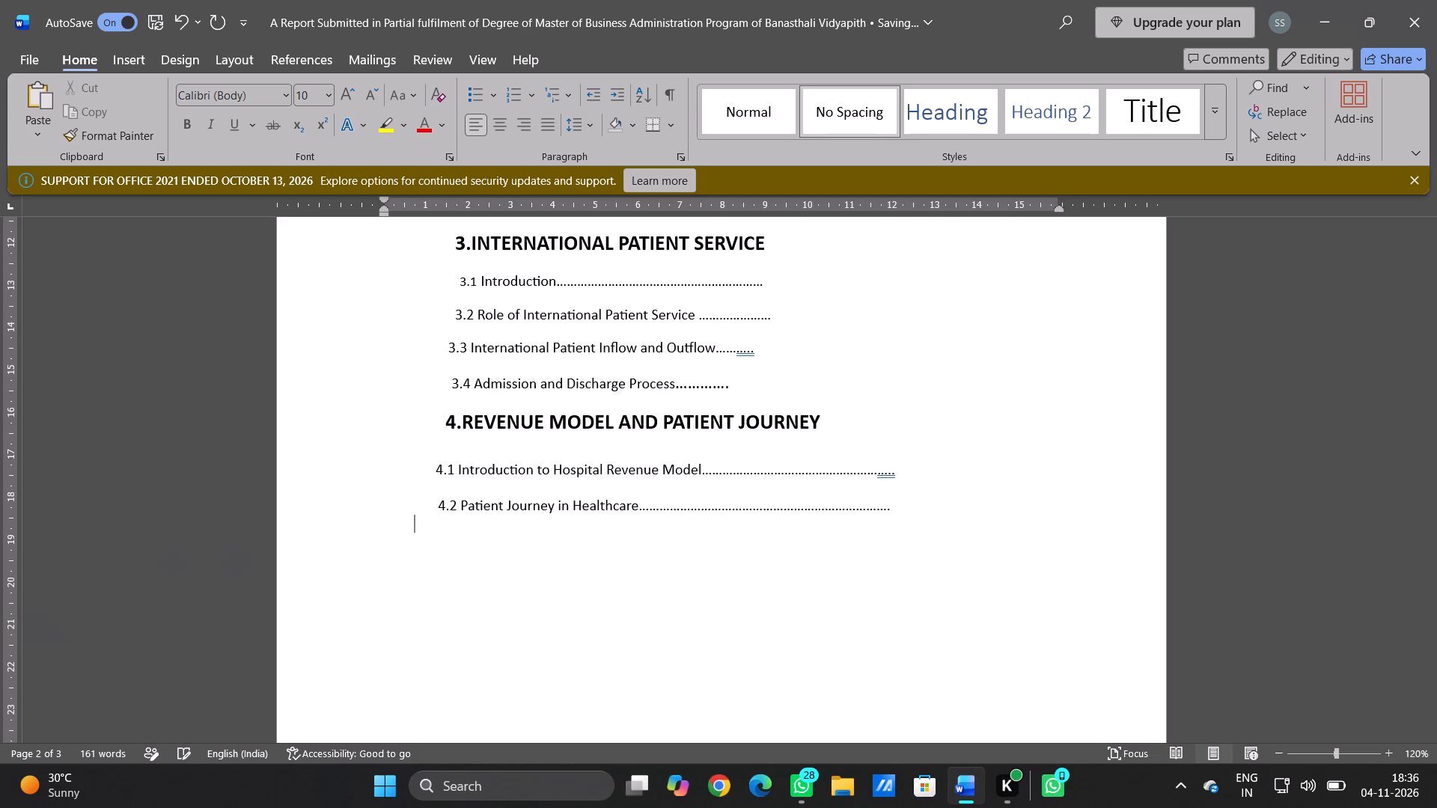
key(space)
key(space)
key(space)
key(space)
key(space)
key(space)
key(space)
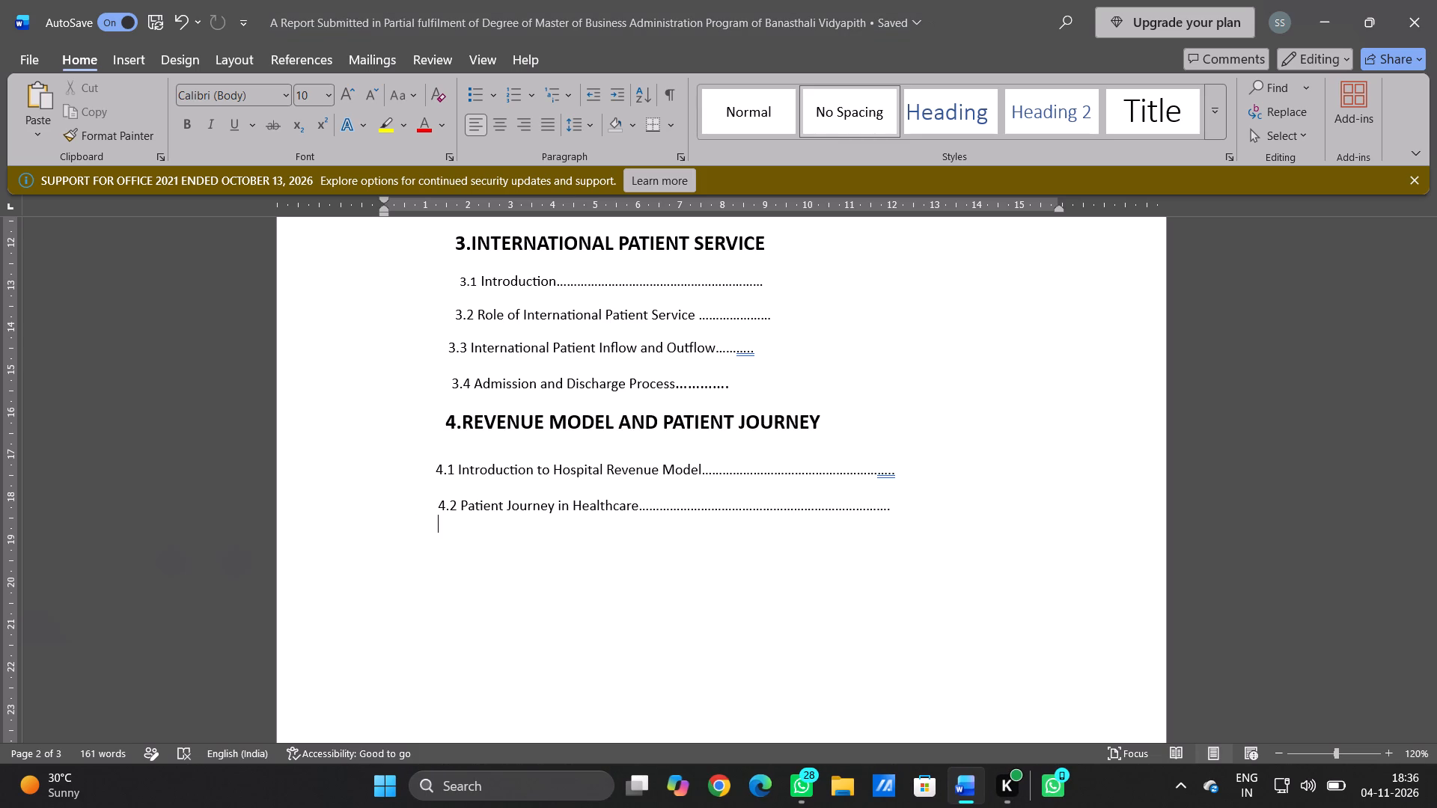
Start another line below the spacer, indent it with spaces and enter the number 4.3.
key(Return)
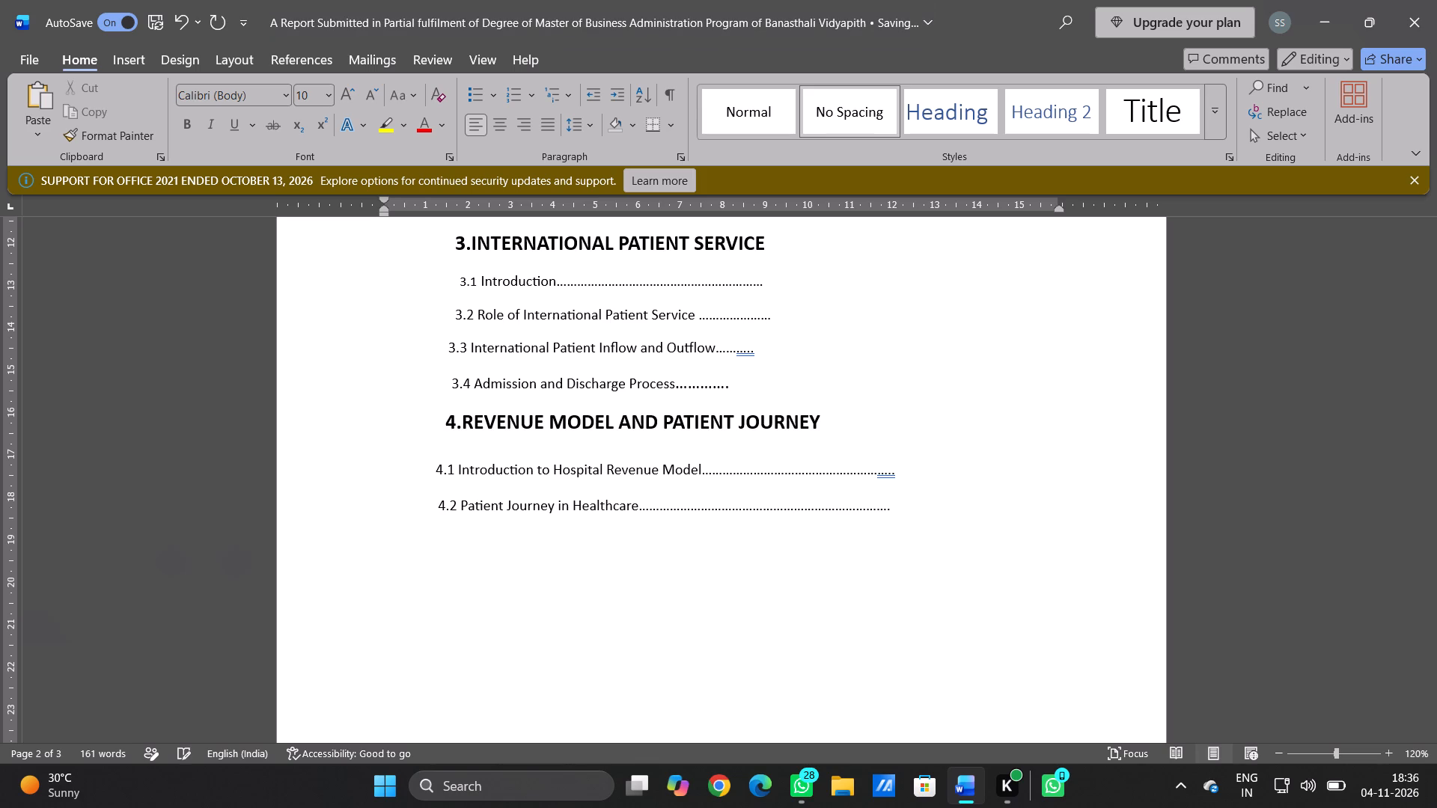
key(space)
key(space)
key(space)
key(space)
key(space)
key(space)
key(space)
key(space)
key(space)
key(space)
key(space)
key(space)
key(space)
key(space)
key(space)
key(space)
key(space)
text(4.3)
key(BackSpace)
key(BackSpace)
key(BackSpace)
text(4.3)
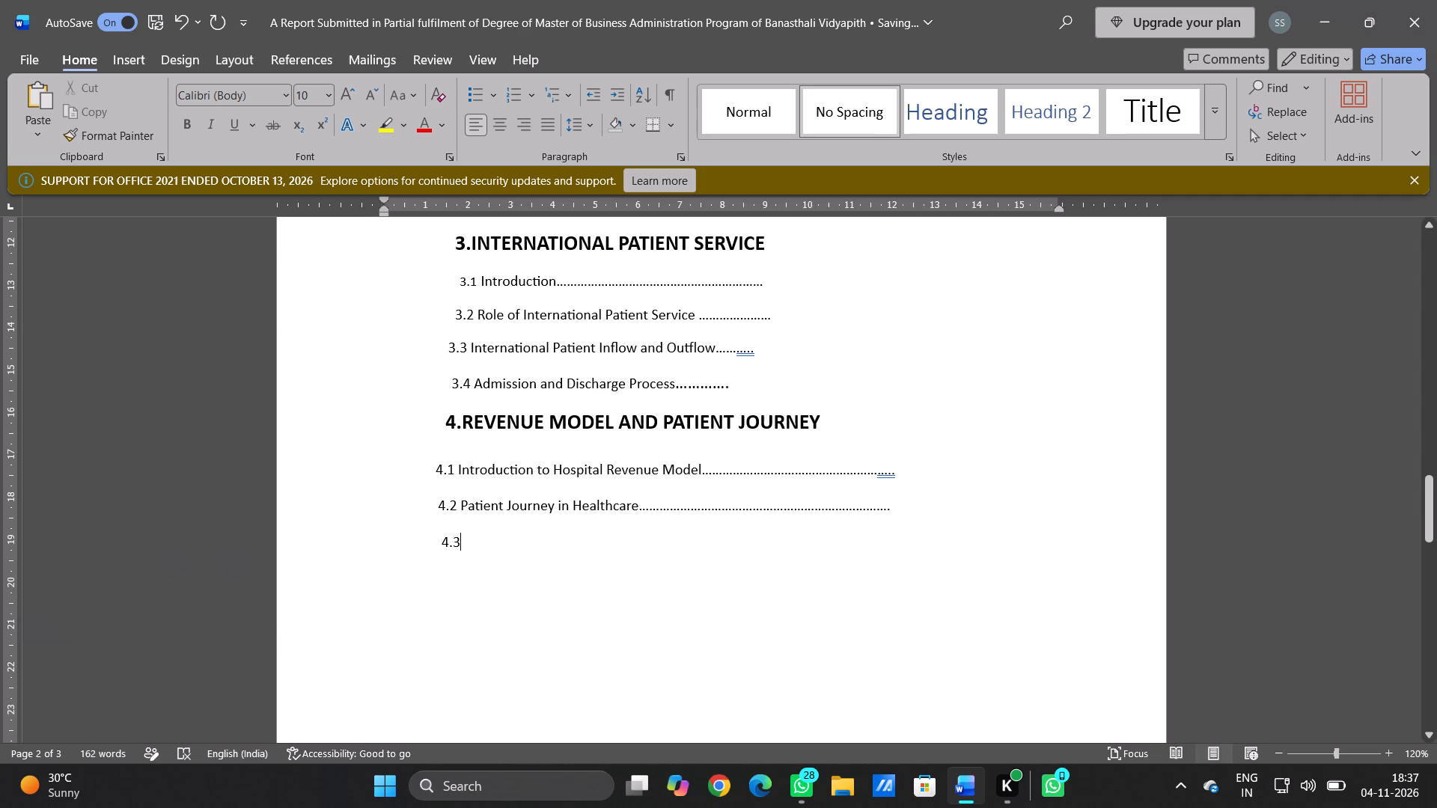
Adjust the spaces before the number 4.3 so it lines up with 4.2 above.
click(429, 550)
key(BackSpace)
key(BackSpace)
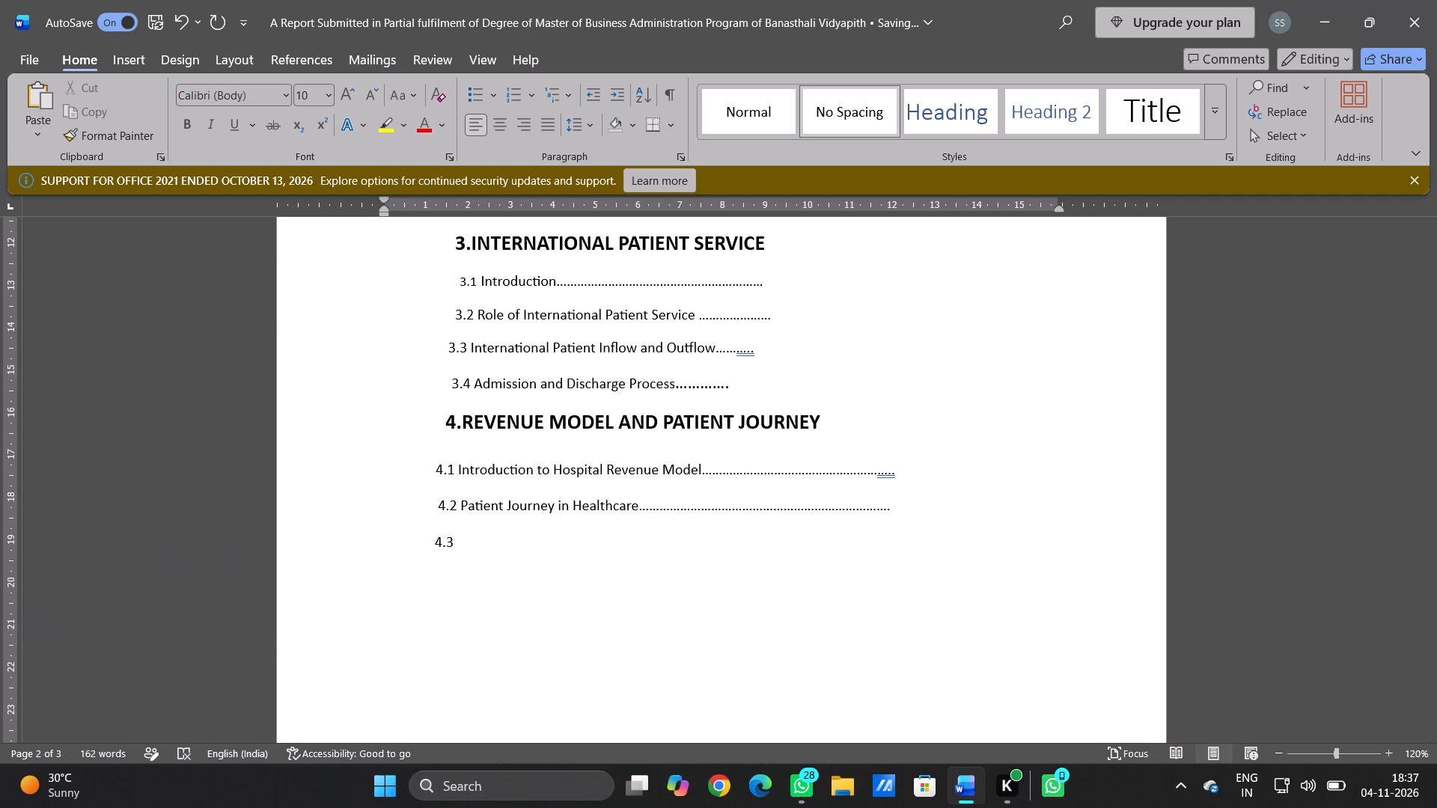
key(space)
Enter the title "Patient Registration and Documentation" after the number 4.3.
click(462, 542)
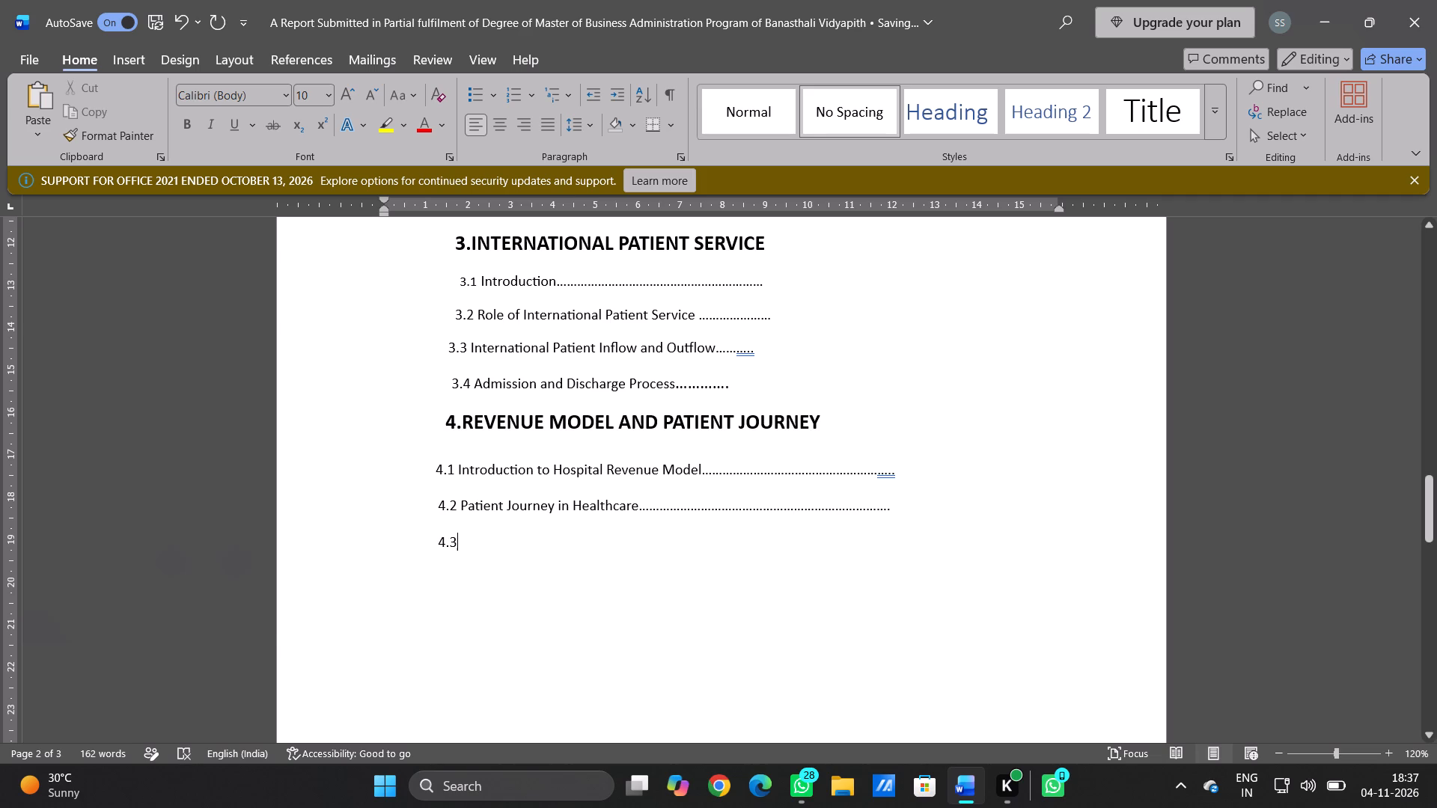
key(space)
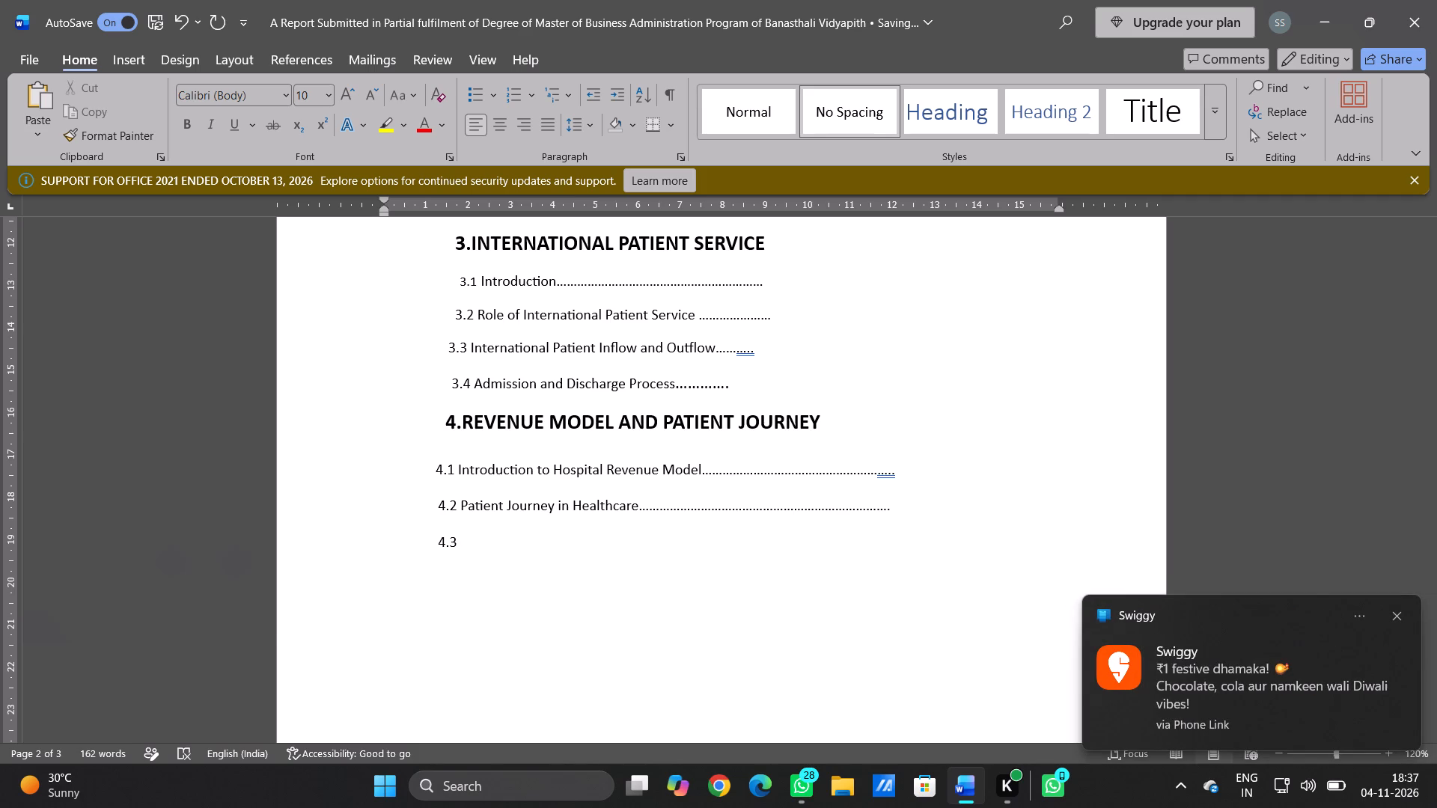
key(p)
key(a)
text(tie)
text(nt)
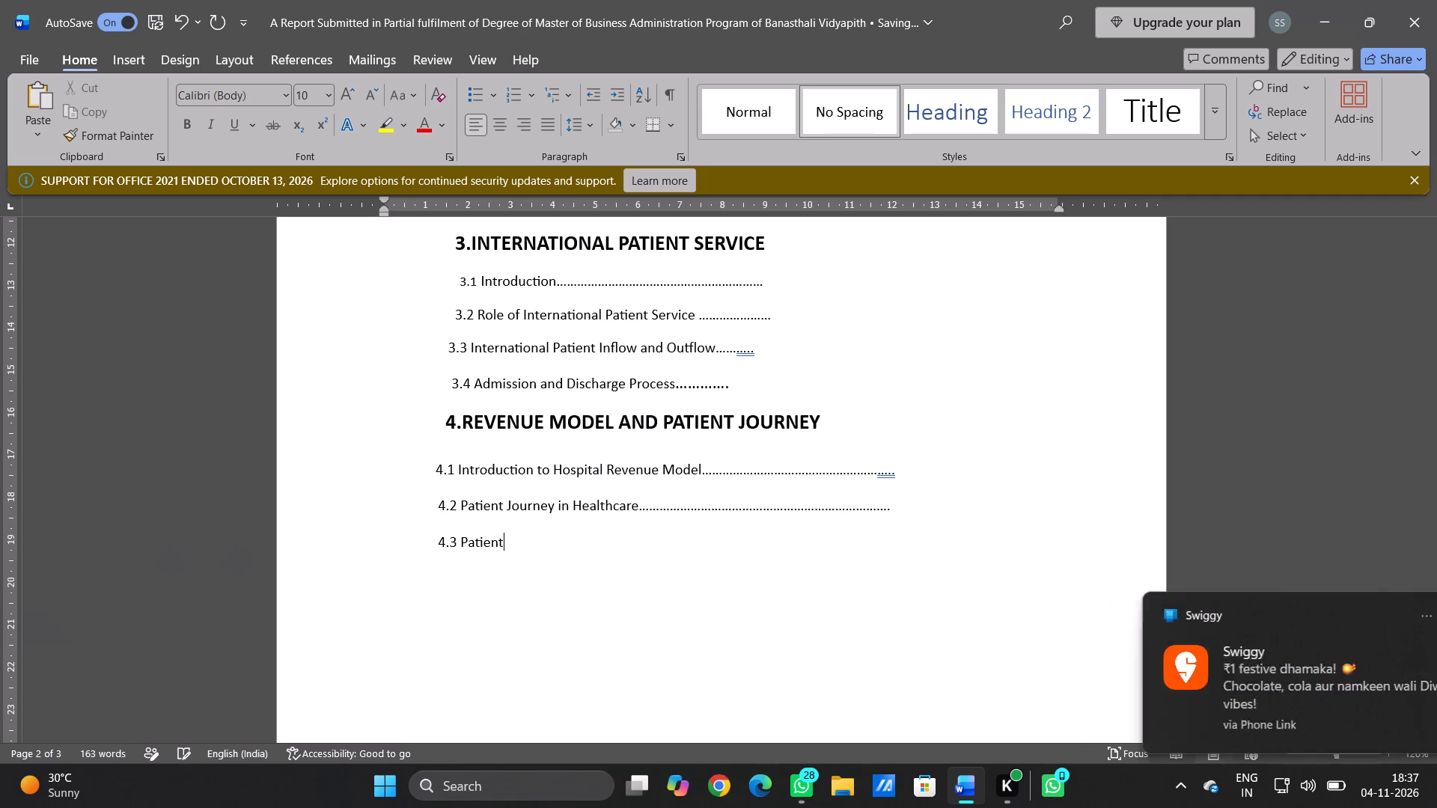
key(space)
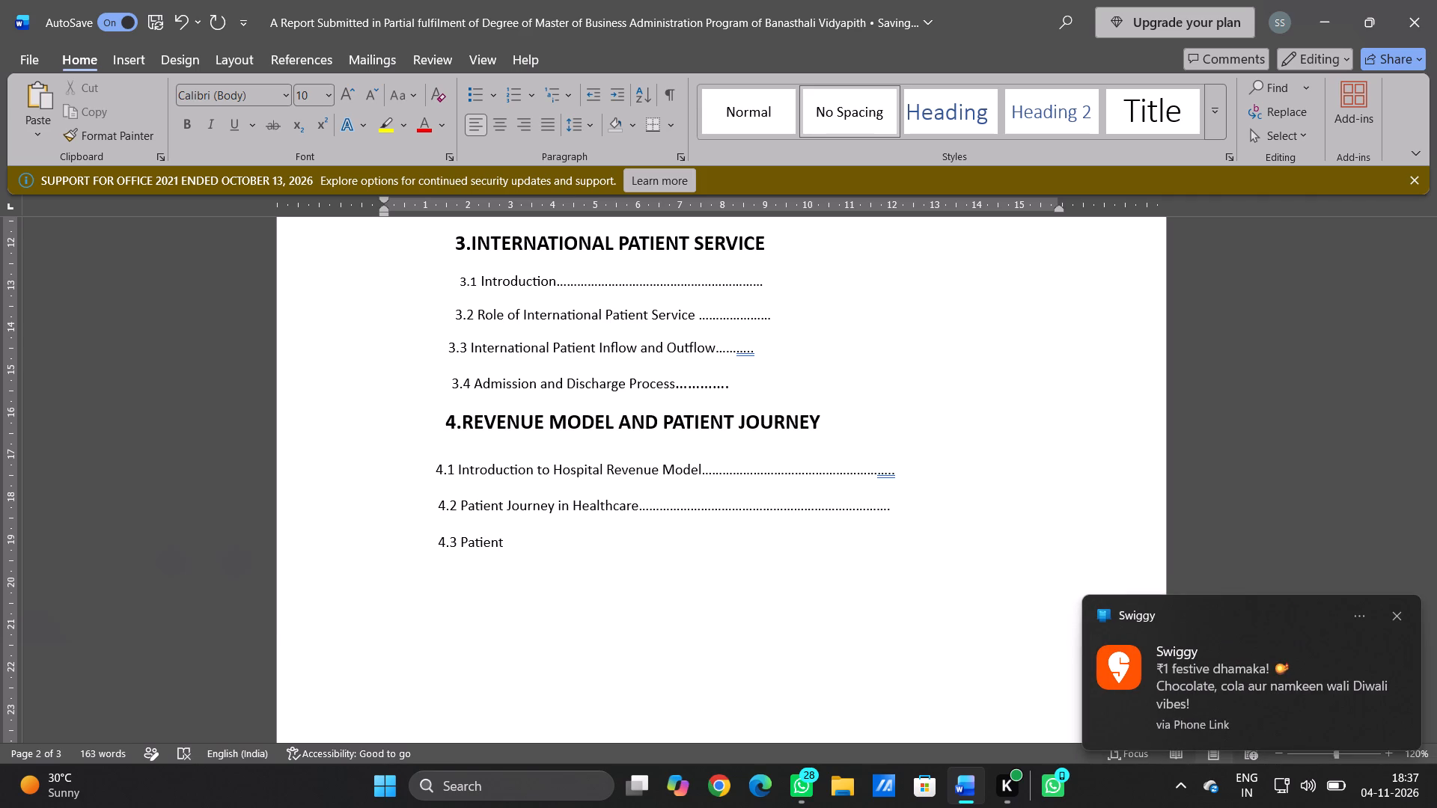
key(r)
key(g)
text(is)
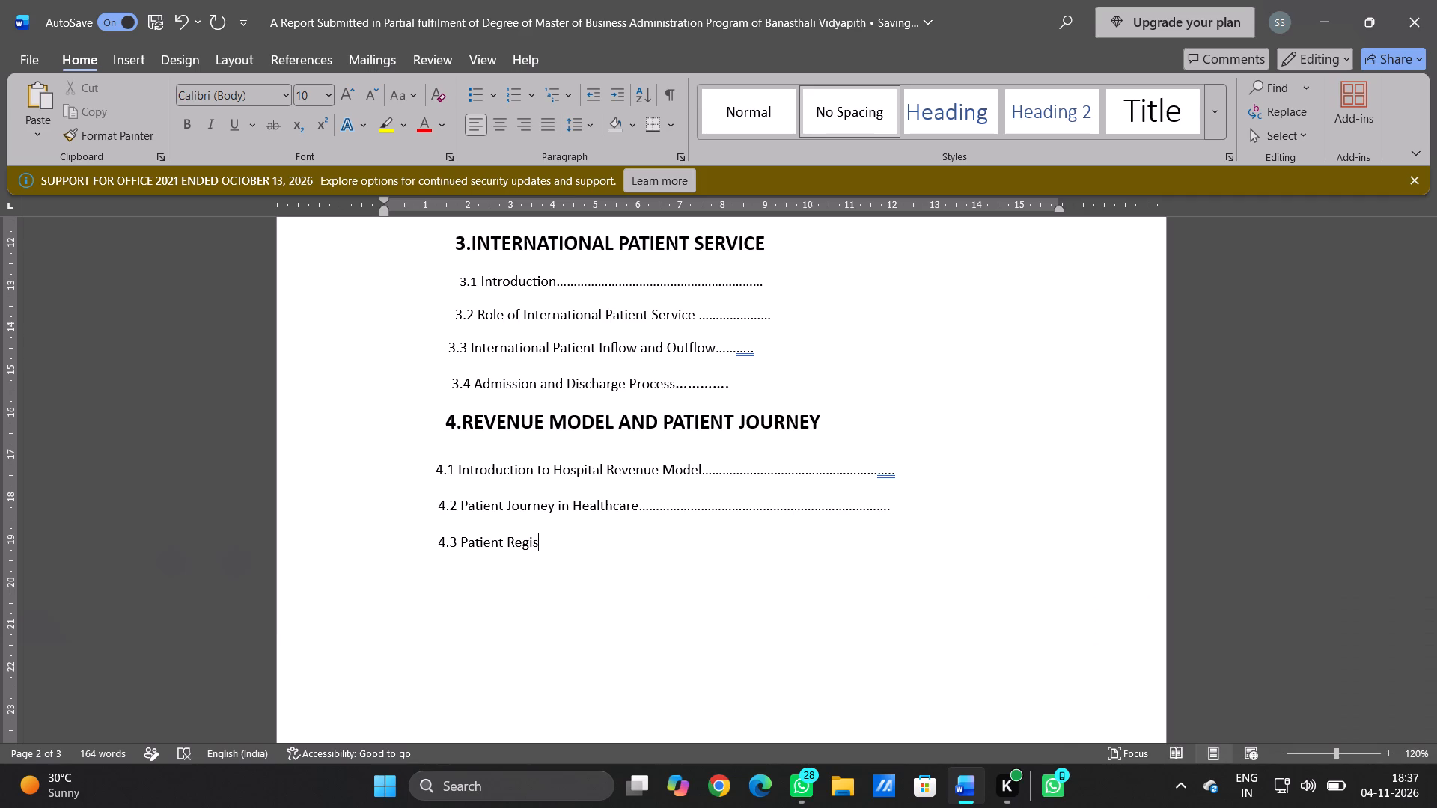
text(trat)
text(ion)
key(space)
key(a)
text(nf)
key(BackSpace)
text(d)
key(space)
key(d)
text(oc)
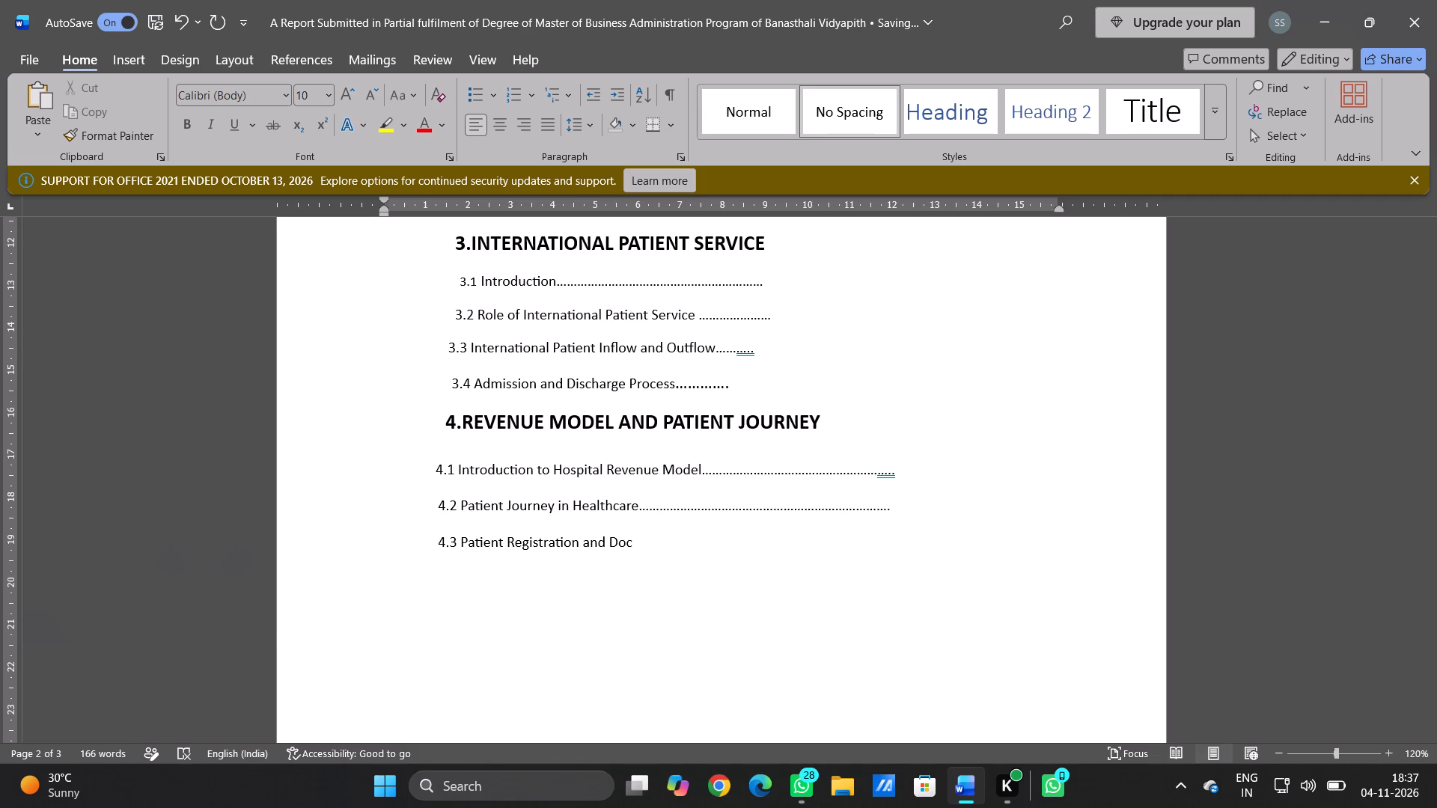
text(ument)
text(ation)
Add dot leaders after the 4.3 title, extending to about where the 4.1 and 4.2 leaders end.
key(period)
key(period)
key(period)
key(period)
key(period)
key(period)
key(period)
key(period)
key(period)
key(period)
key(period)
key(period)
key(period)
key(period)
key(period)
key(period)
key(period)
key(period)
key(period)
key(period)
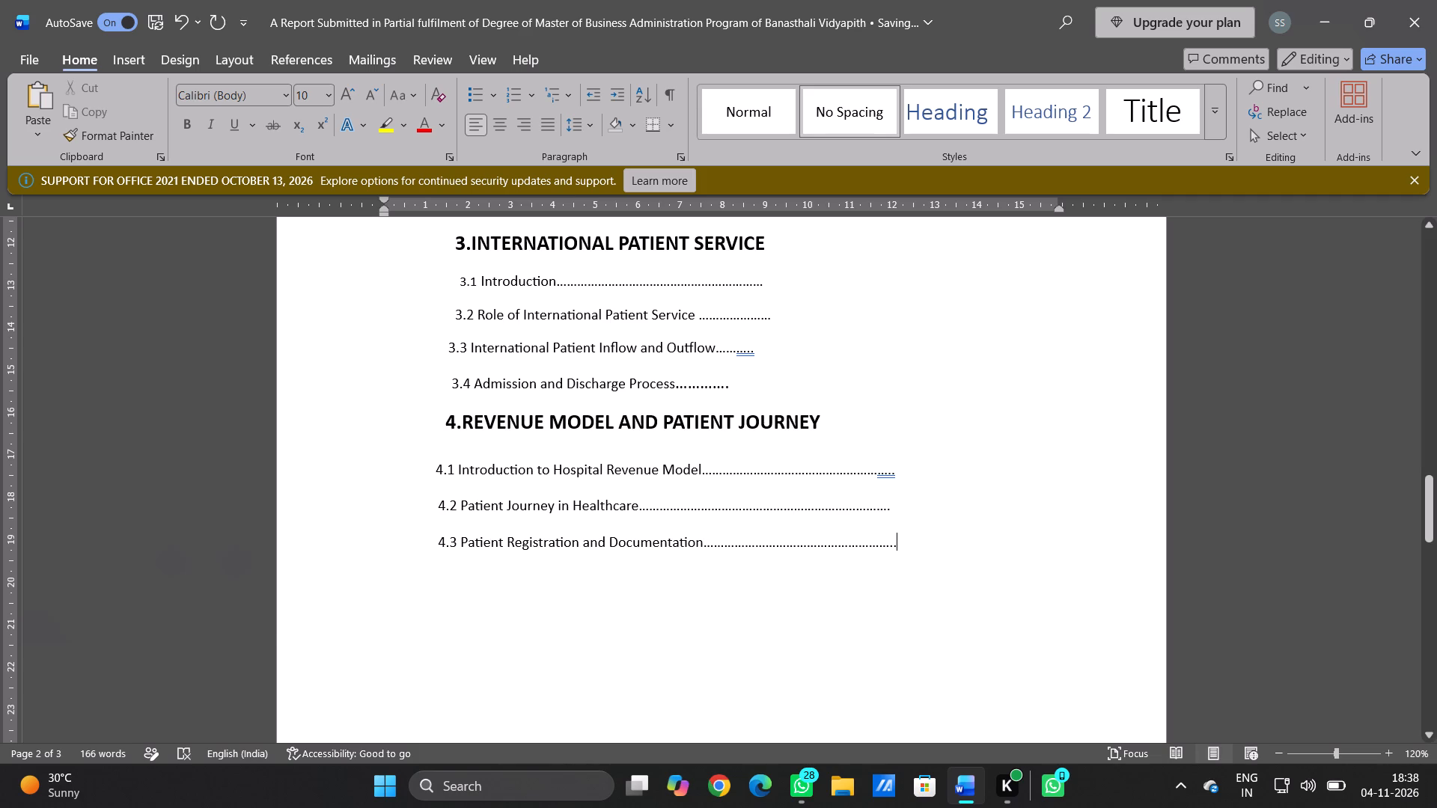
Enter the number 4.4 followed by a space on the line below the 4.3 entry.
click(439, 574)
key(3)
key(BackSpace)
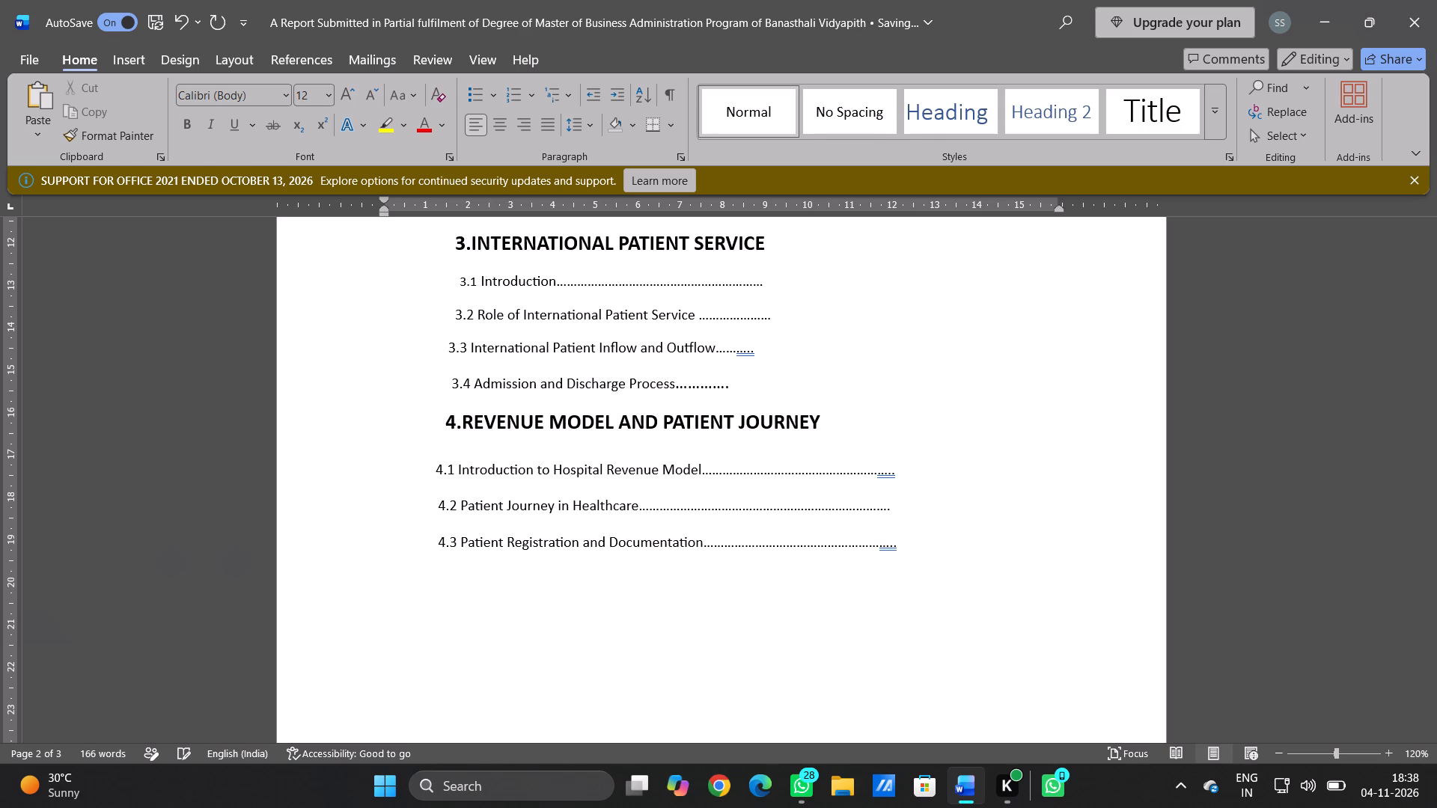
text(4.4)
key(space)
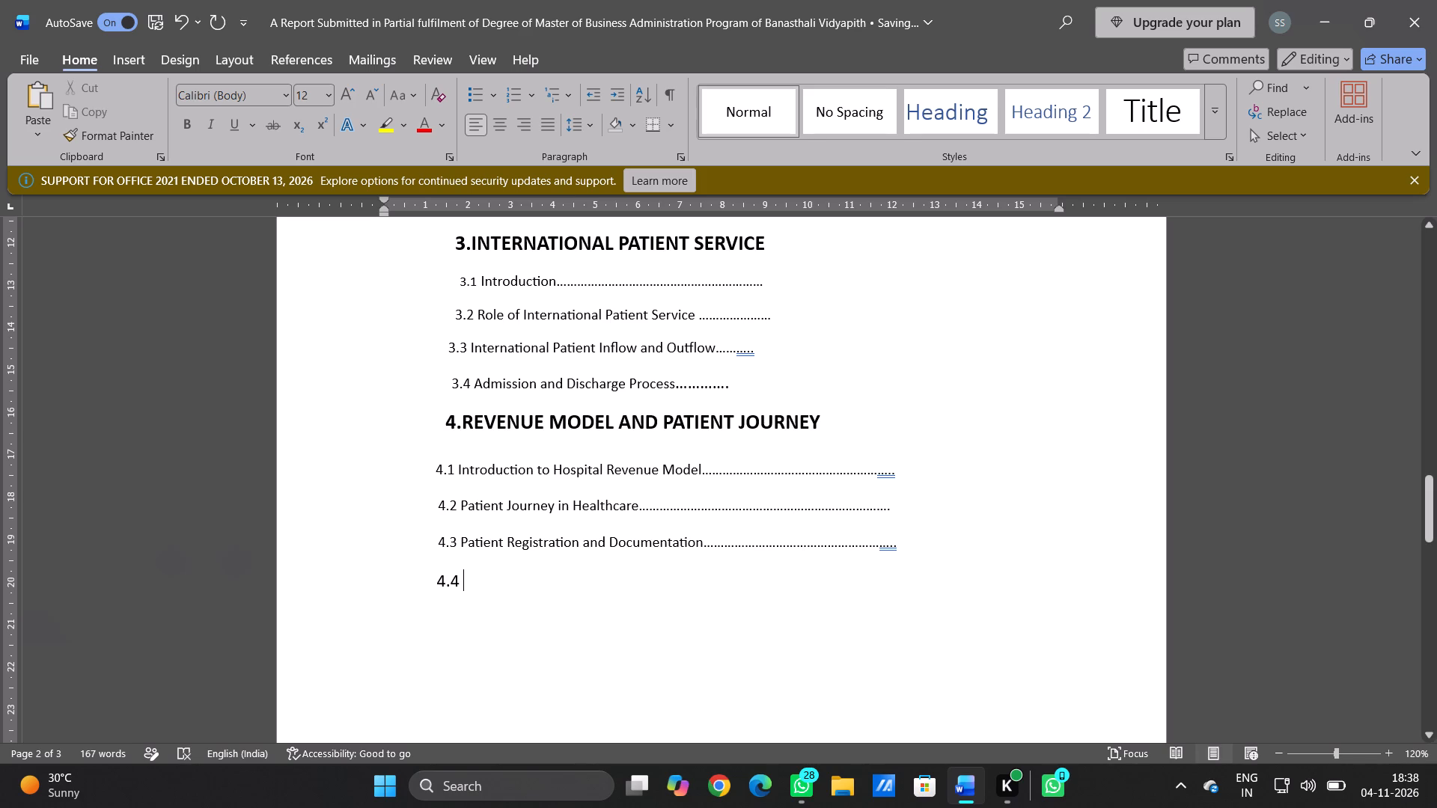
Set the font size of the number 4.4 to 10.
drag(439, 579, 466, 579)
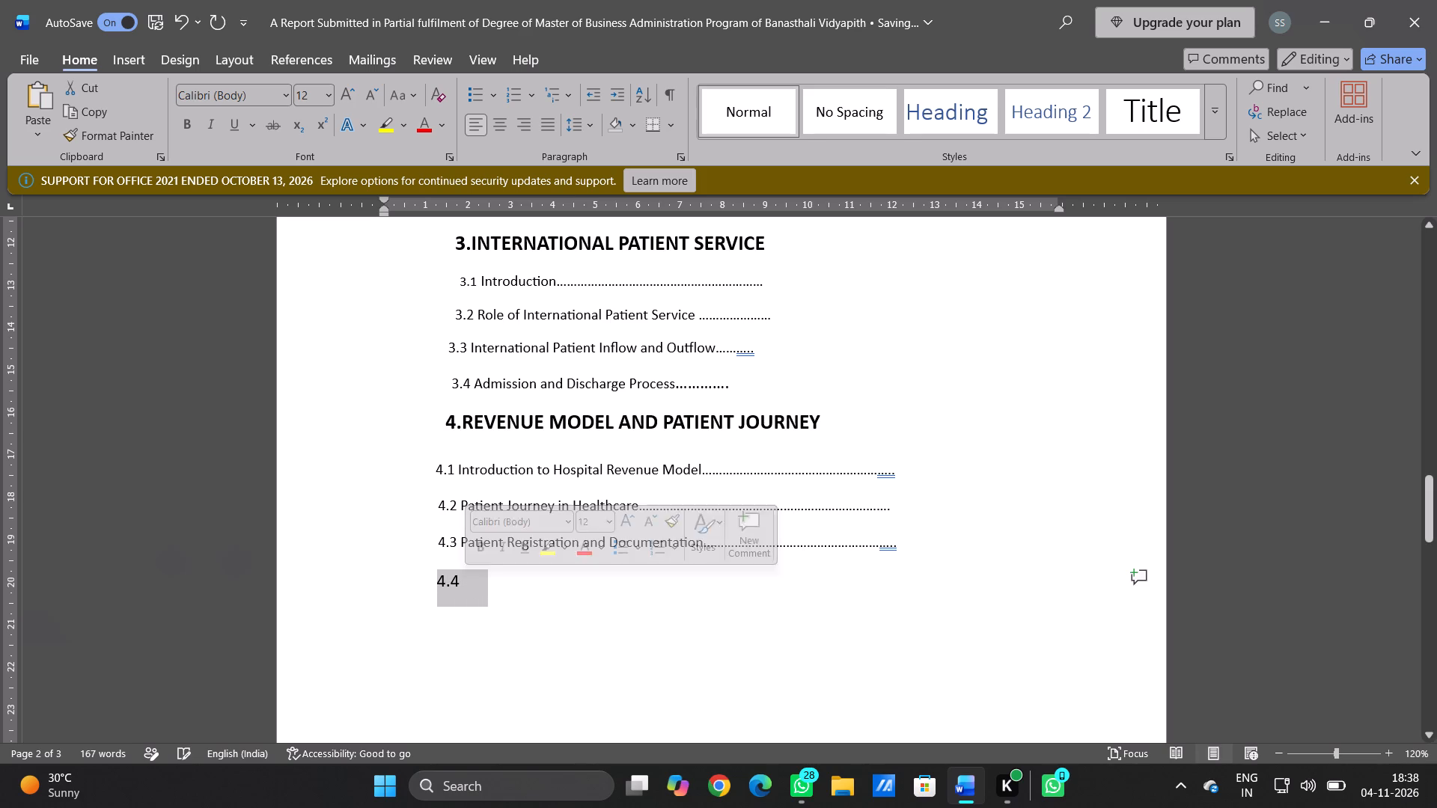
click(332, 87)
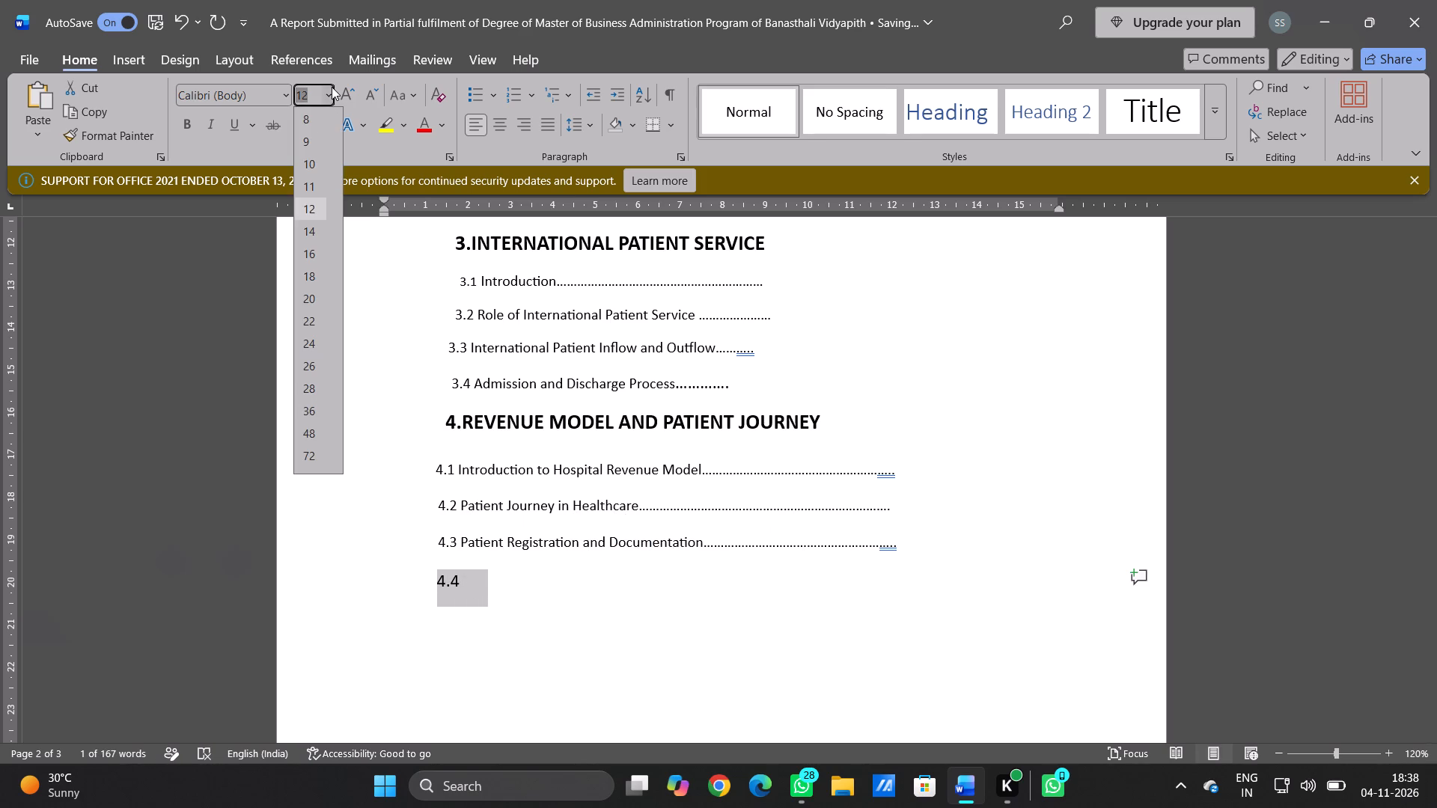
click(317, 156)
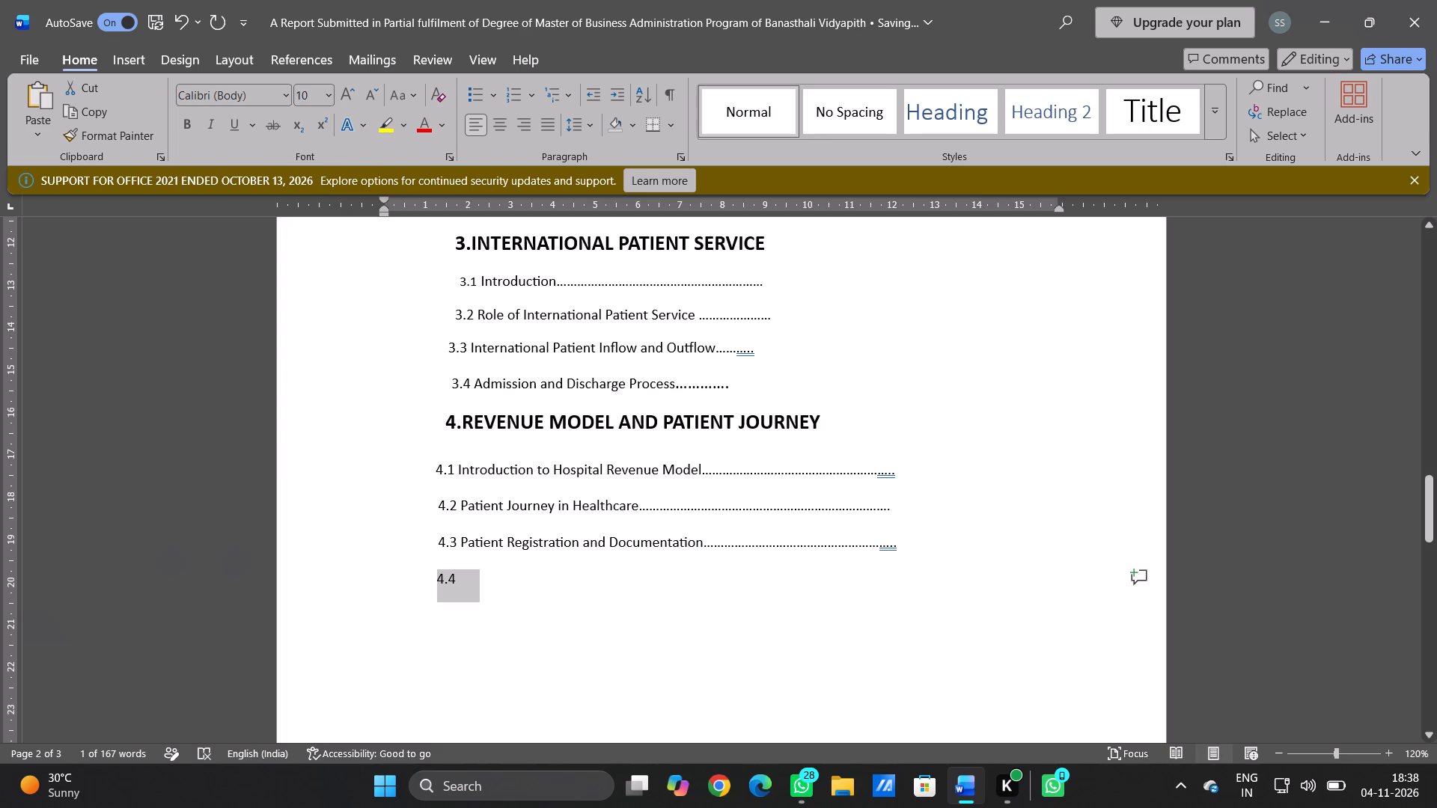
click(496, 609)
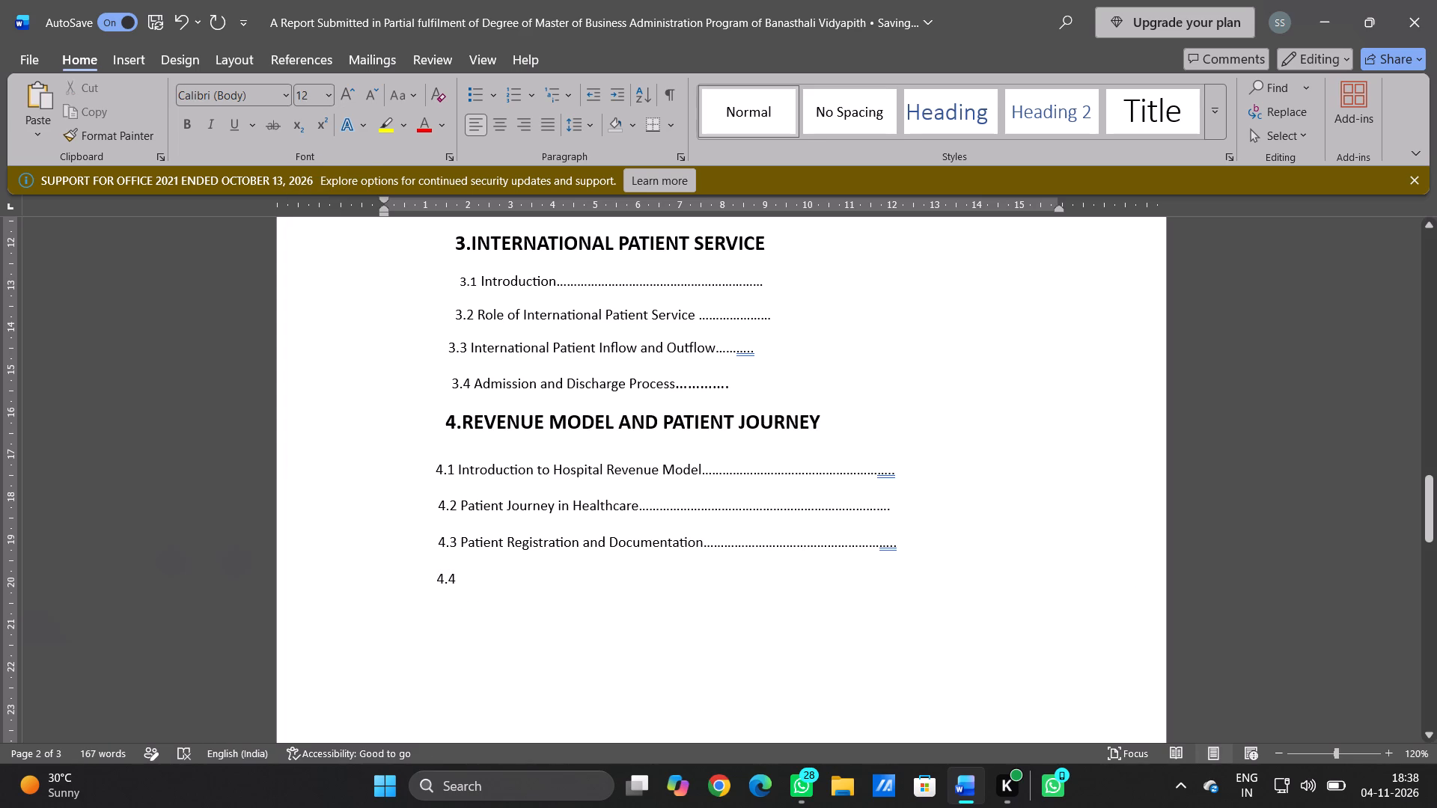
Enter the title "Face Sheet and C-Form" after the number 4.4.
click(472, 574)
key(BackSpace)
key(BackSpace)
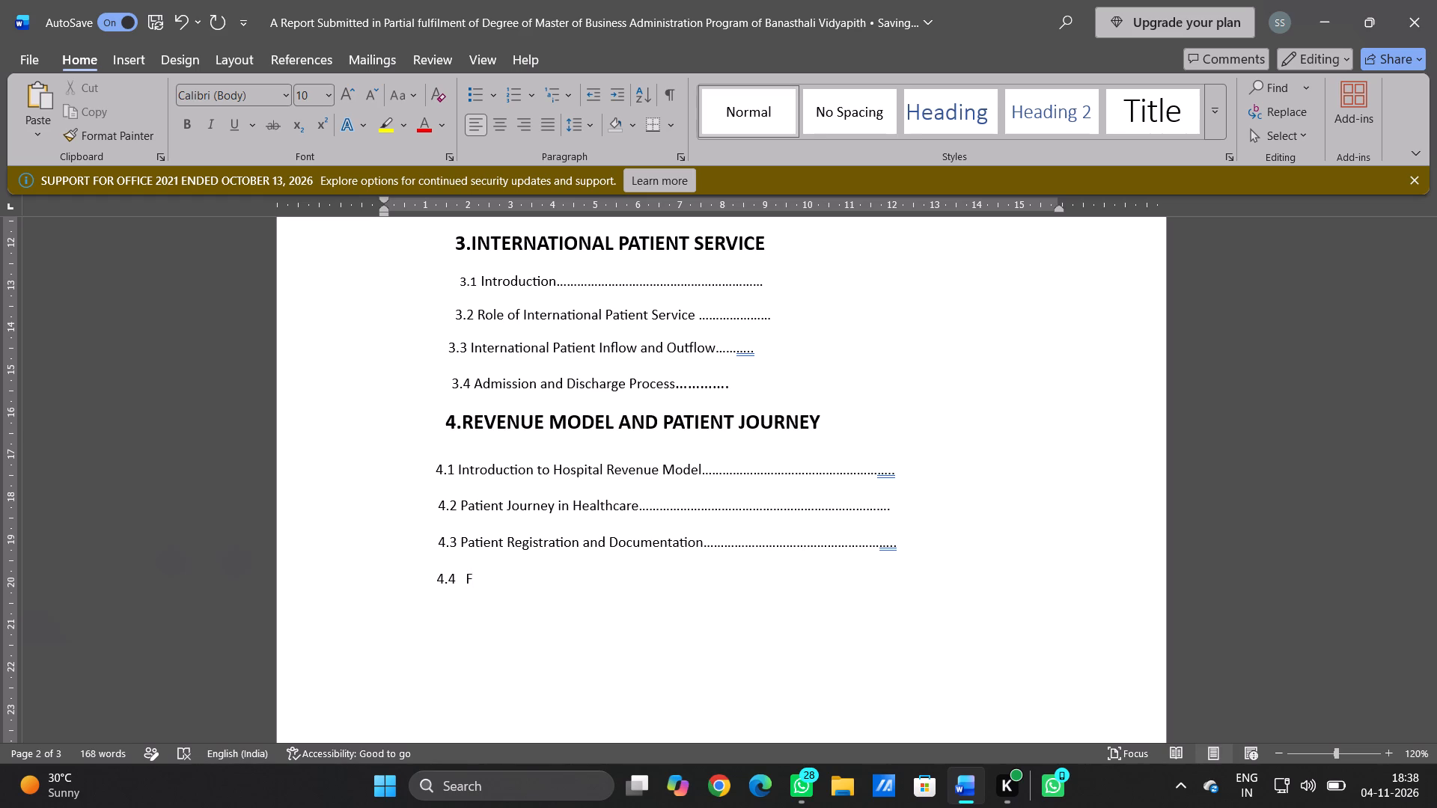
text(ace)
key(space)
key(s)
text(gh)
key(BackSpace)
key(BackSpace)
text(heet)
key(space)
text(and)
key(space)
key(c)
key(minus)
key(f)
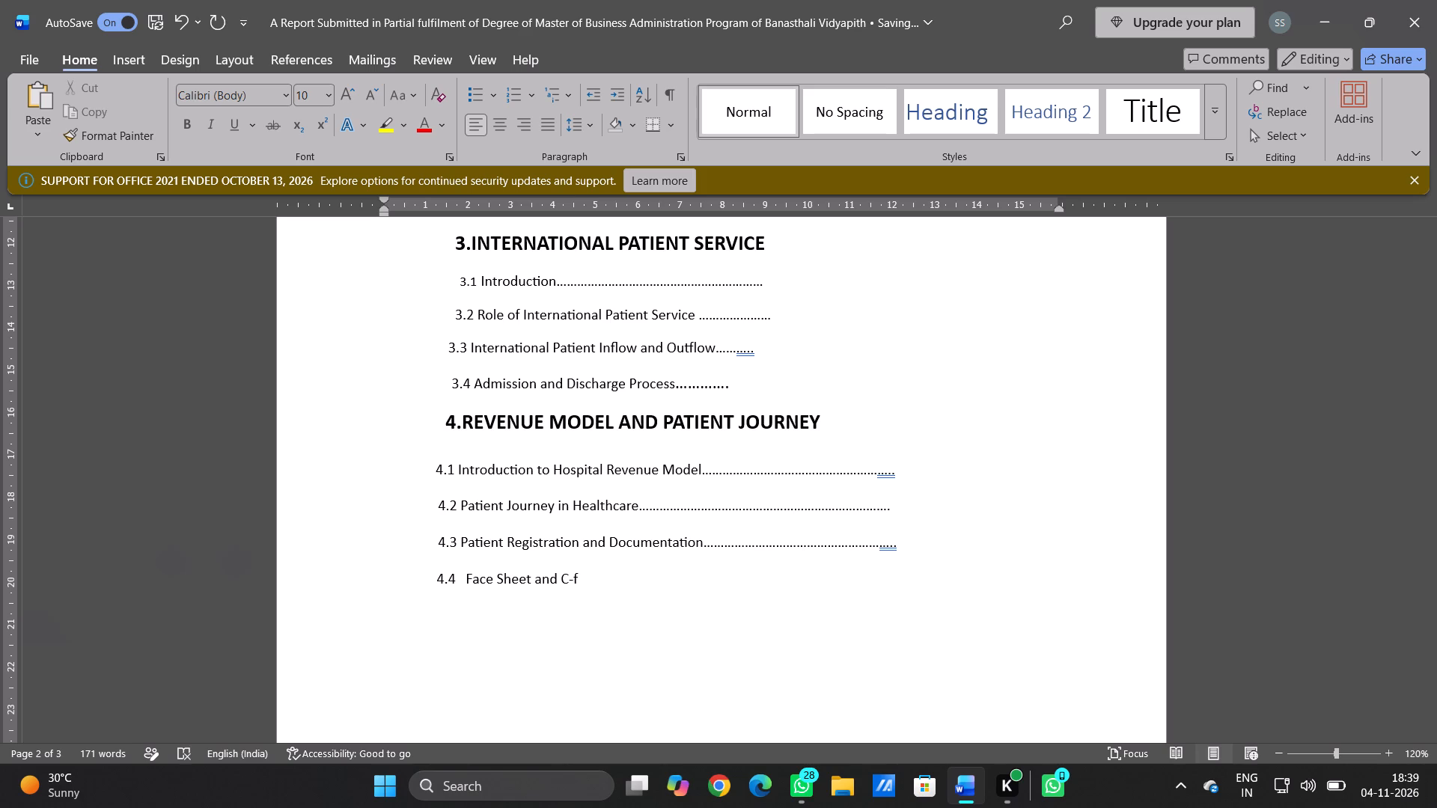
key(BackSpace)
text(orm)
key(space)
Add dot leaders after the 4.4 title, extending to slightly short of where the 4.3 leaders end.
key(period)
key(period)
key(period)
key(period)
key(period)
key(period)
key(period)
key(period)
key(period)
key(period)
key(period)
key(period)
key(period)
key(period)
key(period)
key(period)
key(period)
key(period)
key(period)
key(period)
key(period)
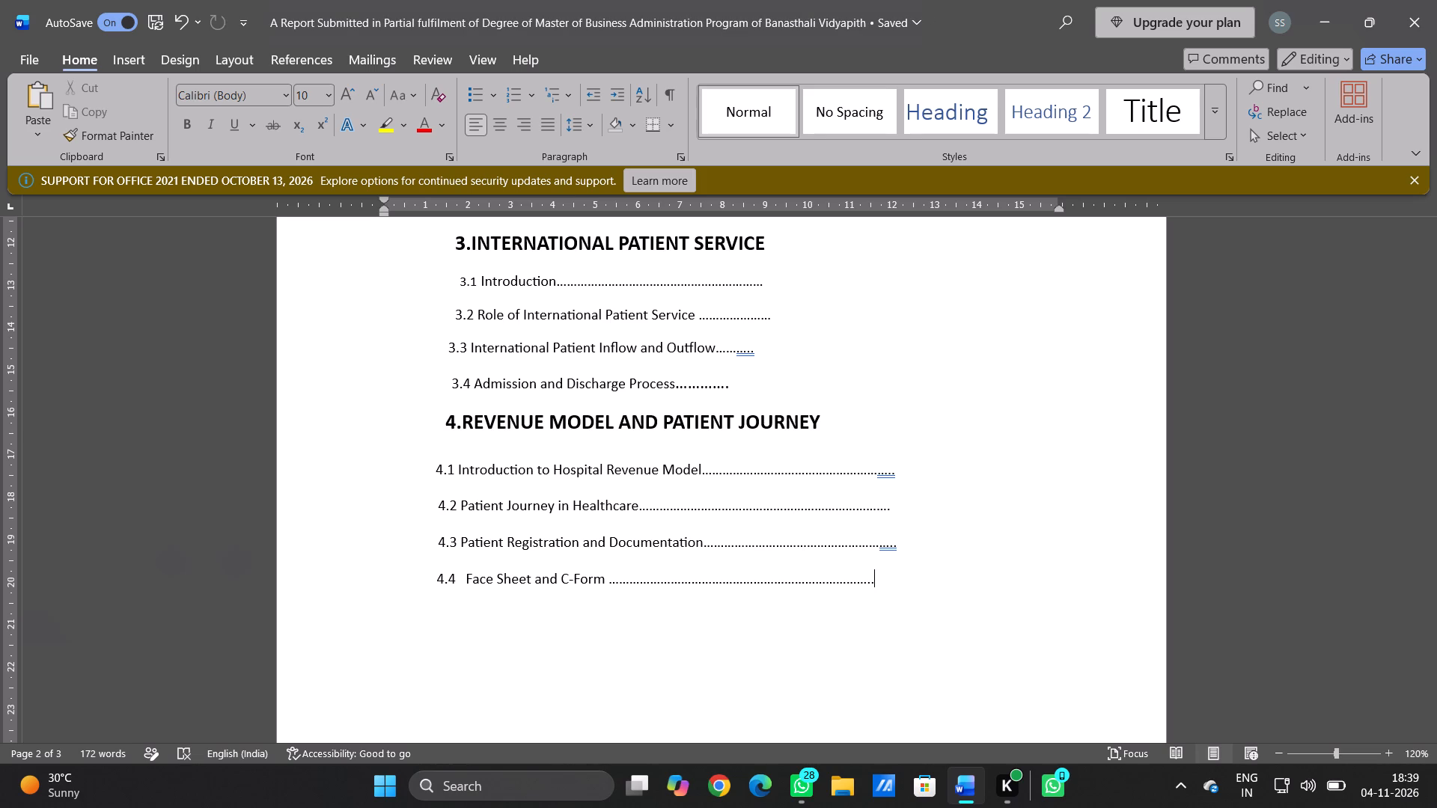
Add a line below the 4.4 entry and enter the number 4.5, indented with spaces to line up with the numbers above.
key(Return)
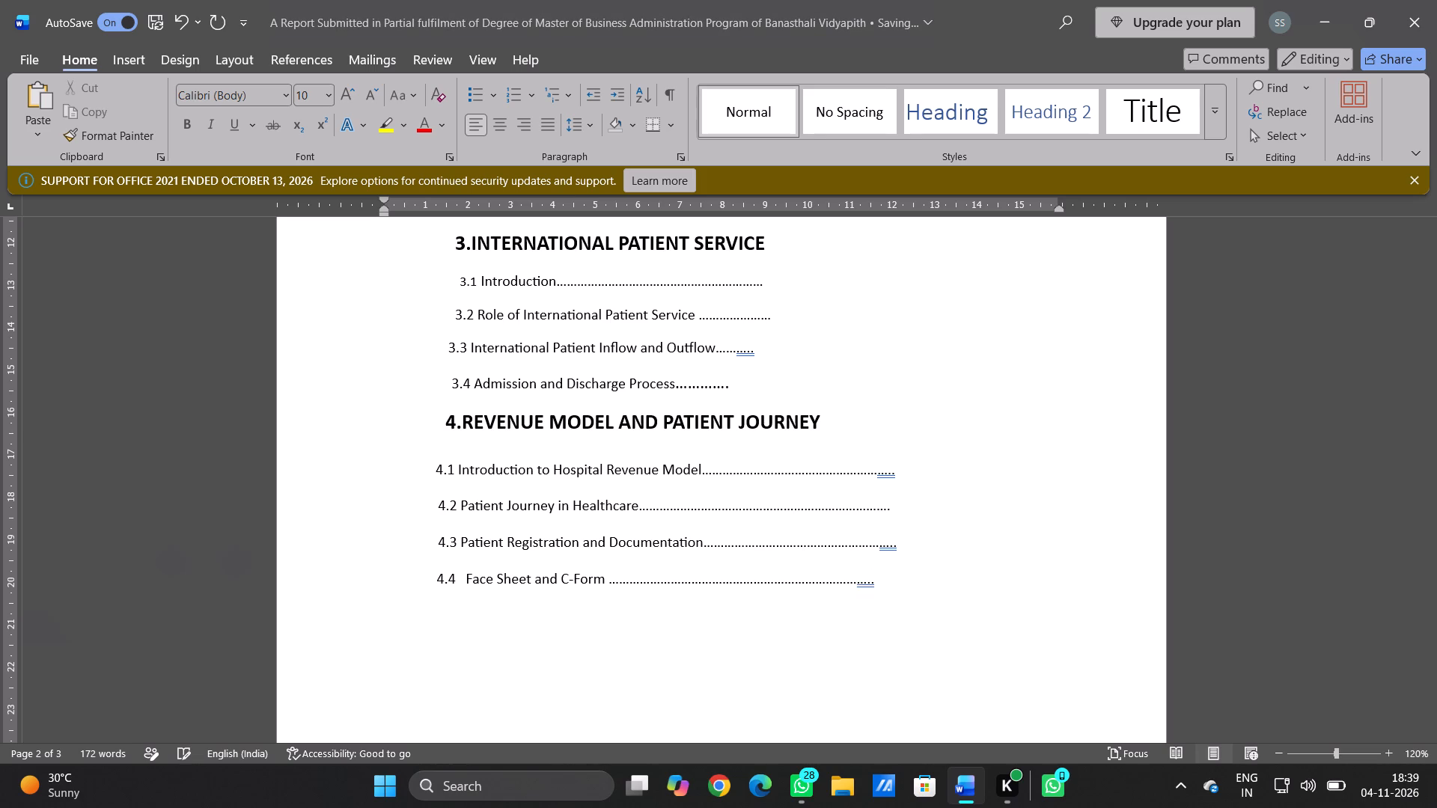
key(space)
key(space)
key(space)
key(space)
key(space)
key(space)
key(space)
key(space)
key(space)
key(space)
key(space)
key(space)
key(space)
key(space)
key(space)
key(space)
key(space)
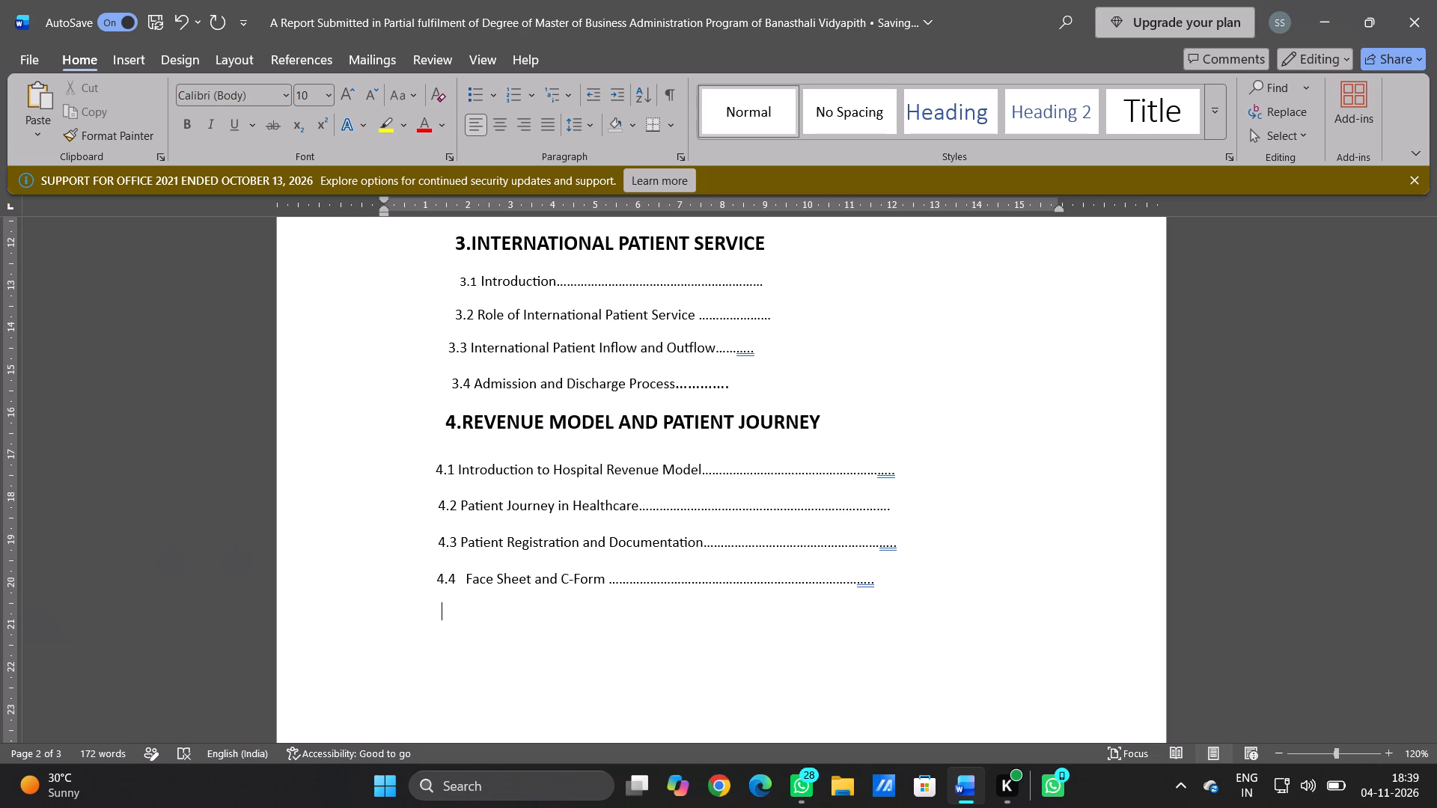
key(BackSpace)
key(4)
text(.5)
Enter the title "follow -up and Coordination" after the number 4.5.
key(space)
text(fo)
text(llow)
key(space)
key(minus)
text(up)
key(space)
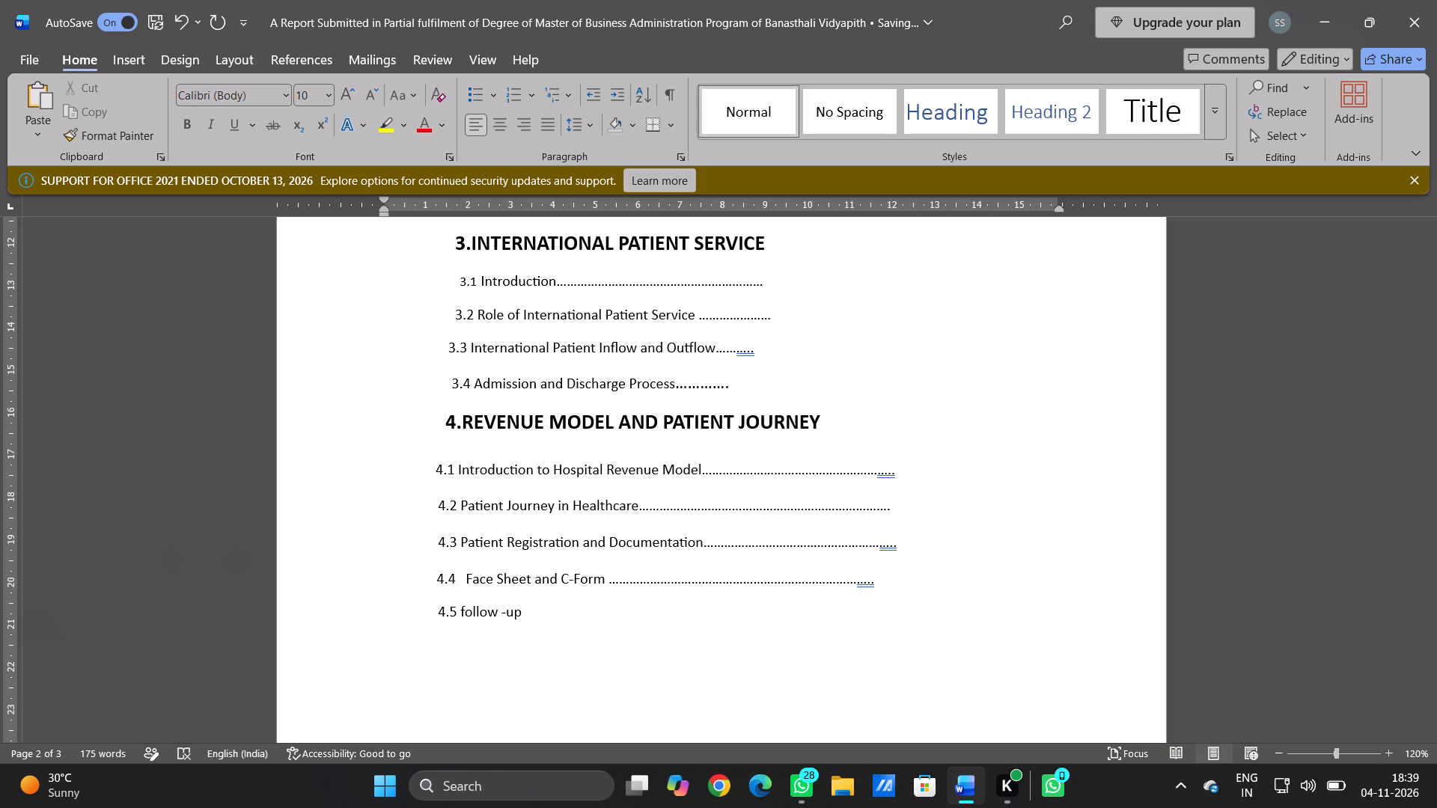
text(and)
key(space)
text(XC)
key(BackSpace)
key(BackSpace)
key(o)
text(ord)
text(ination)
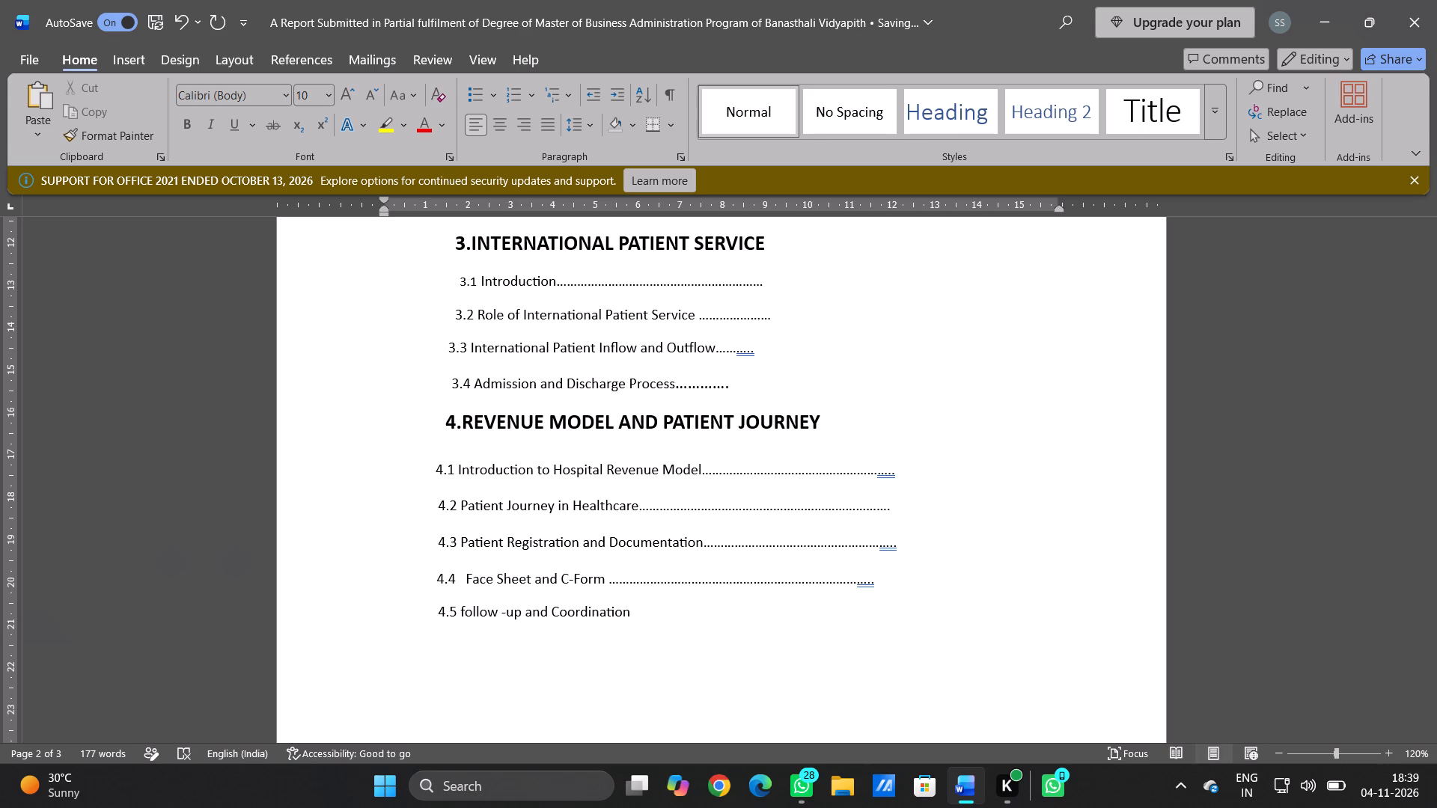
Add dot leaders after the 4.5 title, extending to about where the 4.4 leaders end.
key(period)
key(period)
key(period)
key(period)
key(period)
key(period)
key(period)
key(period)
key(period)
key(period)
key(period)
key(period)
key(period)
key(period)
key(period)
key(period)
key(period)
key(period)
key(period)
key(period)
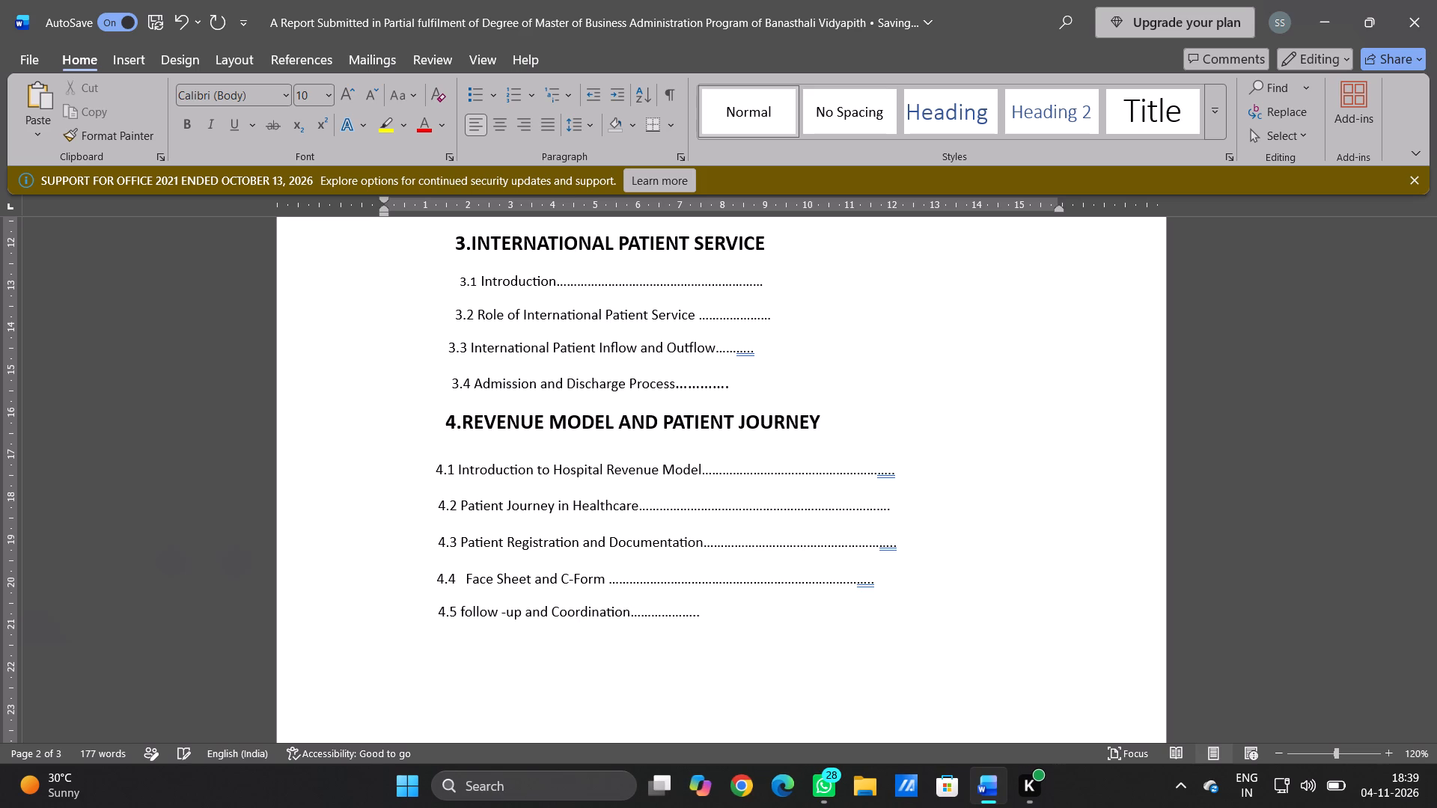
key(period)
Enter the chapter heading "5.PATIENT RELATIONSHIP MANAGEMENT" on the line below the 4.5 entry, starting level with the sub-entry numbers above.
click(428, 656)
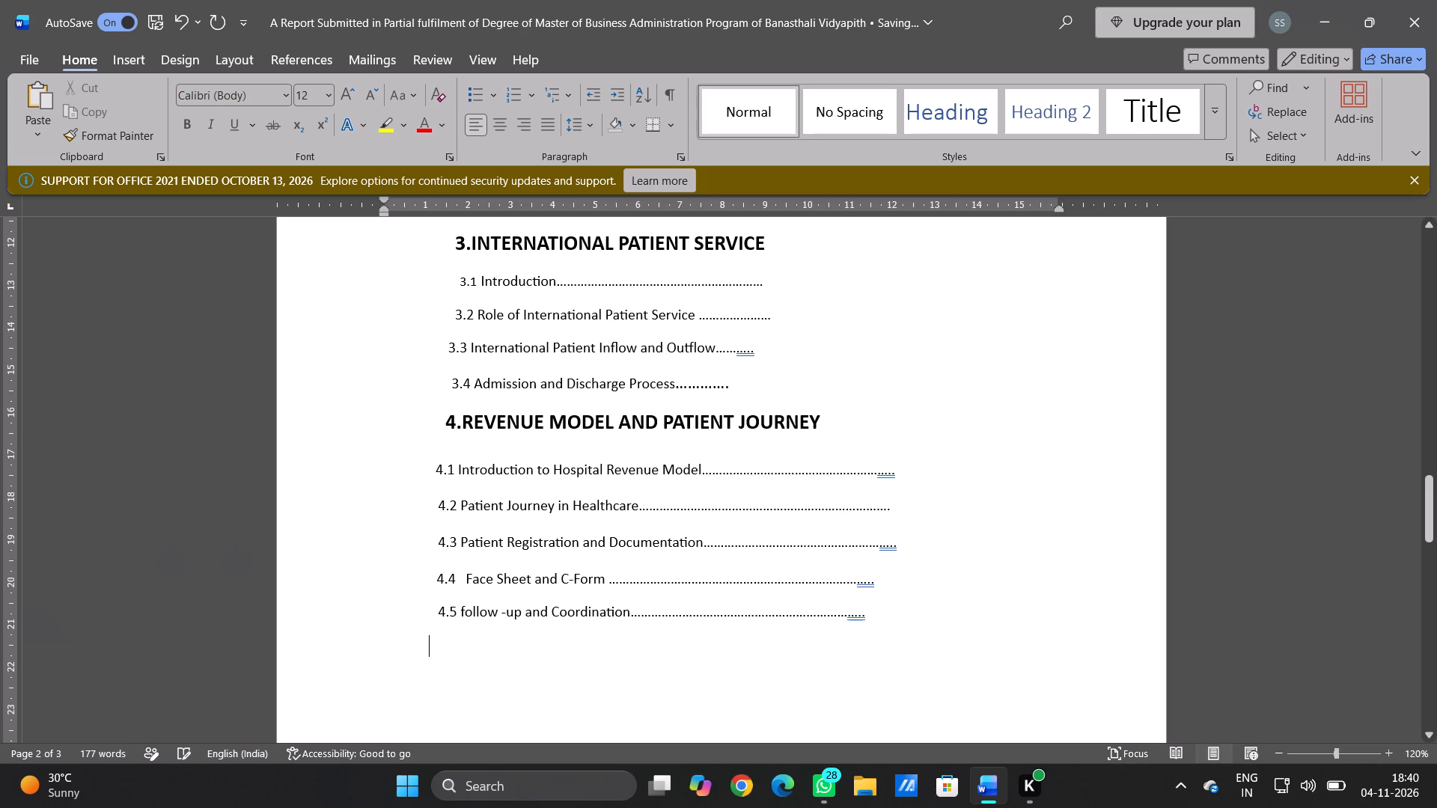
click(446, 655)
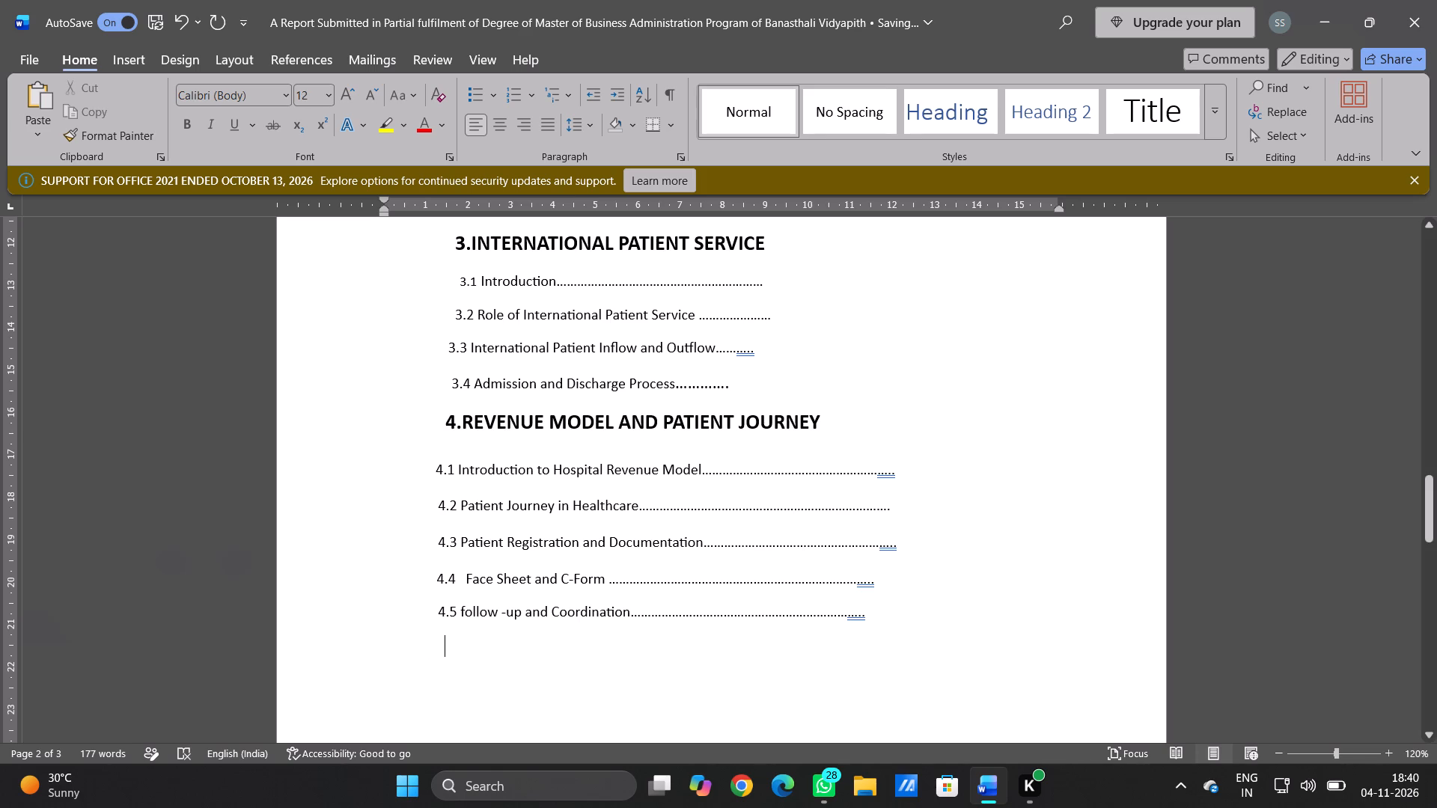
click(436, 648)
key(5)
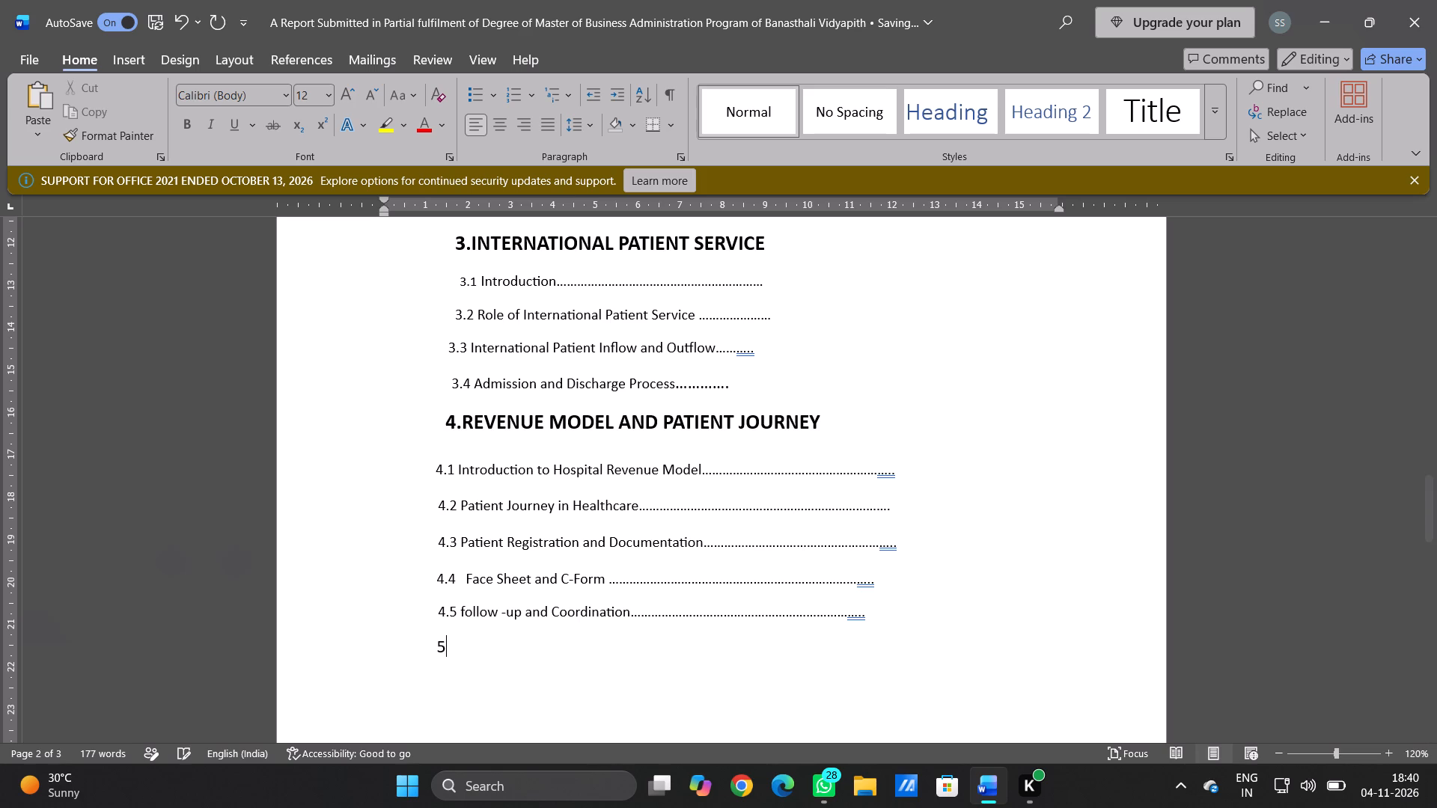
key(period)
text(PA)
key(t)
text(IENT)
key(space)
text(REA)
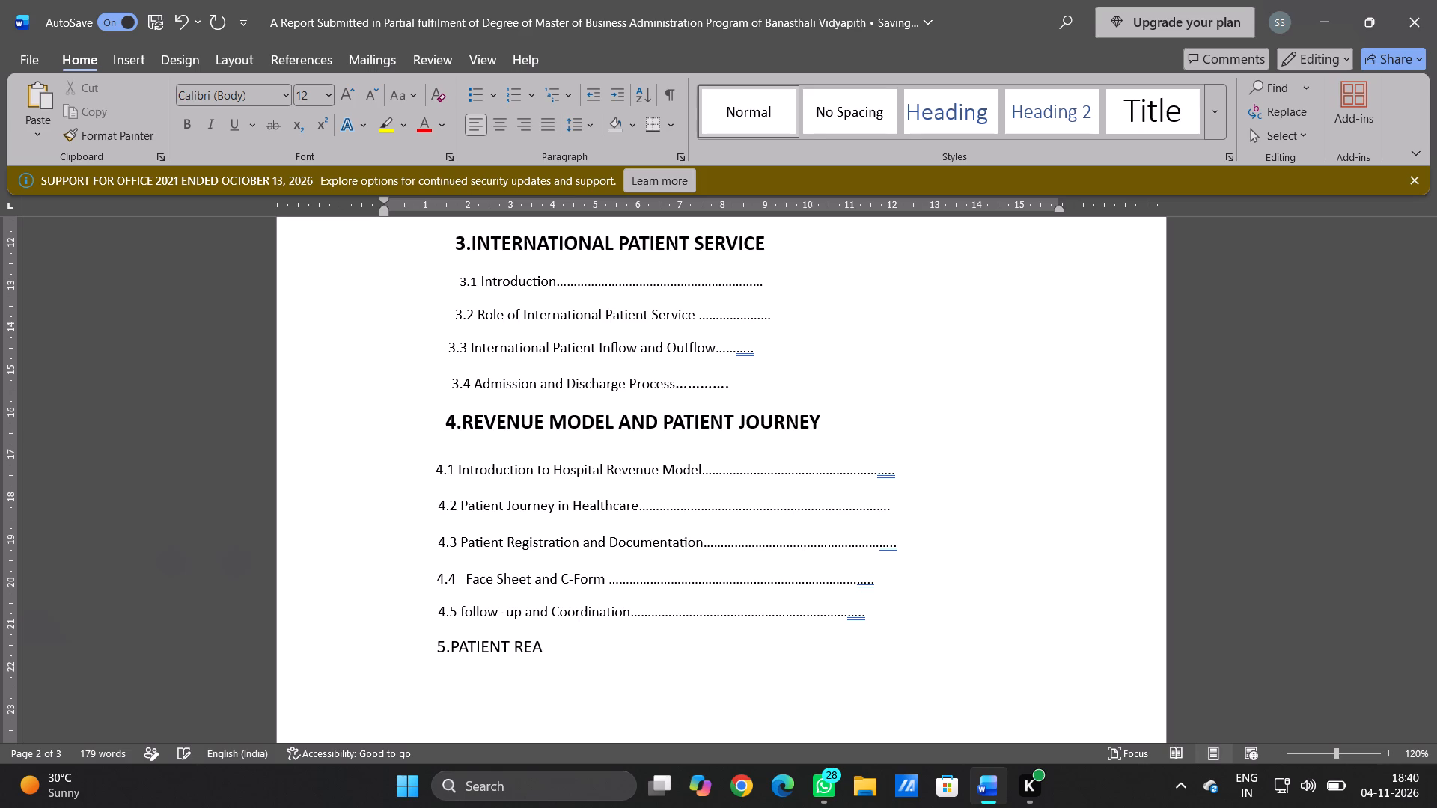
key(BackSpace)
text(LATION)
key(space)
key(BackSpace)
text(SHIP)
key(space)
text(MANA)
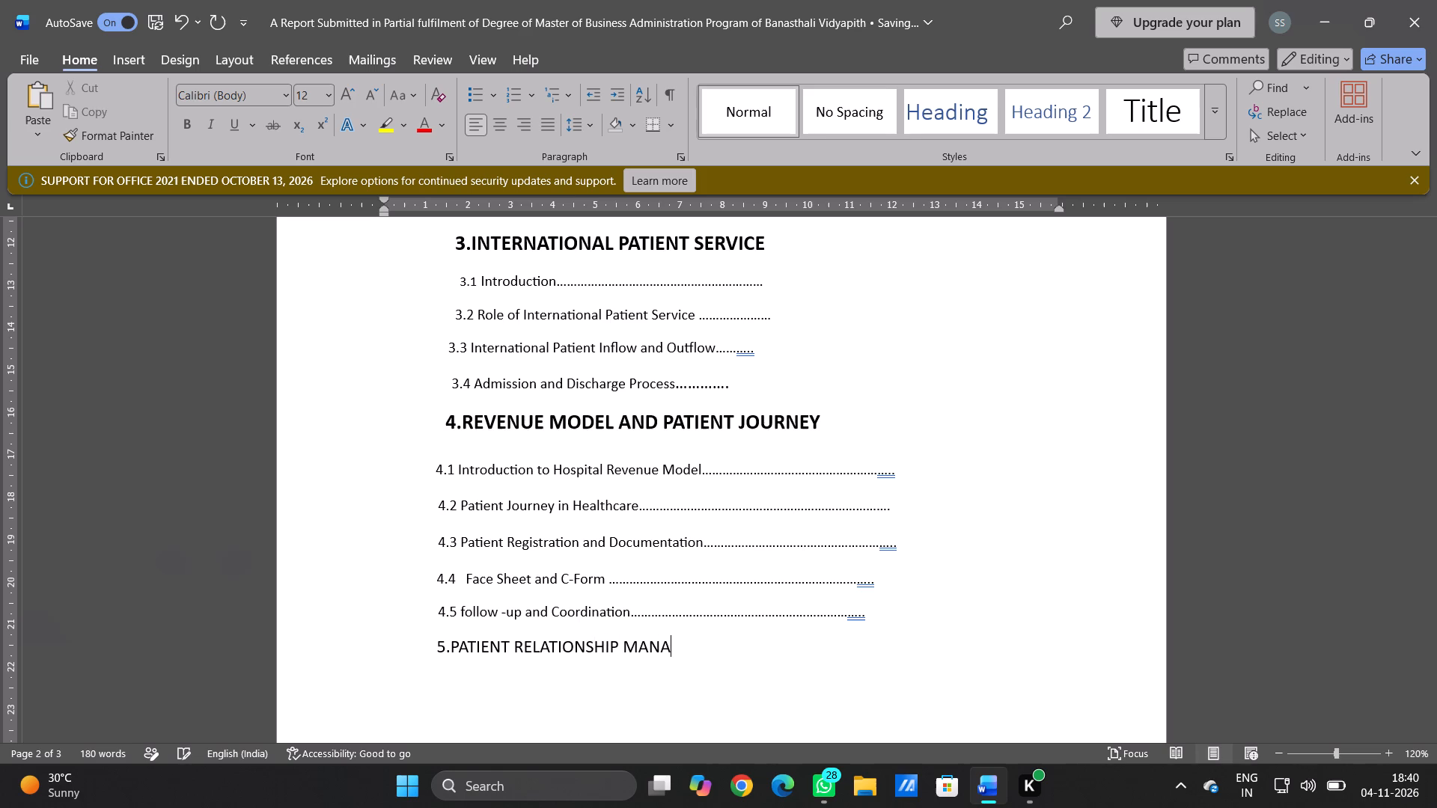
key(g)
text(EMENT)
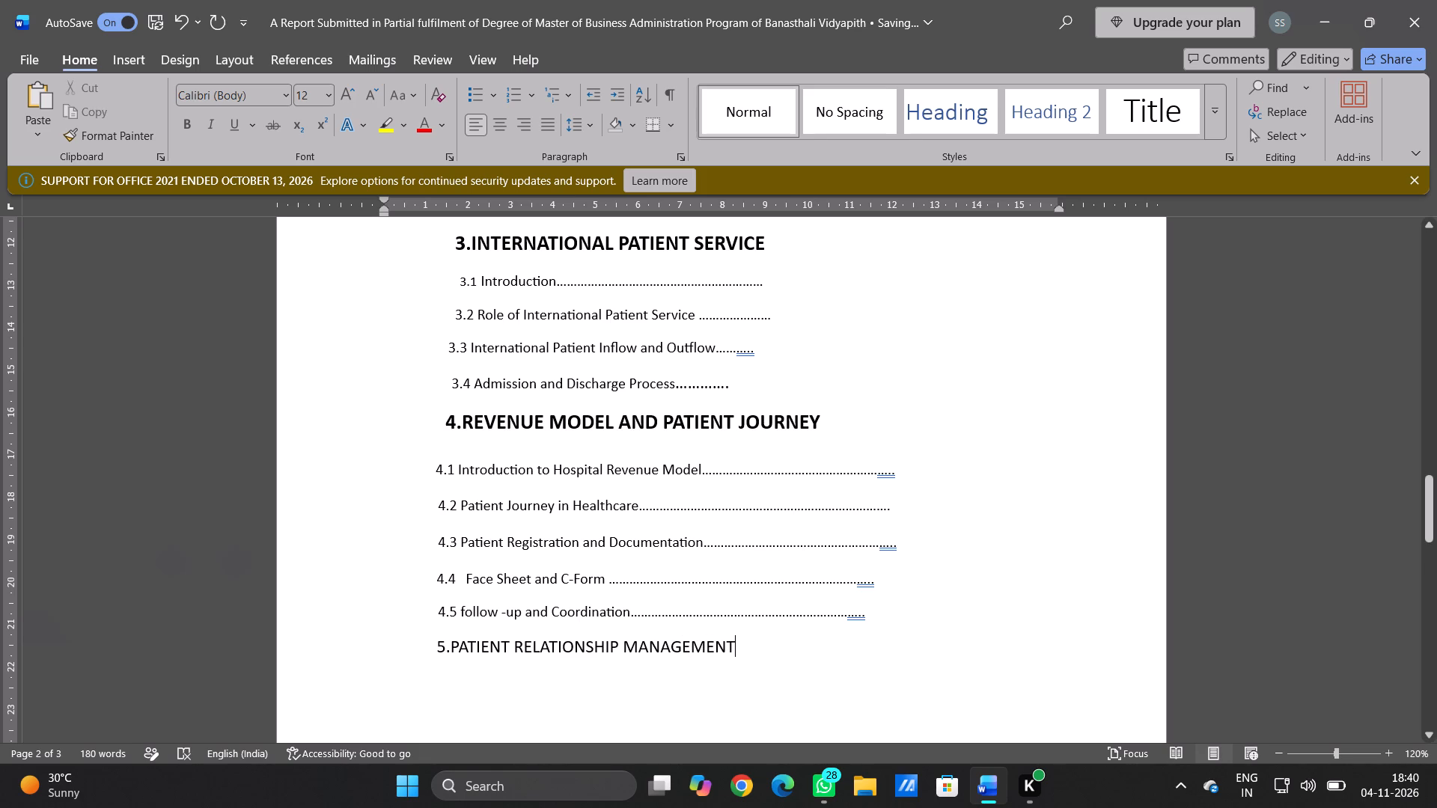
Format the chapter 5 heading in bold at font size 14 to match the chapter 4 heading.
drag(438, 644, 459, 643)
drag(459, 643, 719, 679)
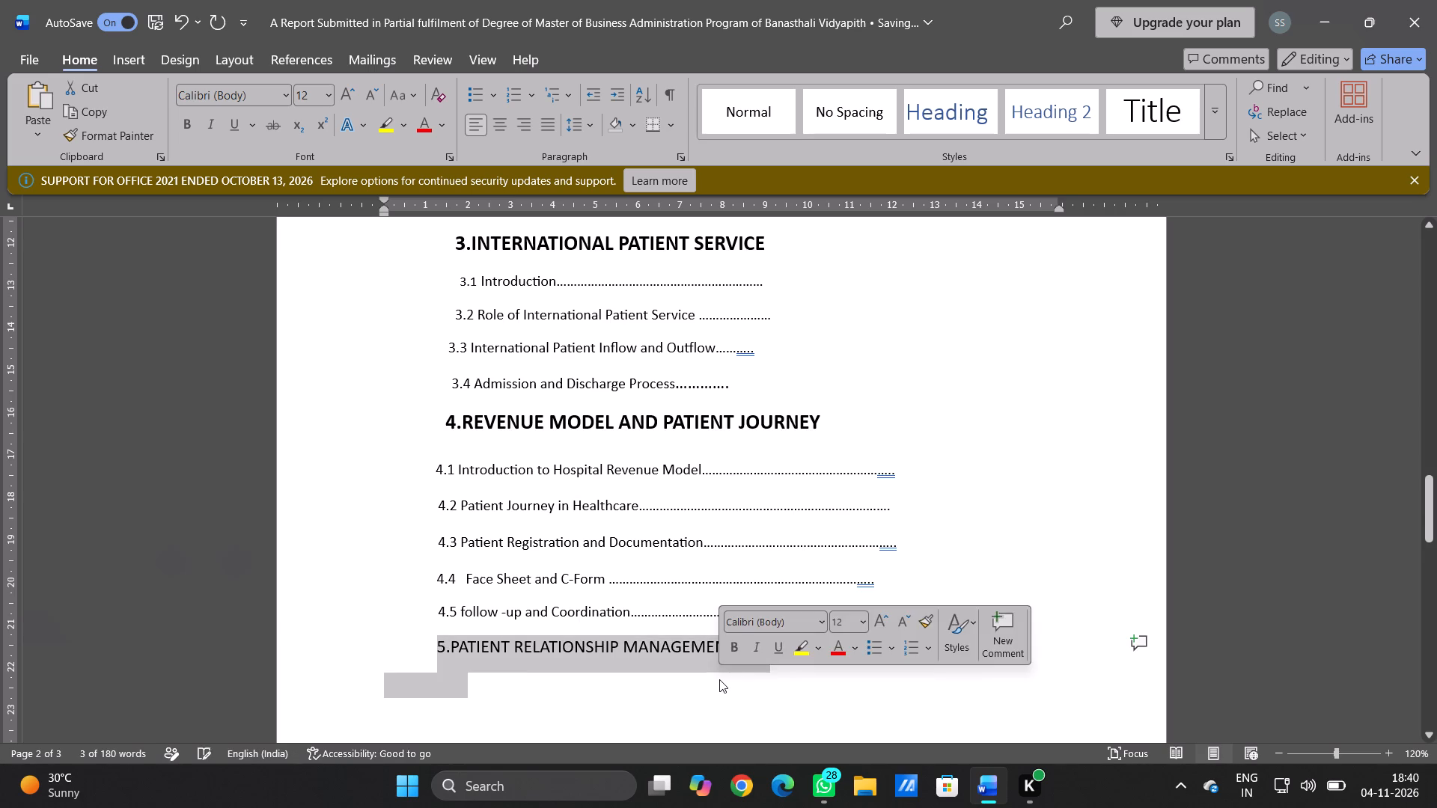
key(ctrl+b)
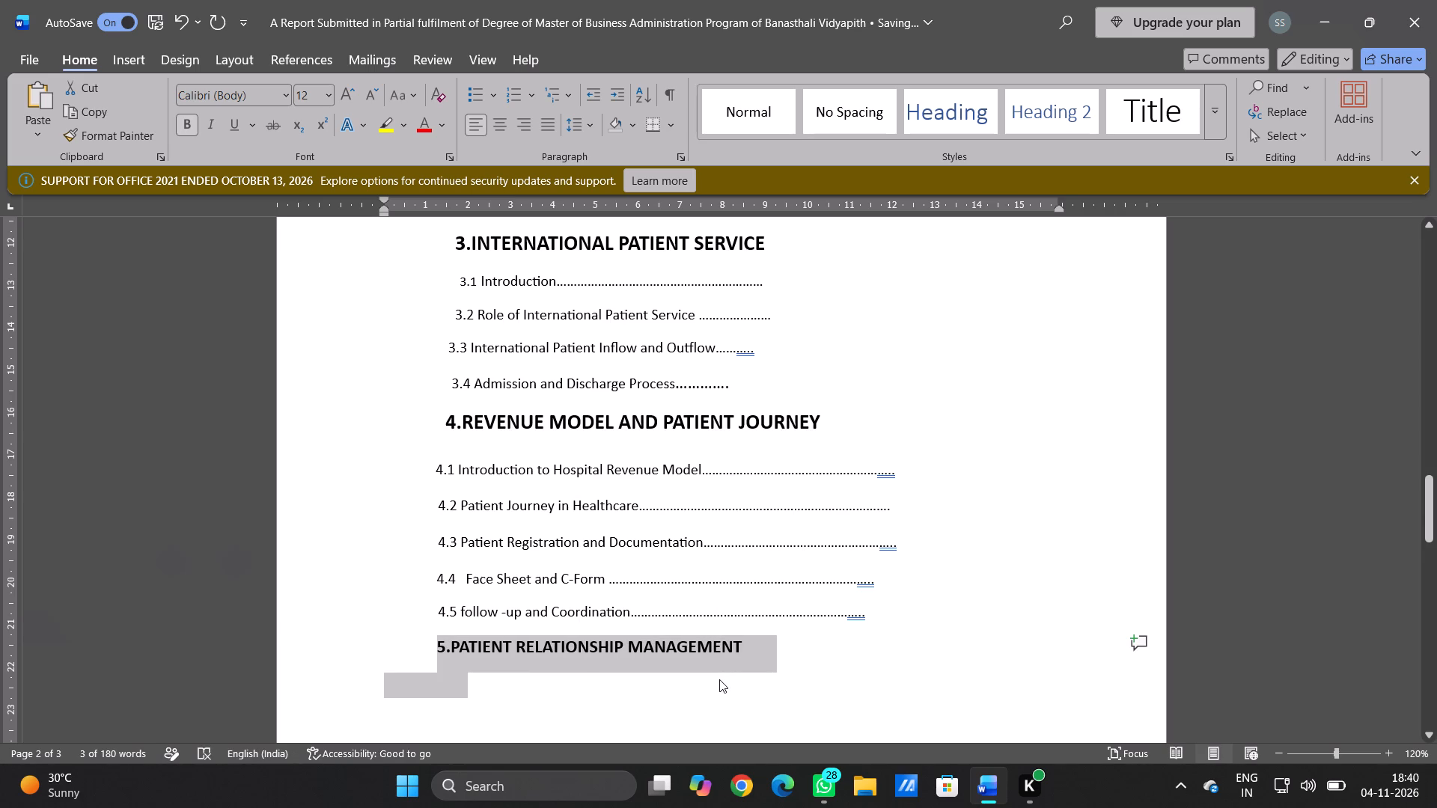
click(758, 667)
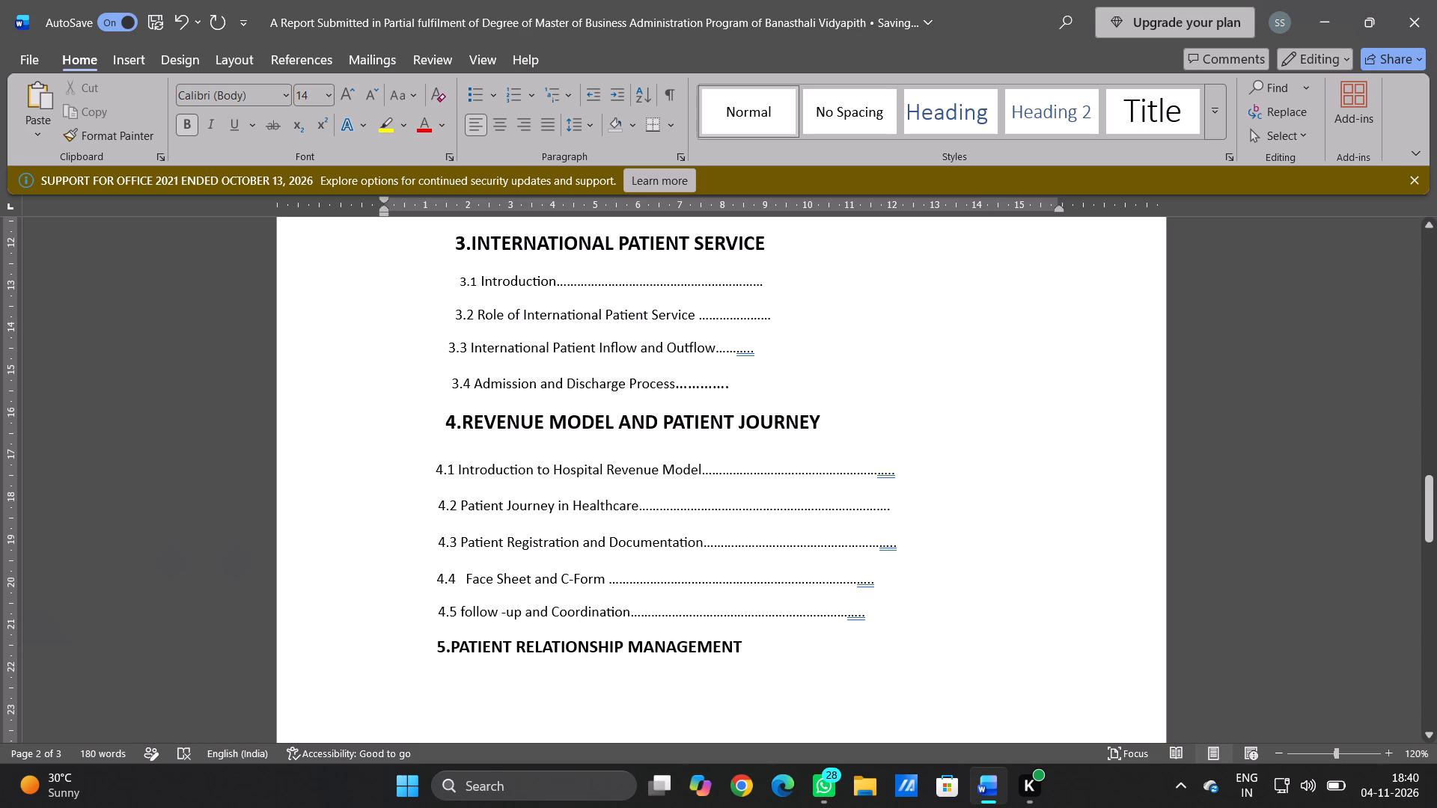
drag(439, 647, 670, 649)
click(327, 91)
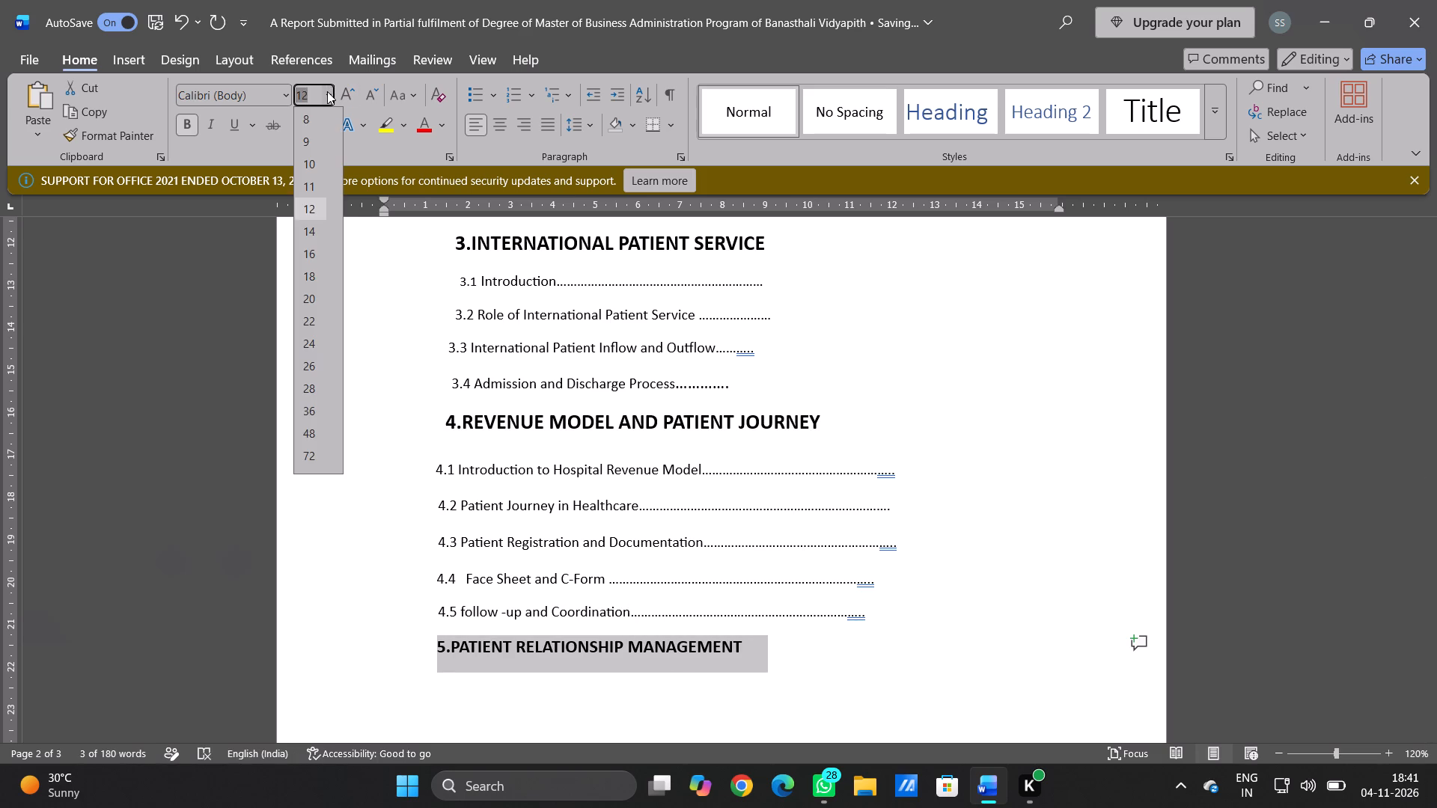
click(311, 230)
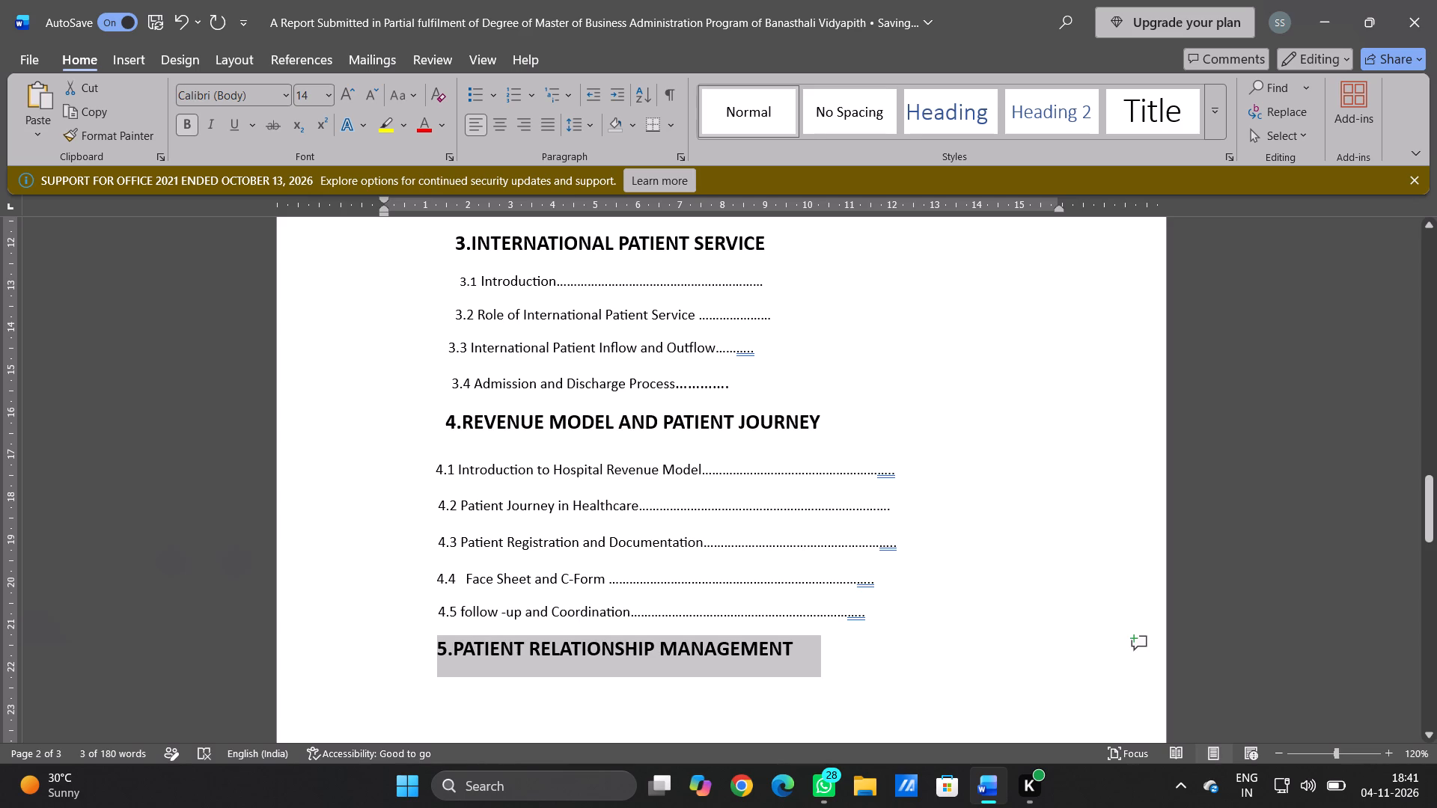
click(826, 638)
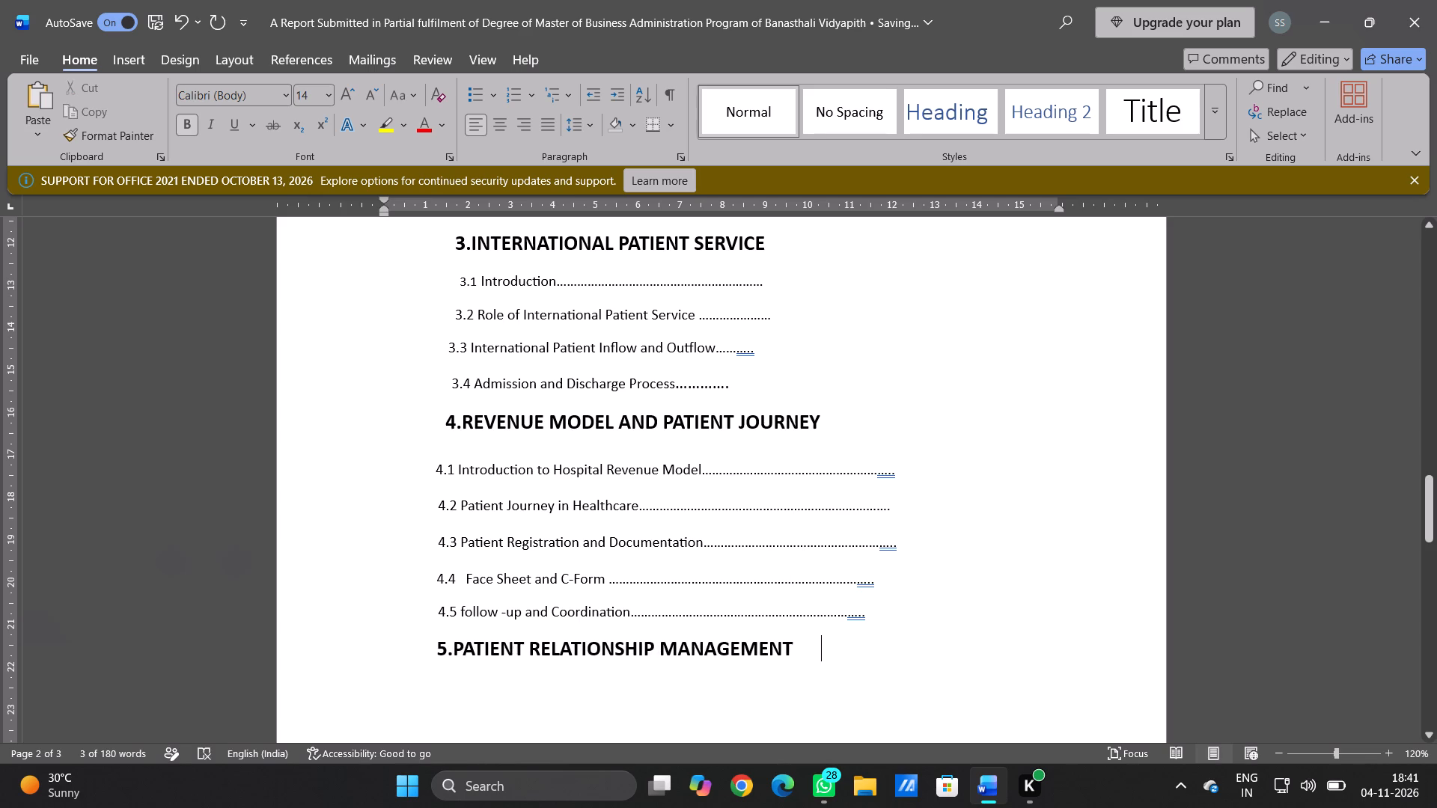
Add a new line below the chapter 5 heading and indent it with spaces to slightly past the start of the heading.
click(793, 646)
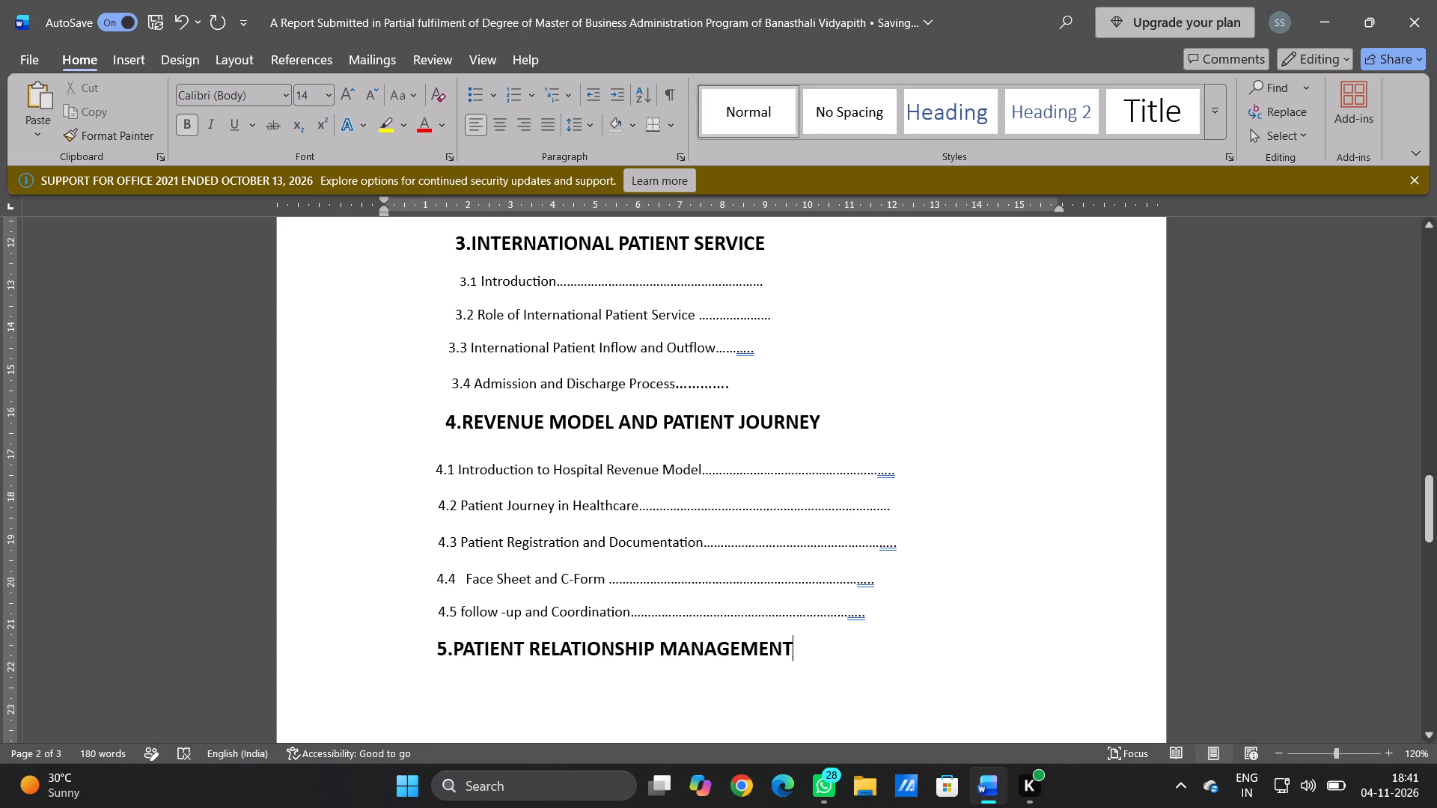
key(Return)
click(1230, 551)
scroll(1230, 551, down, 2)
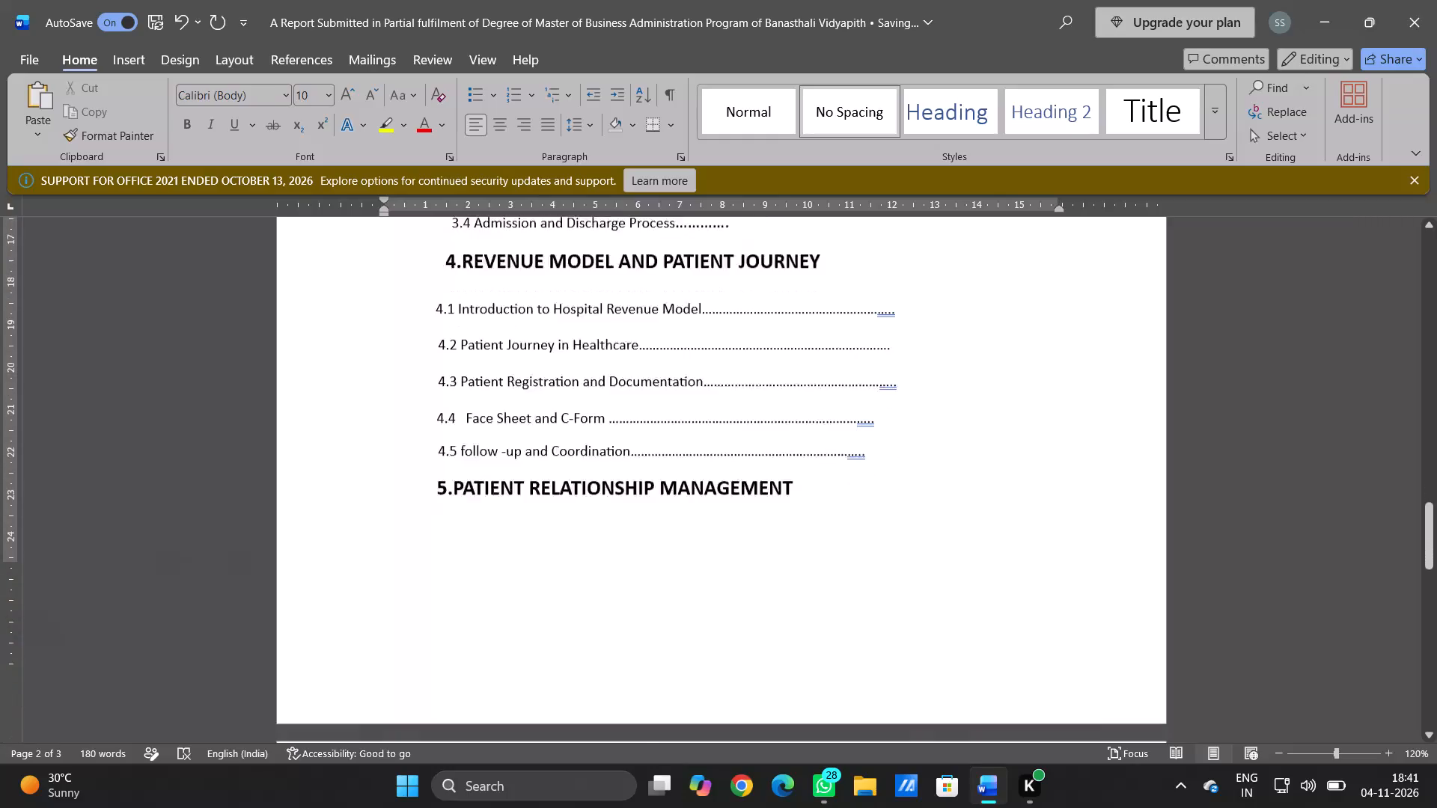
scroll(1230, 551, down, 1)
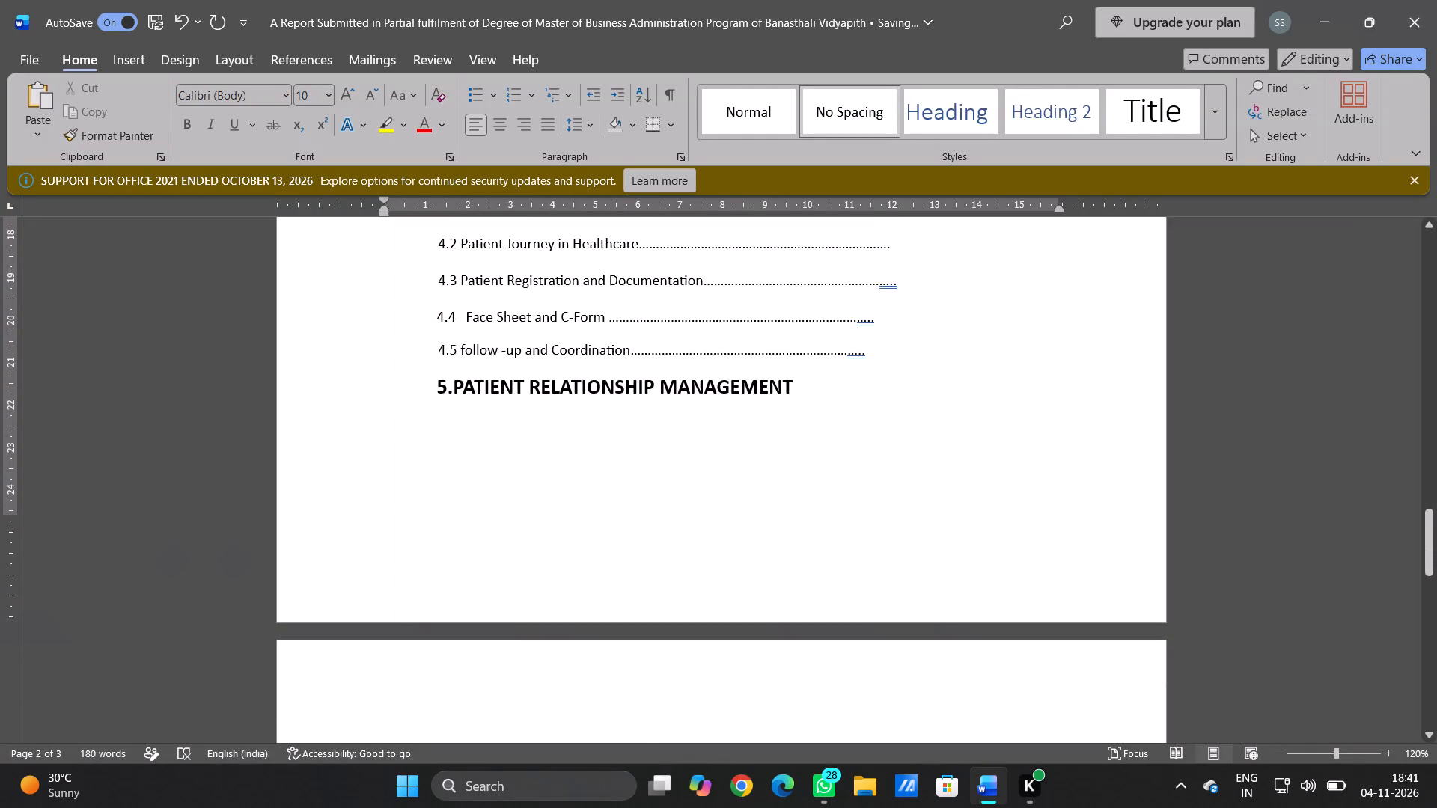
click(802, 382)
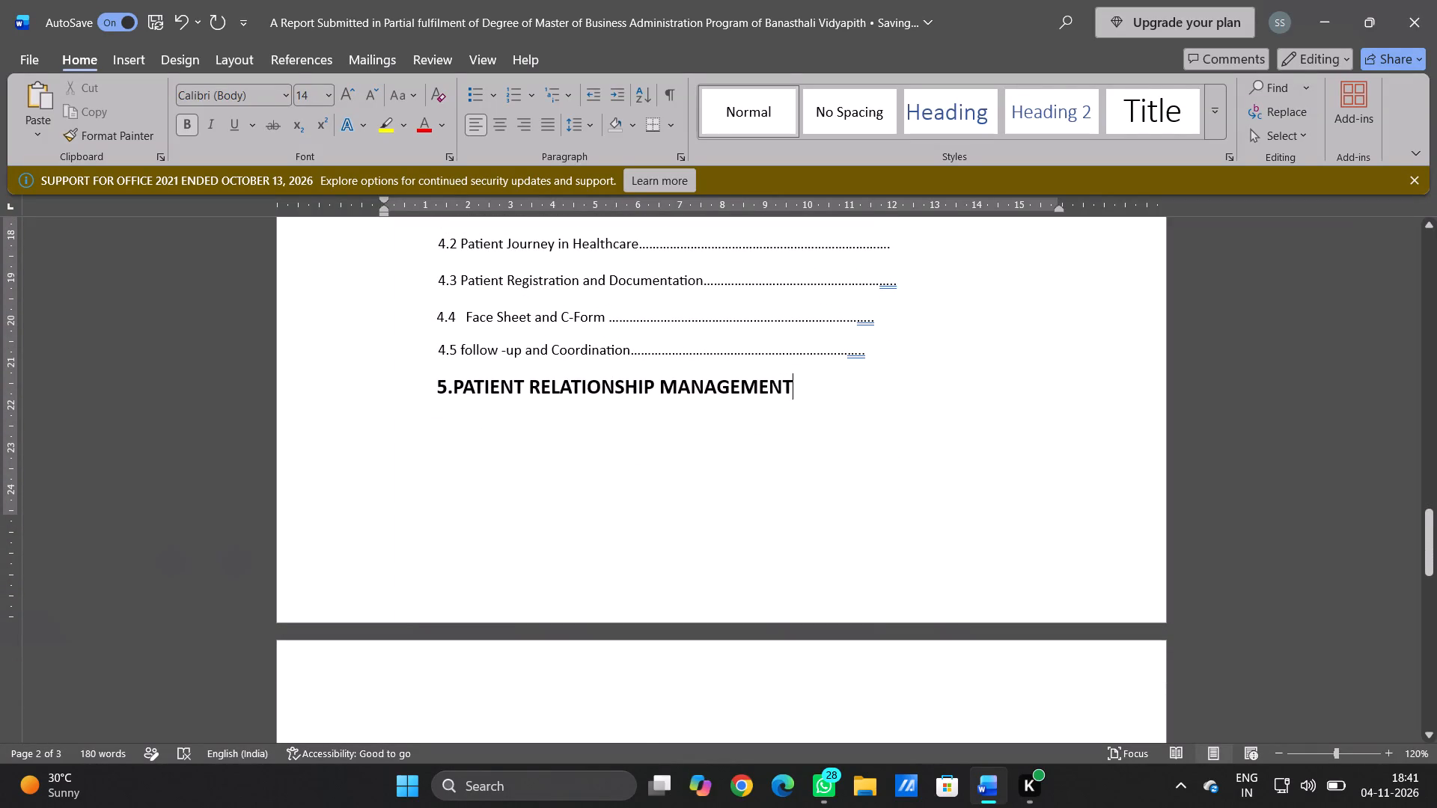
key(Return)
key(space)
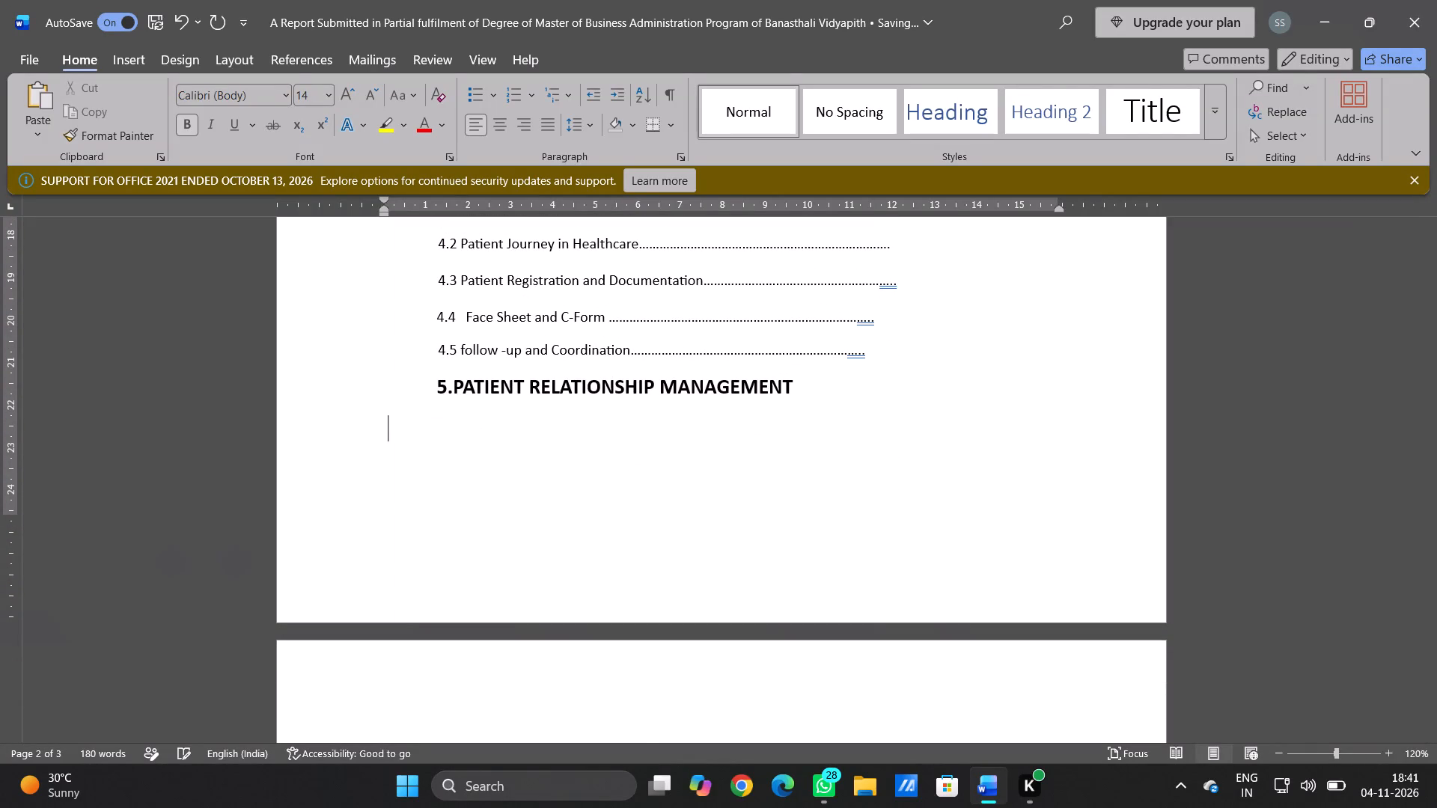
key(space)
key(space)
key(space)
key(space)
key(space)
key(space)
key(space)
key(space)
key(space)
key(space)
key(space)
key(space)
key(space)
key(space)
key(space)
Enter the sub-entry number 5.1 on the indented line without bold, at font size 10.
key(5)
key(BackSpace)
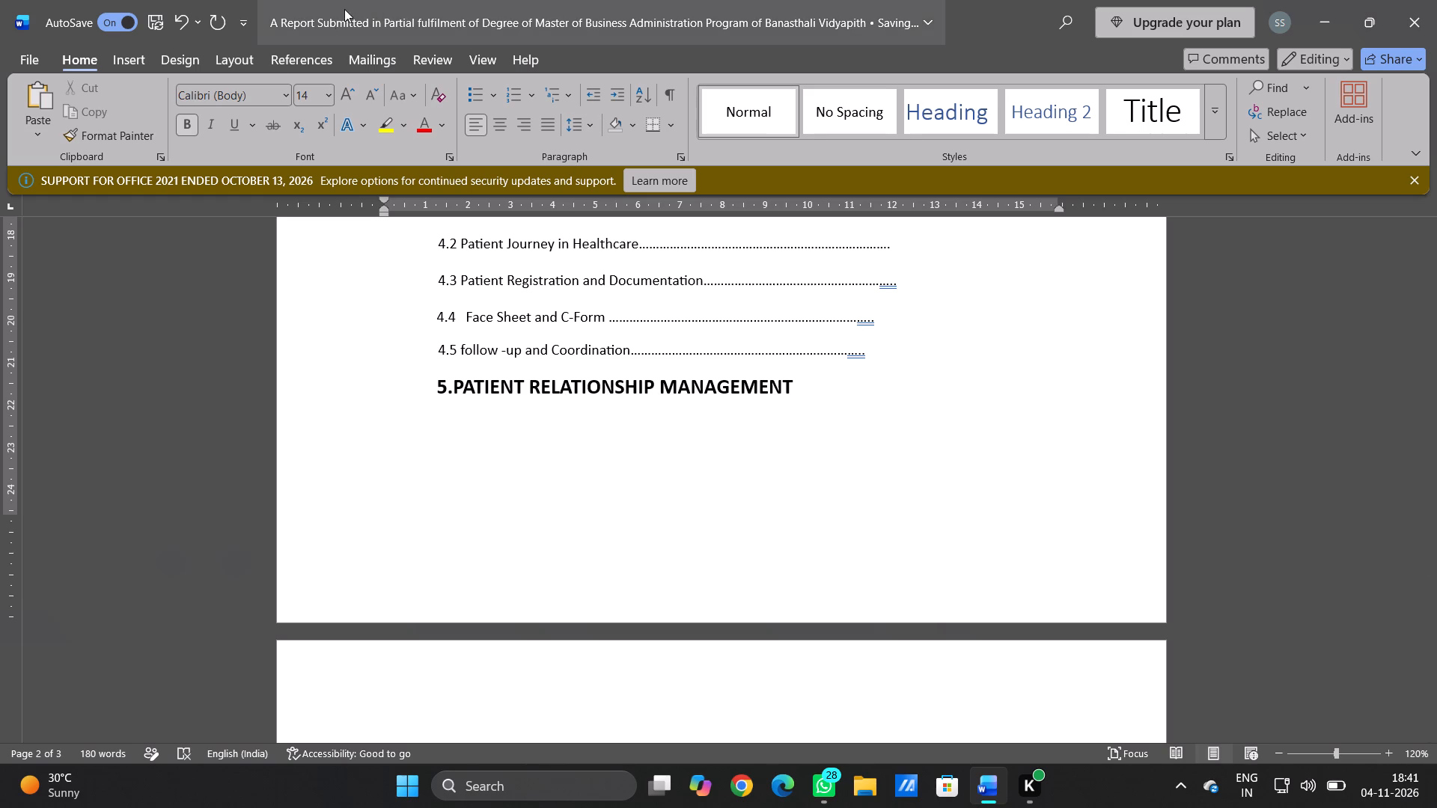
click(188, 126)
key(5)
text(.1)
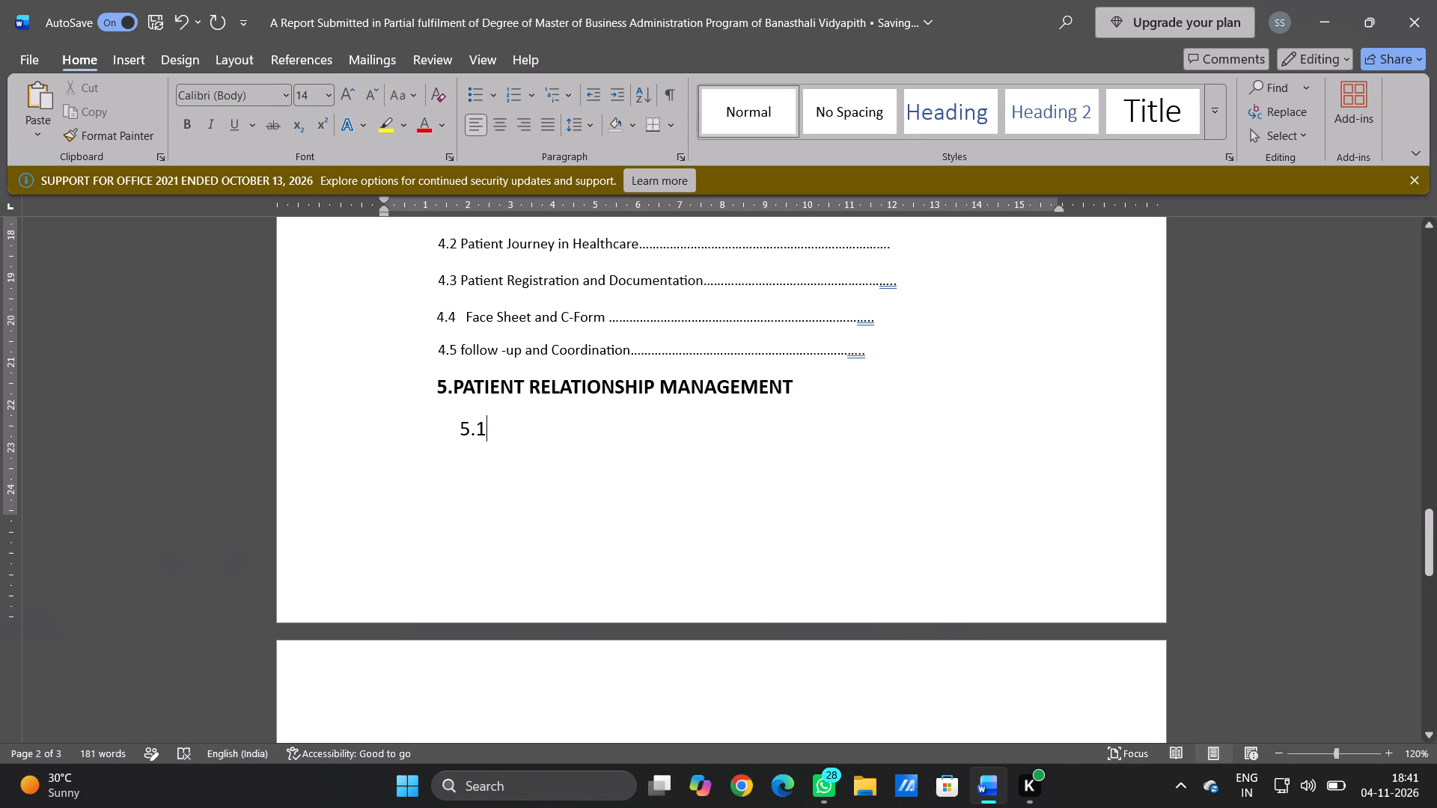
drag(457, 426, 495, 429)
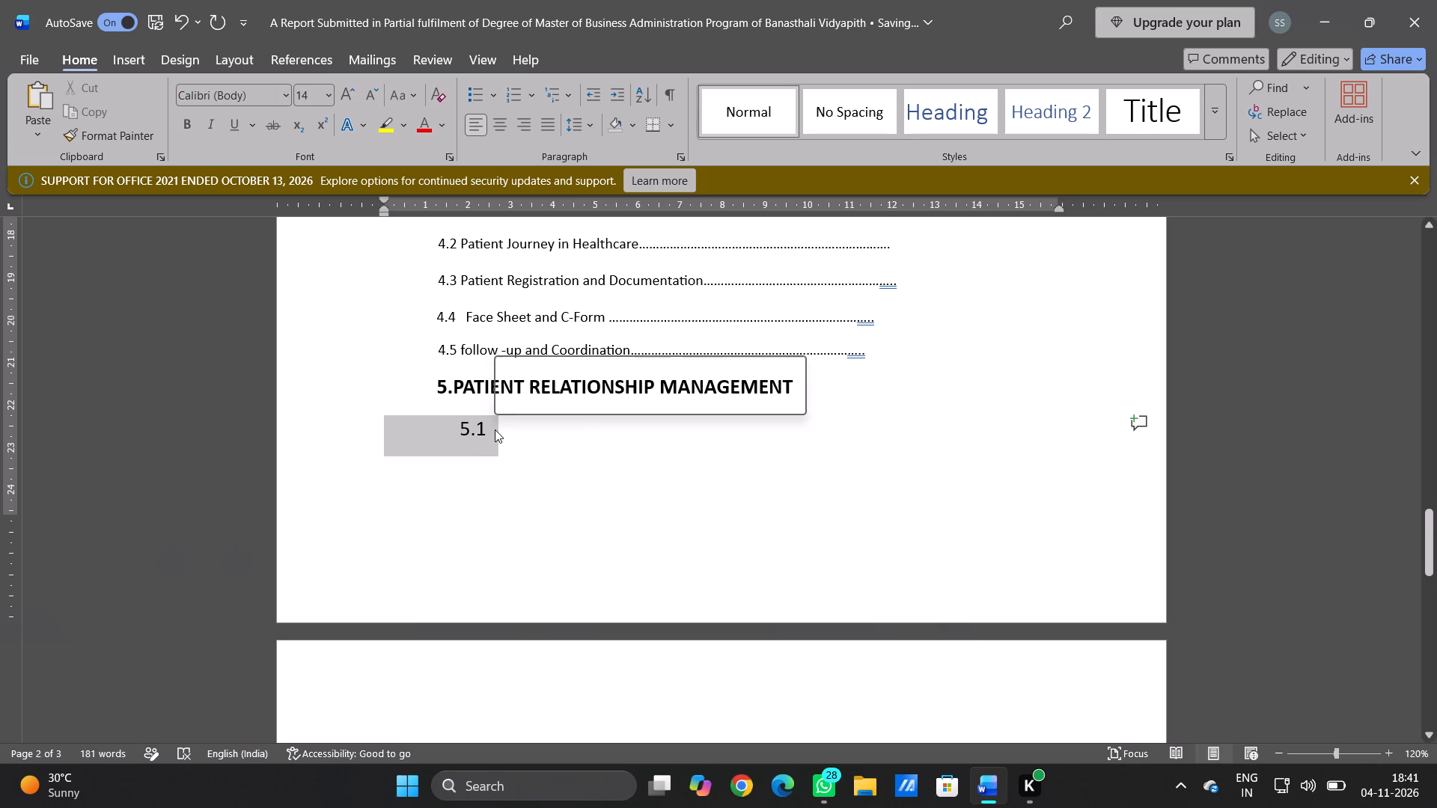
click(330, 97)
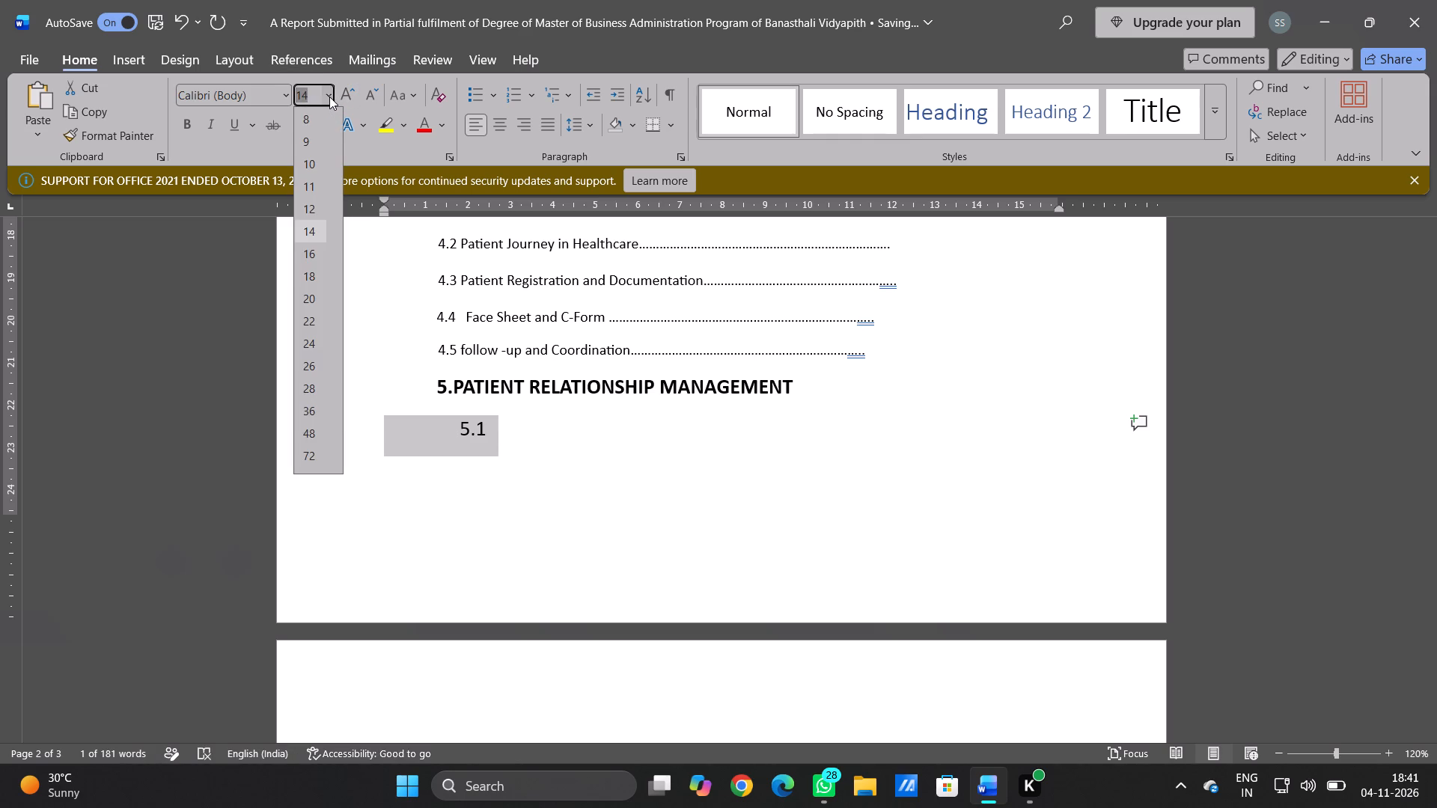
click(315, 155)
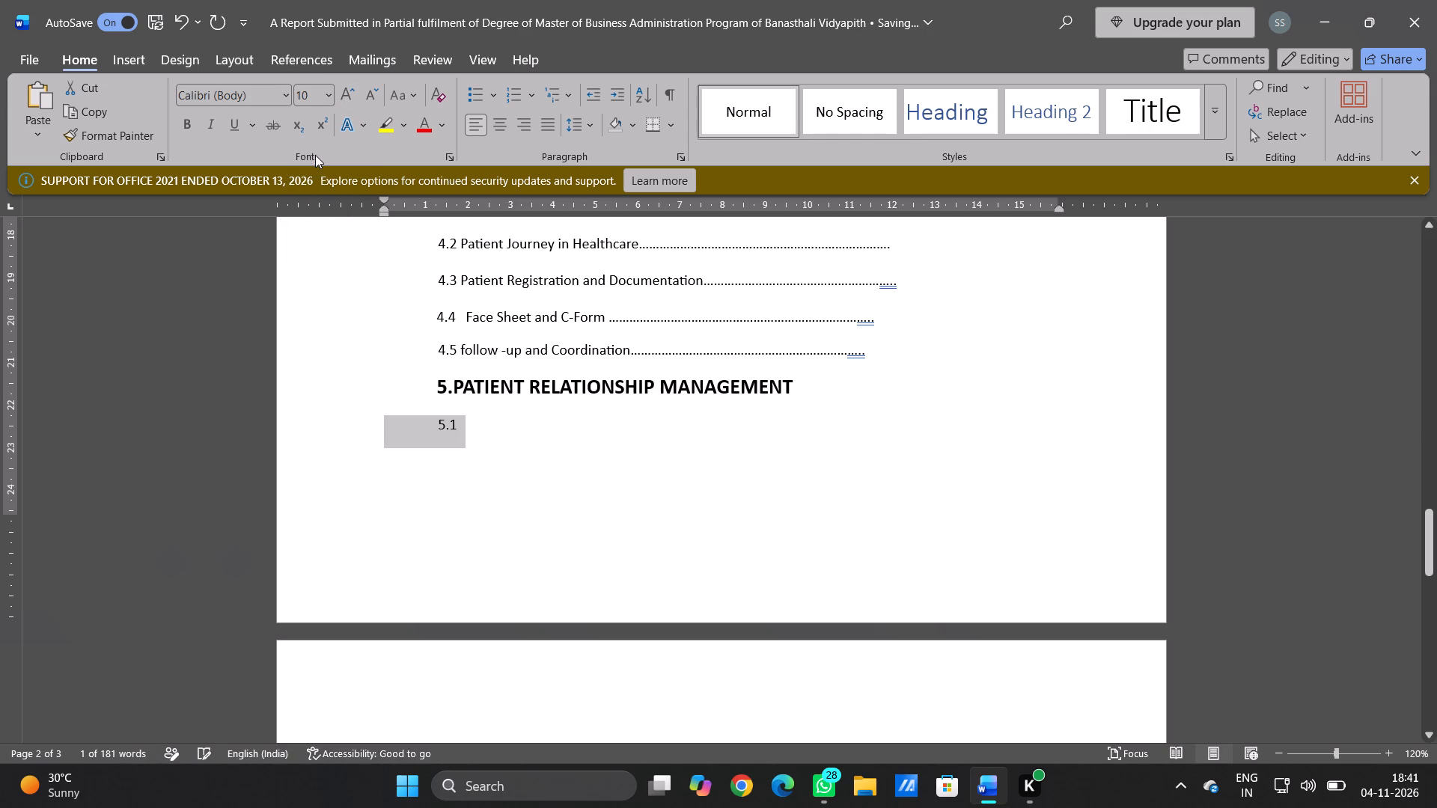
Indent the 5.1 entry slightly further by adding three spaces before its number.
click(475, 429)
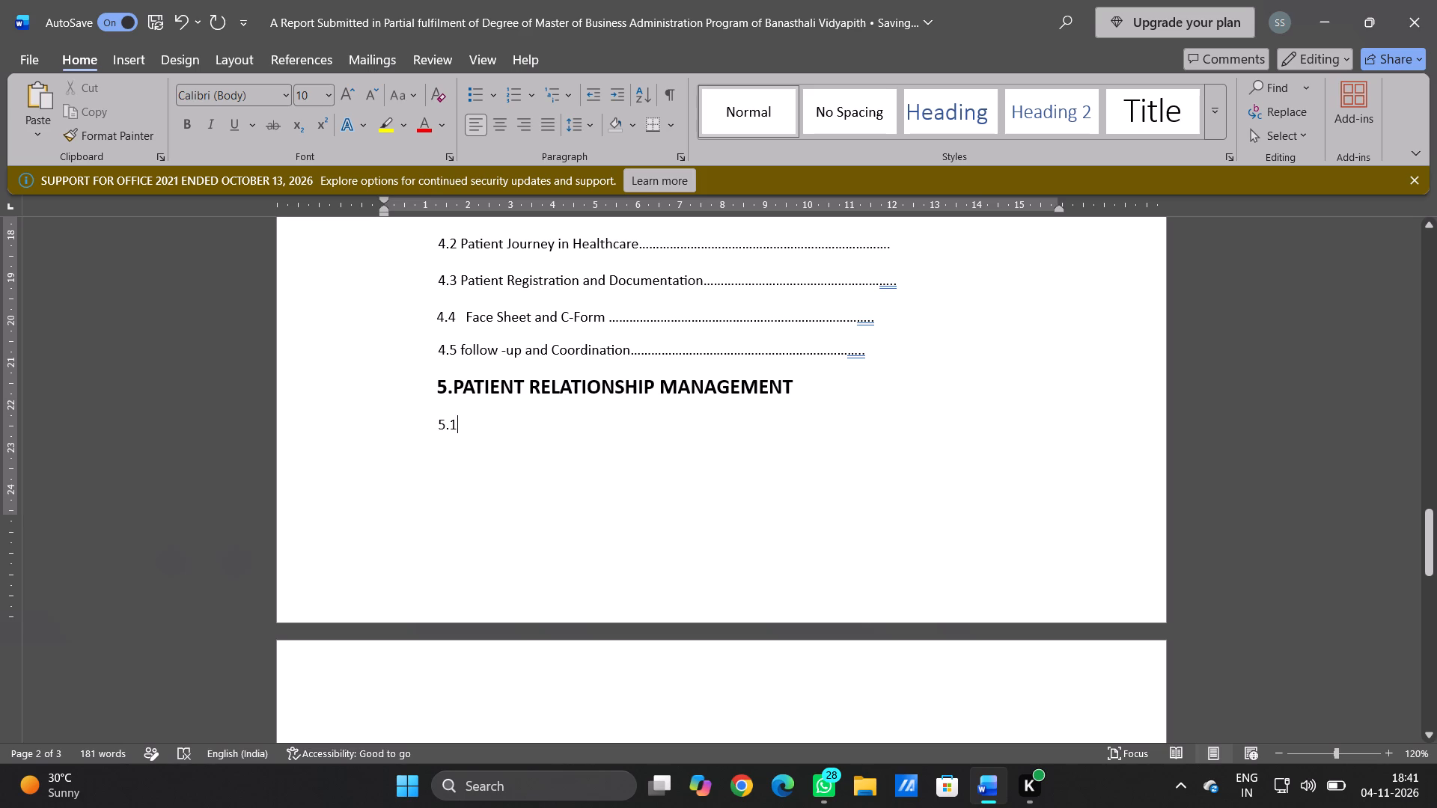
click(430, 429)
key(space)
key(space)
key(space)
Enter the title "Introduction to Patient Relationship Management" after the number 5.1, separated by a space.
click(481, 425)
key(space)
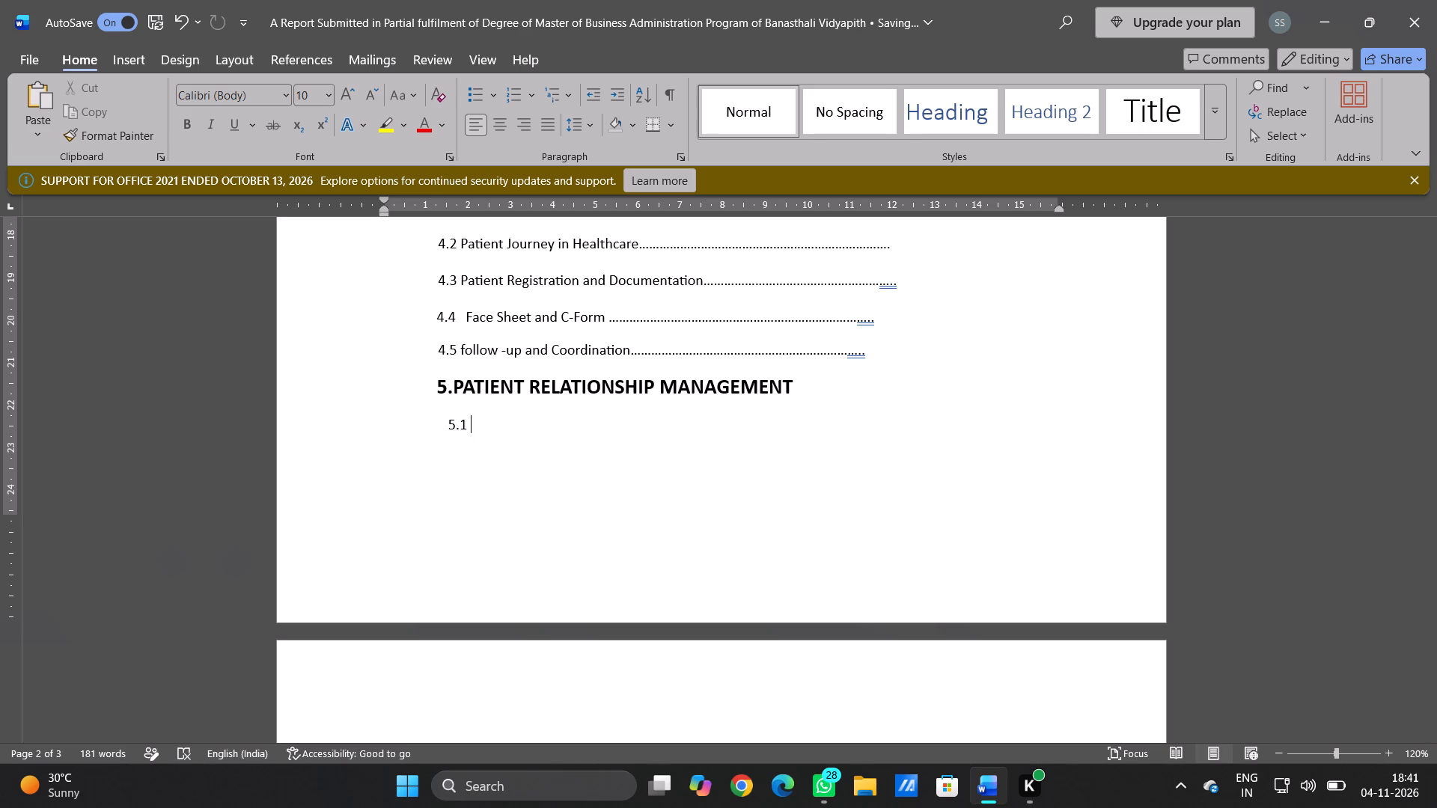
key(i)
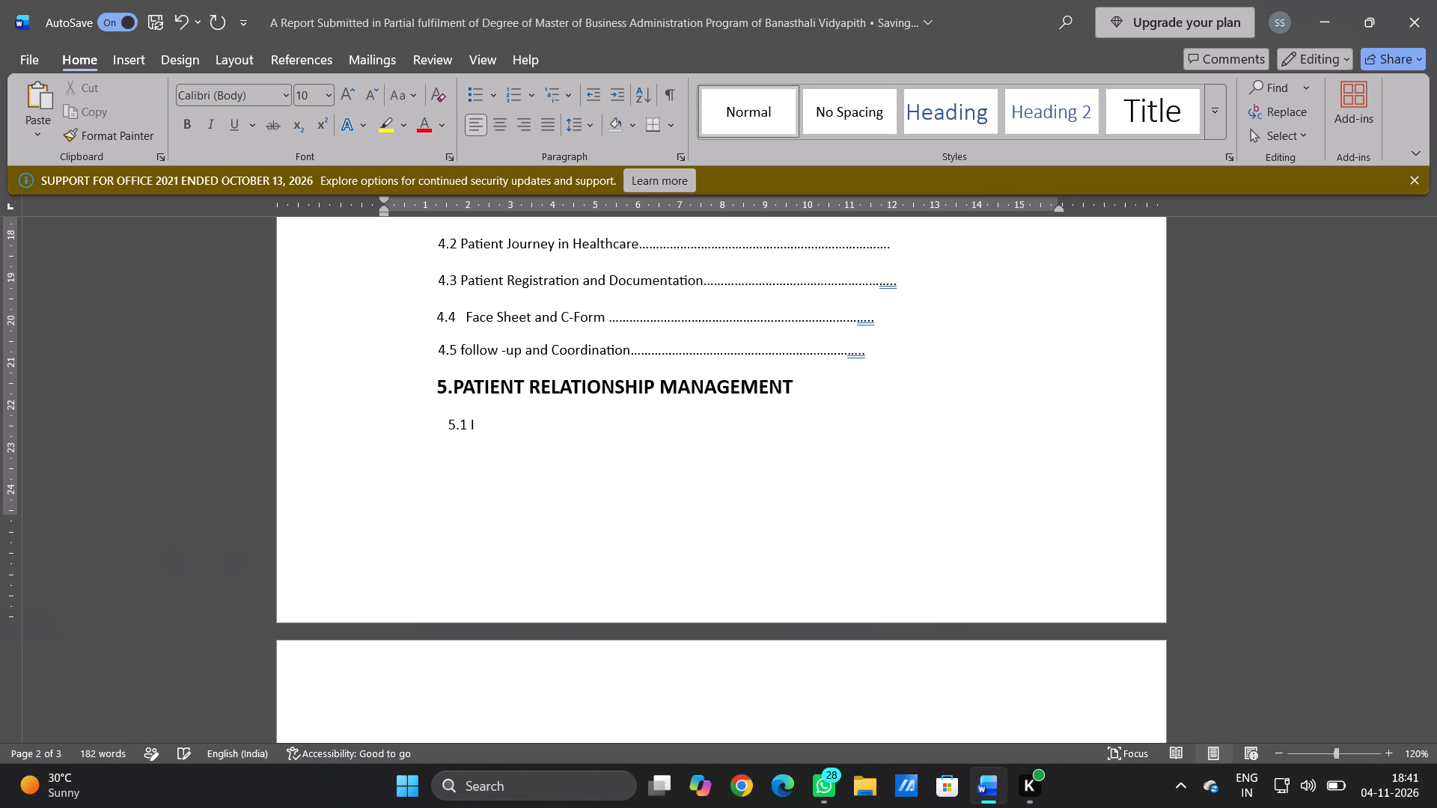
text(ntroduction)
key(space)
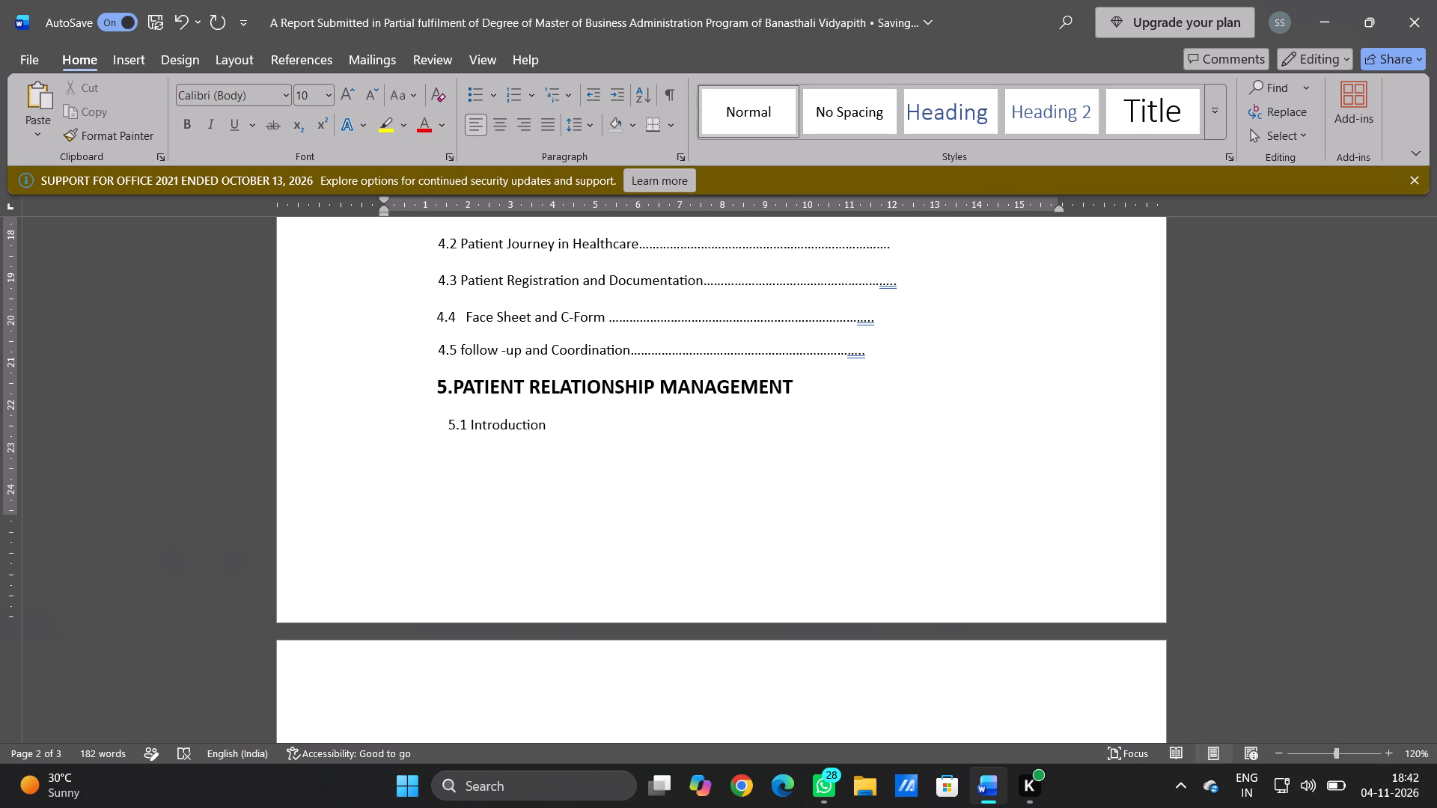
text(to)
key(space)
text(pat)
key(BackSpace)
key(BackSpace)
key(BackSpace)
key(p)
text(atient)
key(space)
key(BackSpace)
key(BackSpace)
key(e)
text(lationship)
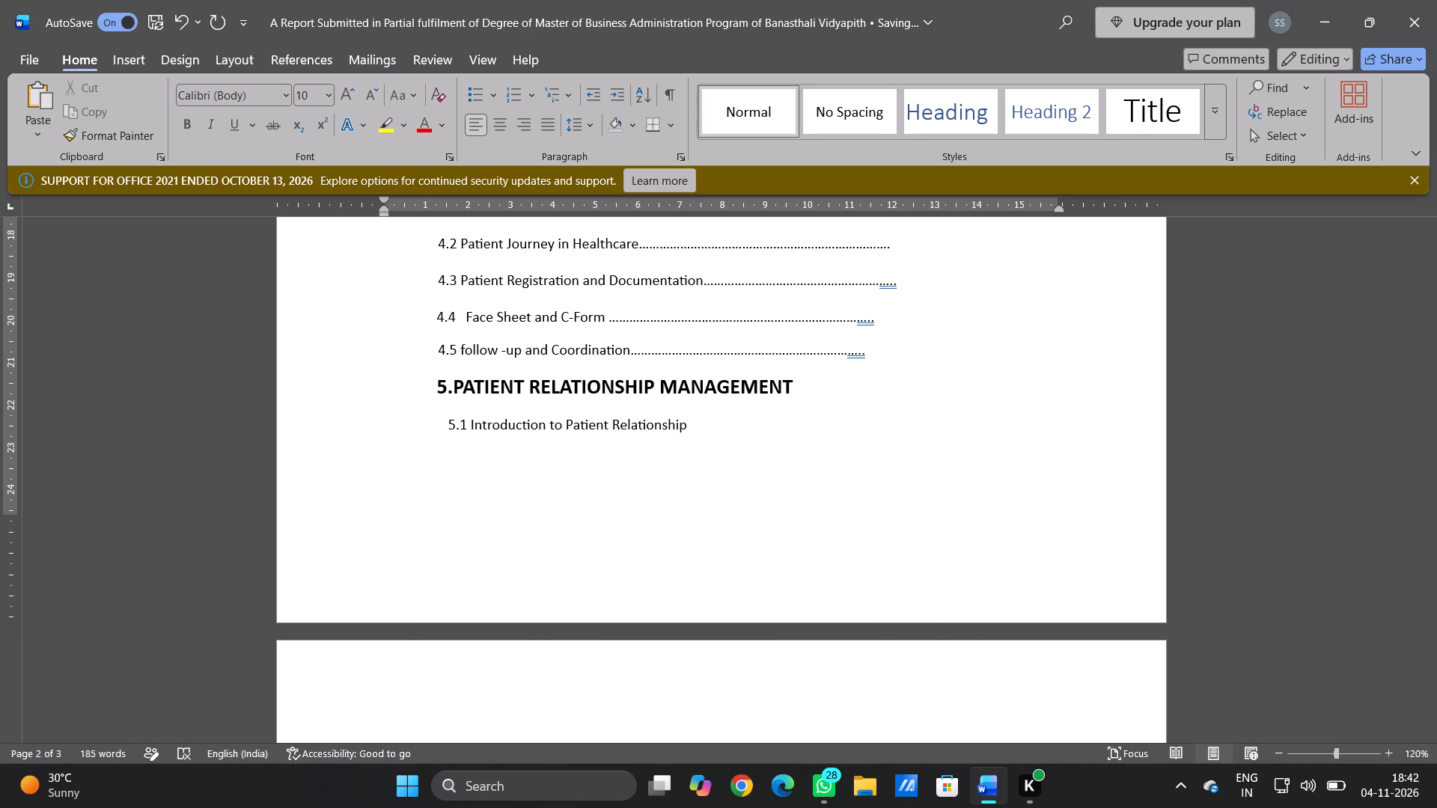
key(space)
text(nag)
text(ement)
key(space)
Add a dotted leader after the 5.1 title, extending somewhat beyond the end of the chapter 4 entries' leaders.
key(period)
key(period)
key(period)
key(period)
key(period)
key(period)
key(period)
key(period)
key(period)
key(period)
key(period)
key(period)
key(period)
key(period)
key(period)
key(period)
key(period)
key(period)
key(period)
key(period)
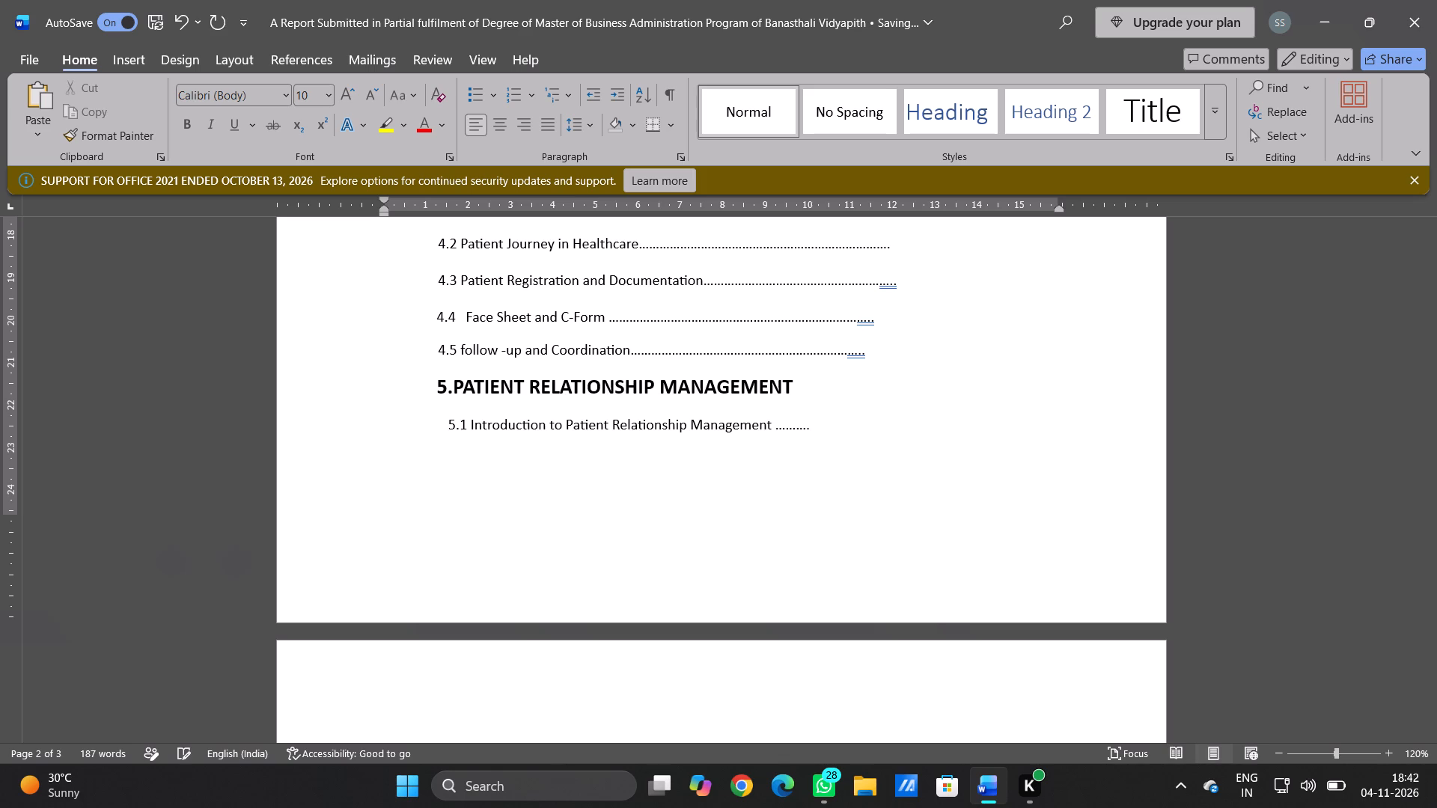
text(..)
Add a line below the 5.1 entry, indent it with spaces to roughly the same start, and enter the sub-entry number 5.2.
click(442, 447)
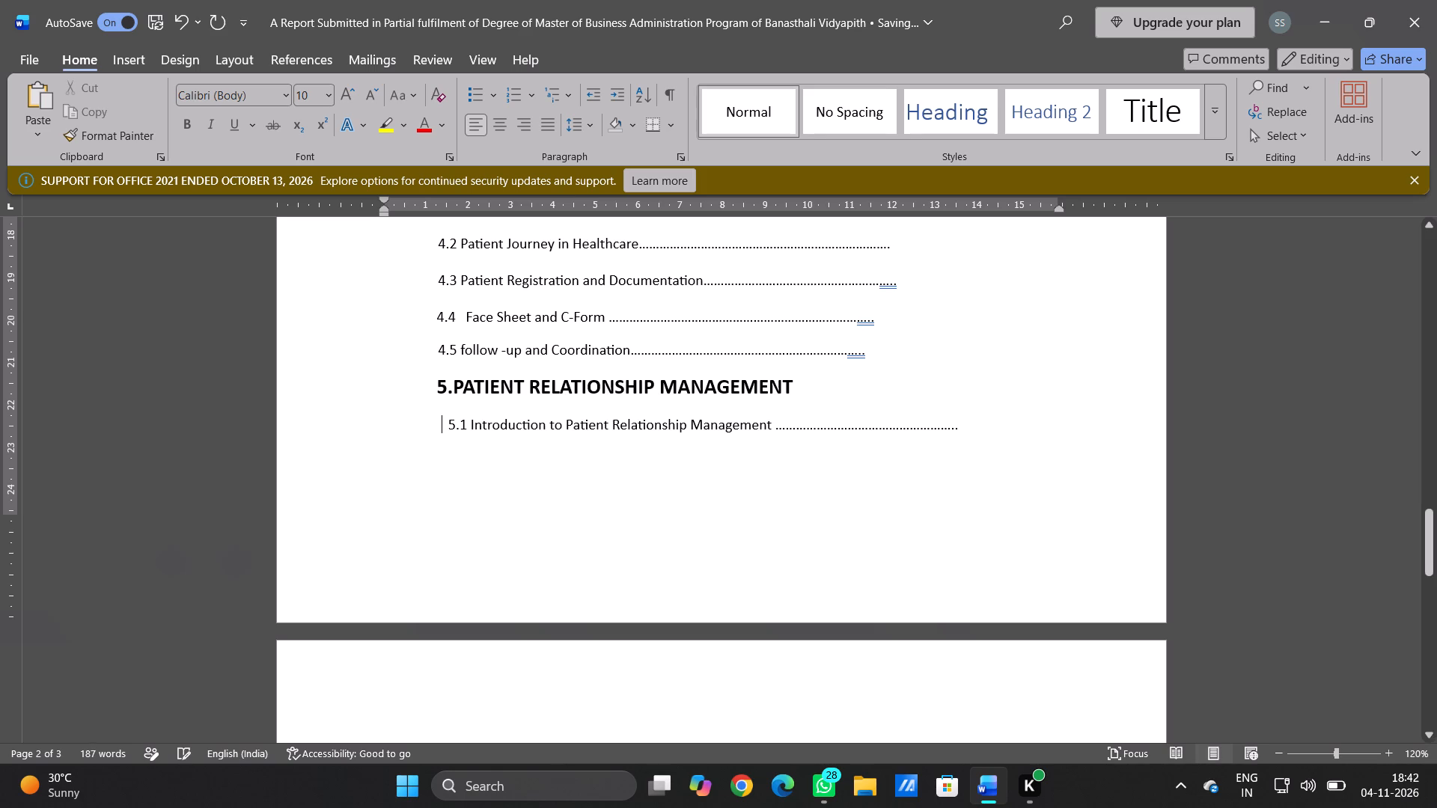
click(969, 425)
key(Return)
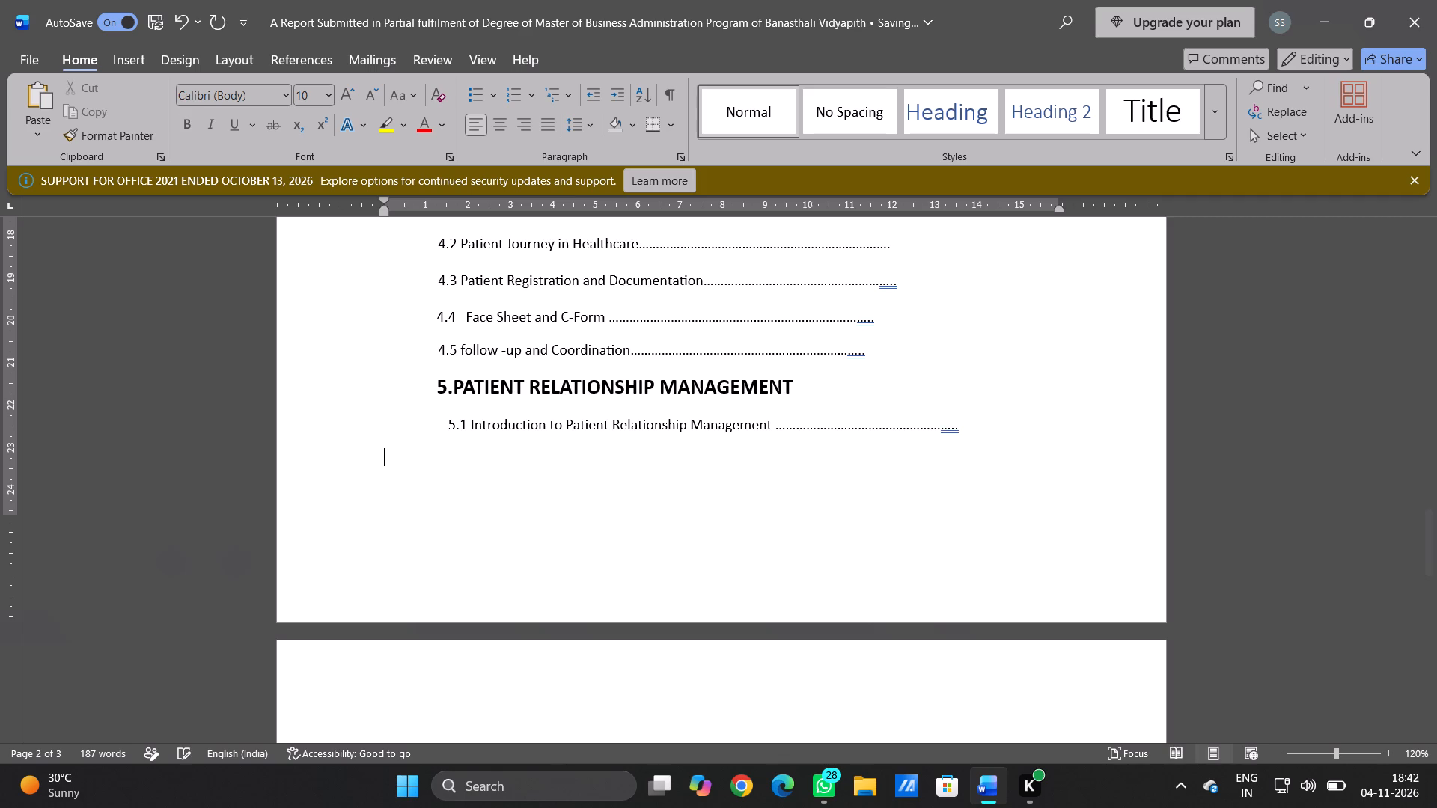
key(space)
key(space)
key(space)
key(space)
key(space)
key(space)
key(space)
key(space)
key(space)
key(space)
key(space)
key(space)
key(space)
key(space)
key(space)
key(space)
key(space)
key(space)
key(space)
key(space)
text(5.3)
key(BackSpace)
key(2)
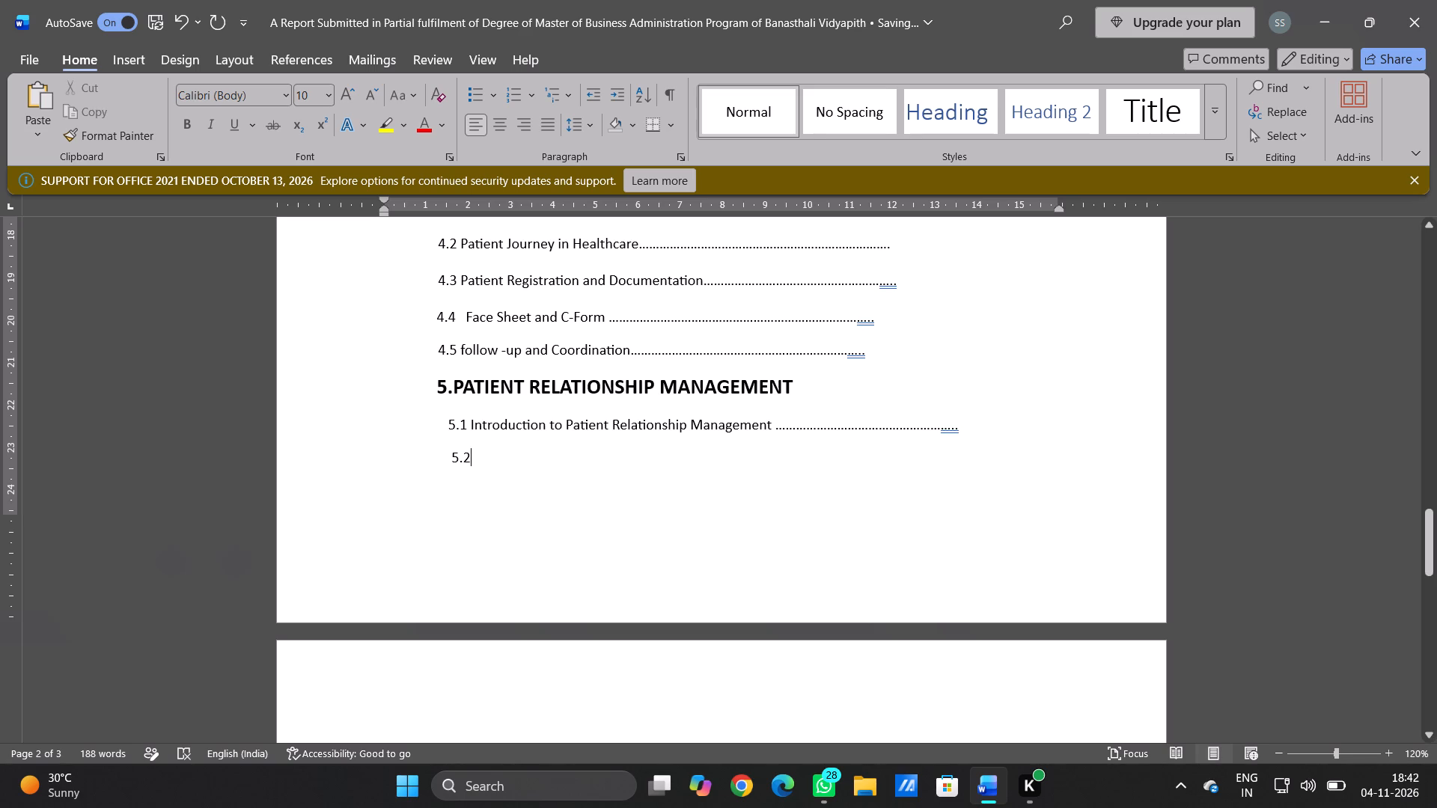
Set the font size of the COMPANY PROFILE sub-entries 1.1 to 1.6 to 8.
scroll(1113, 399, down, 1)
scroll(1113, 399, up, 4)
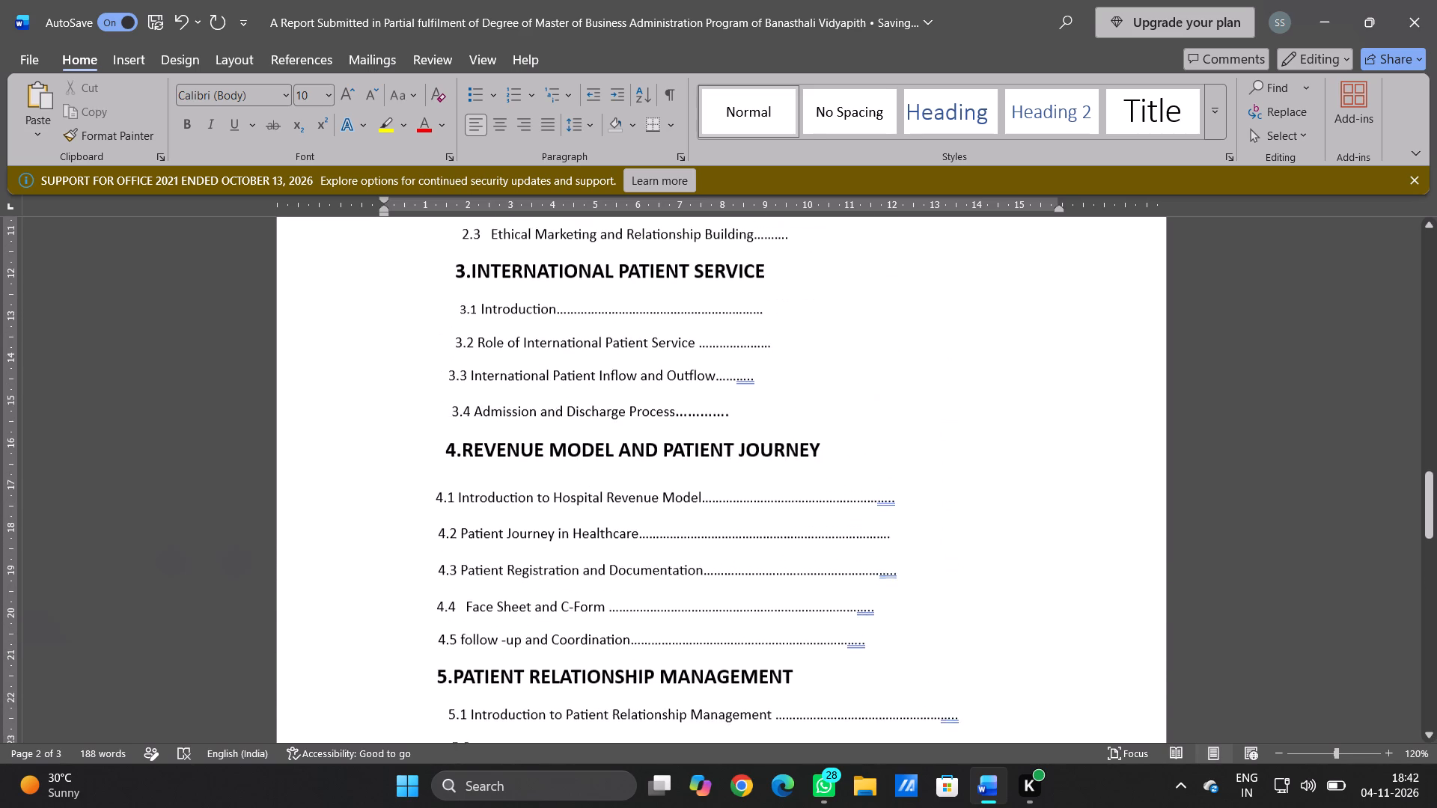
scroll(1113, 399, up, 1)
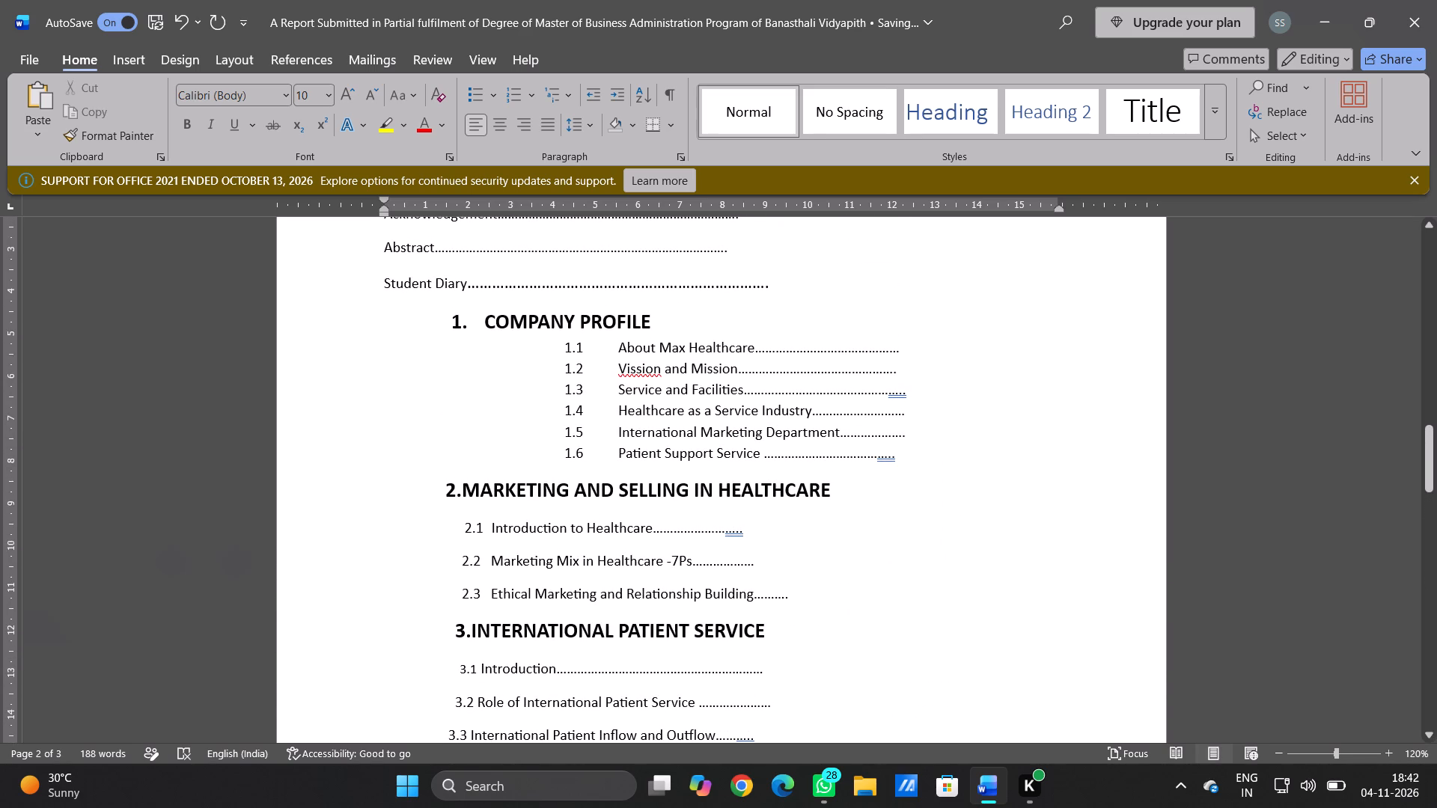
drag(555, 347, 839, 456)
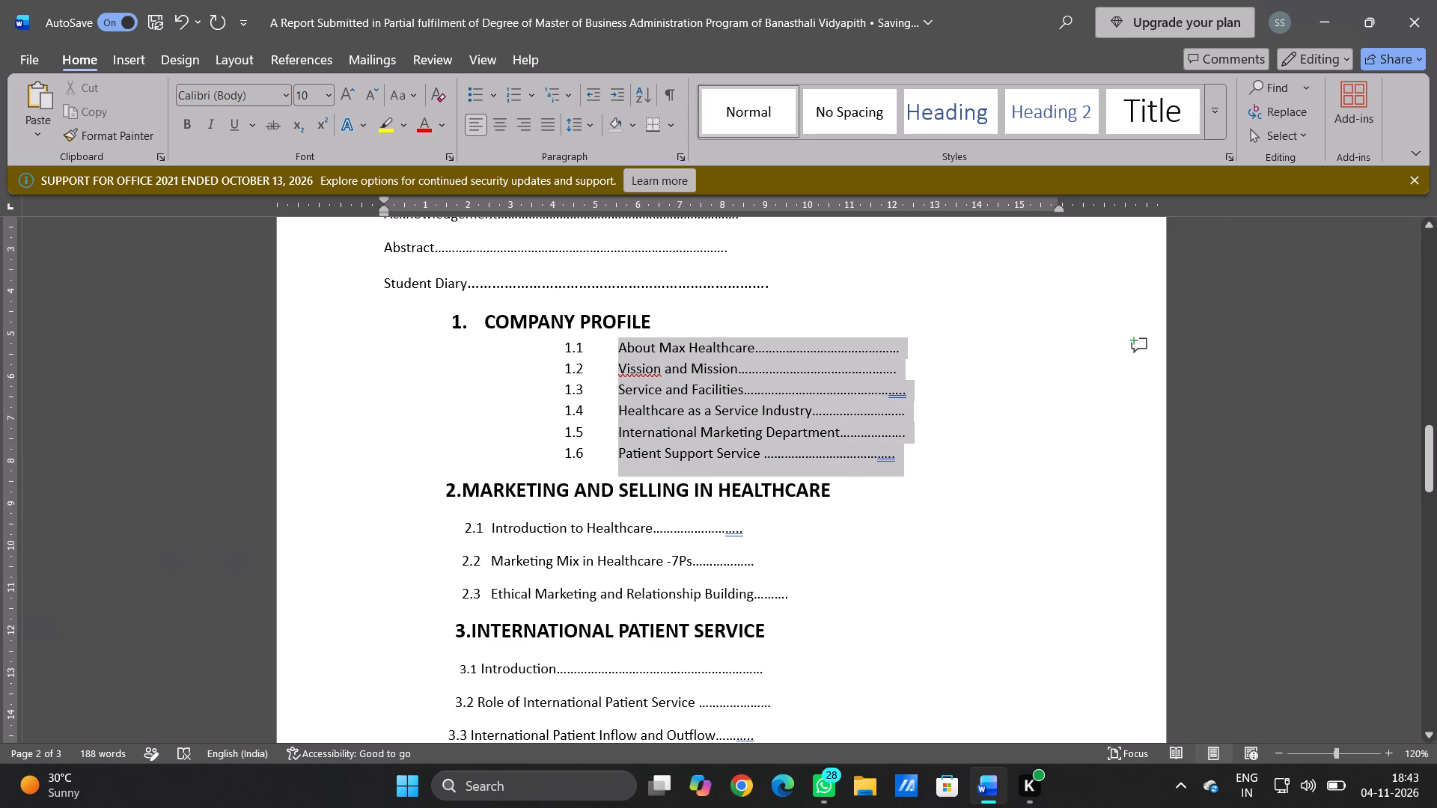
drag(839, 456, 840, 456)
click(326, 97)
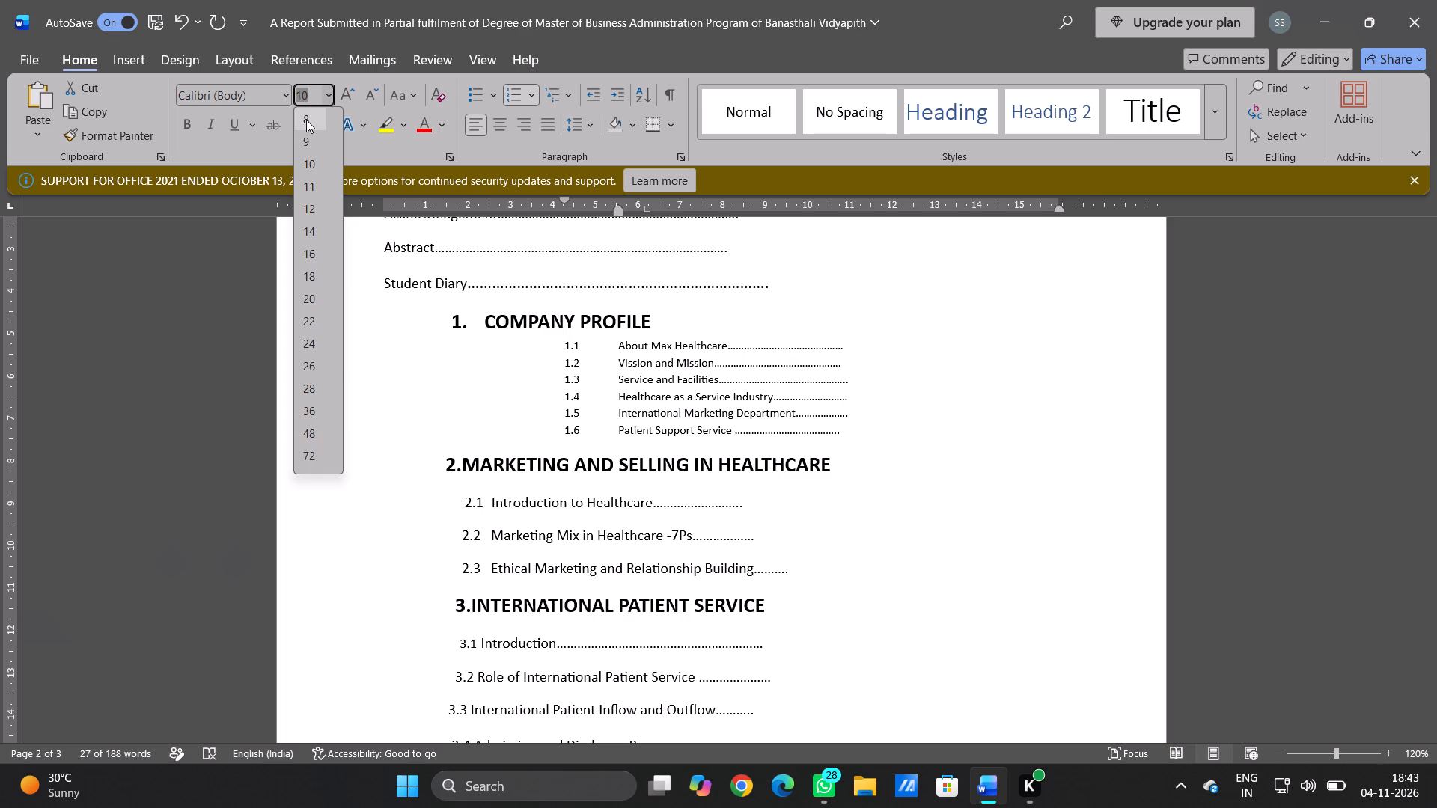
click(306, 120)
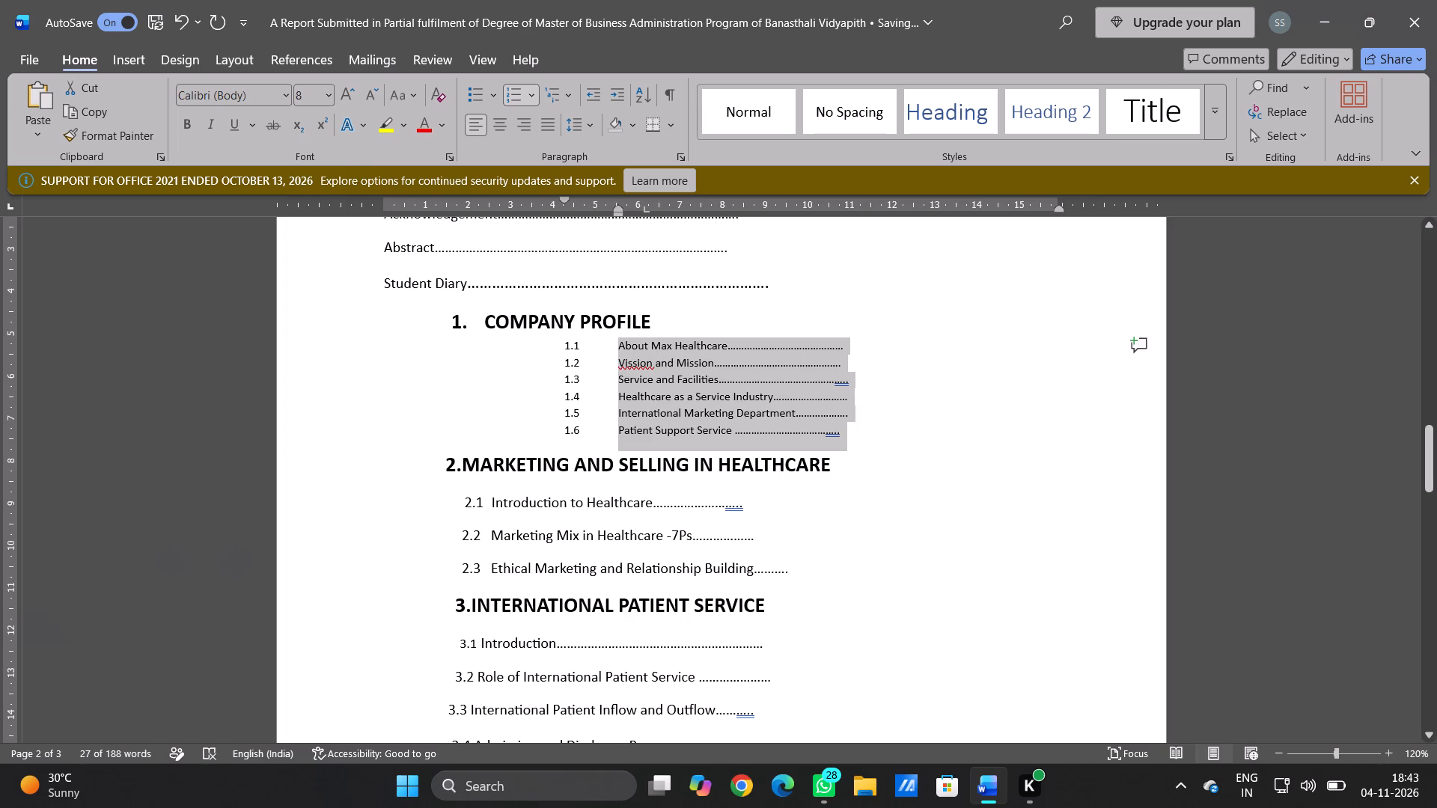
Set the font size of the chapter 2 sub-entries 2.1 to 2.3, including the number 2.1, to 8.
drag(492, 502, 721, 571)
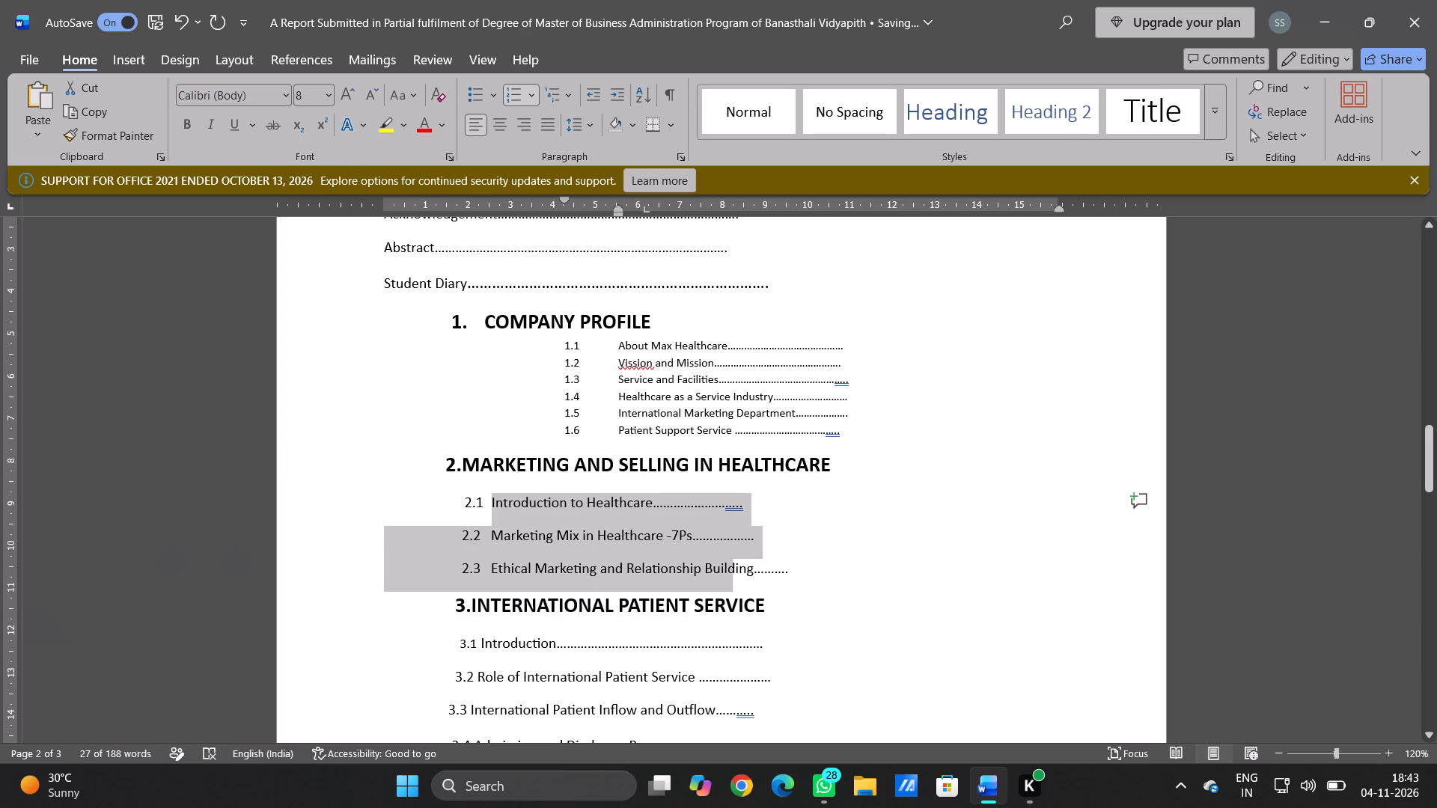
drag(721, 571, 767, 571)
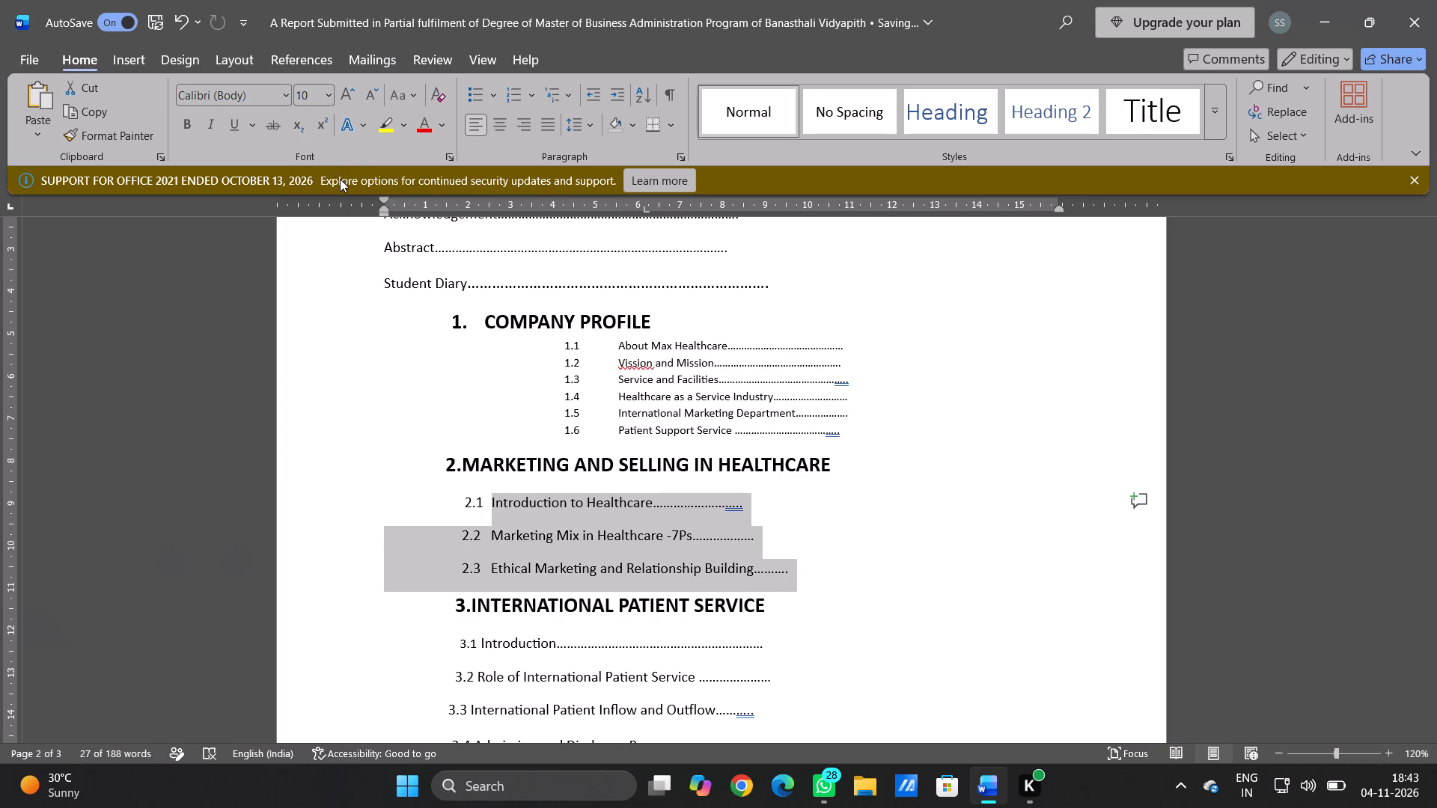
click(326, 100)
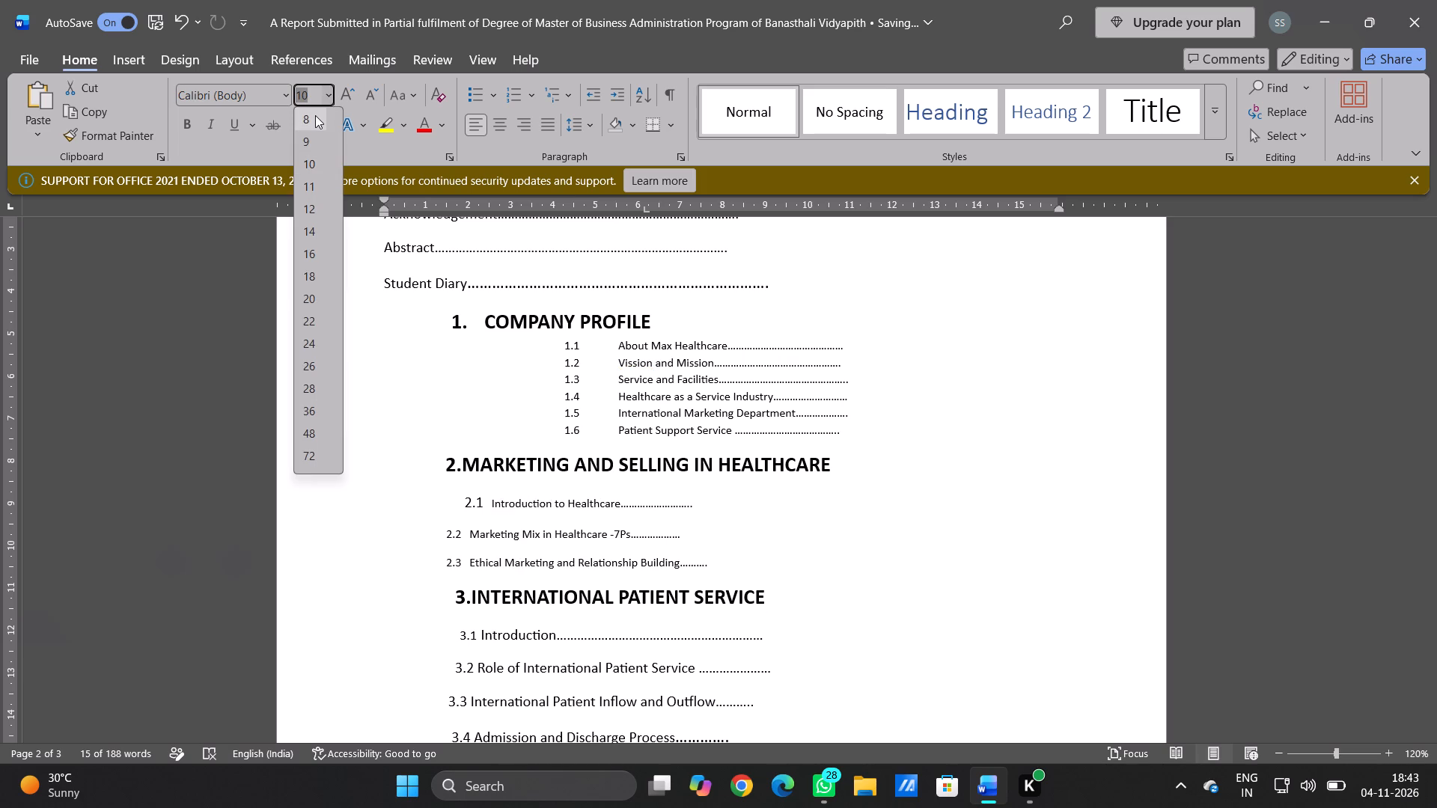
click(315, 115)
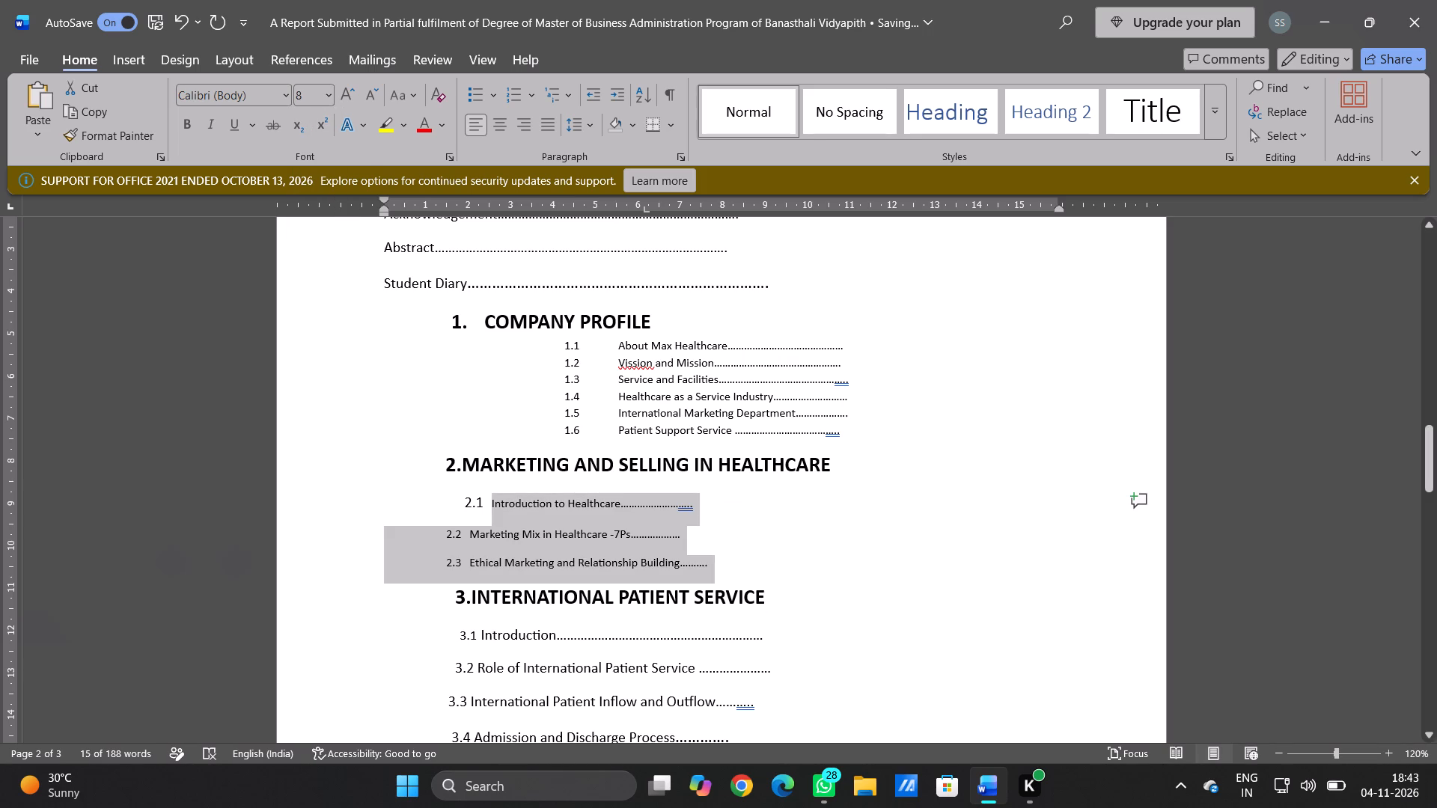
drag(466, 501, 486, 500)
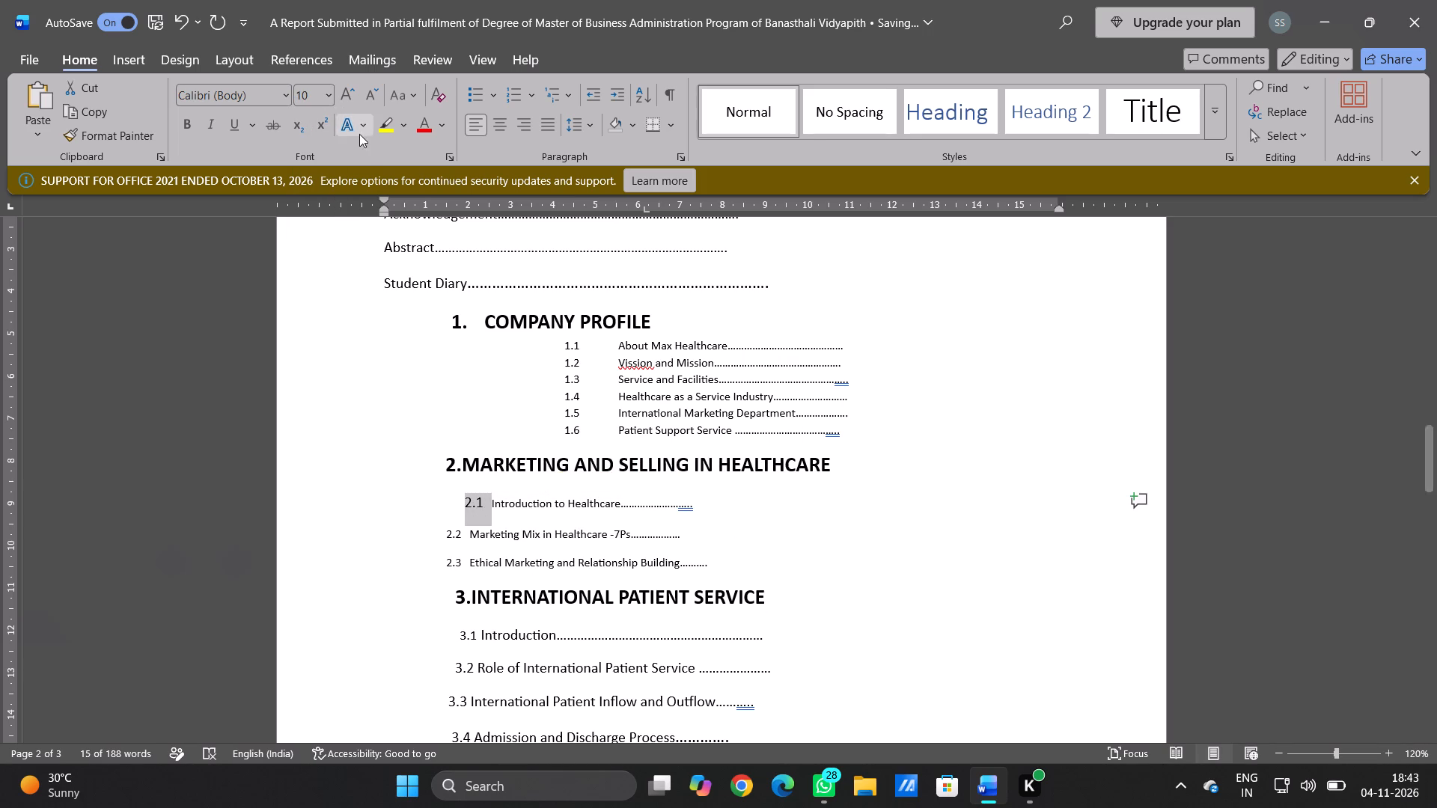
click(324, 95)
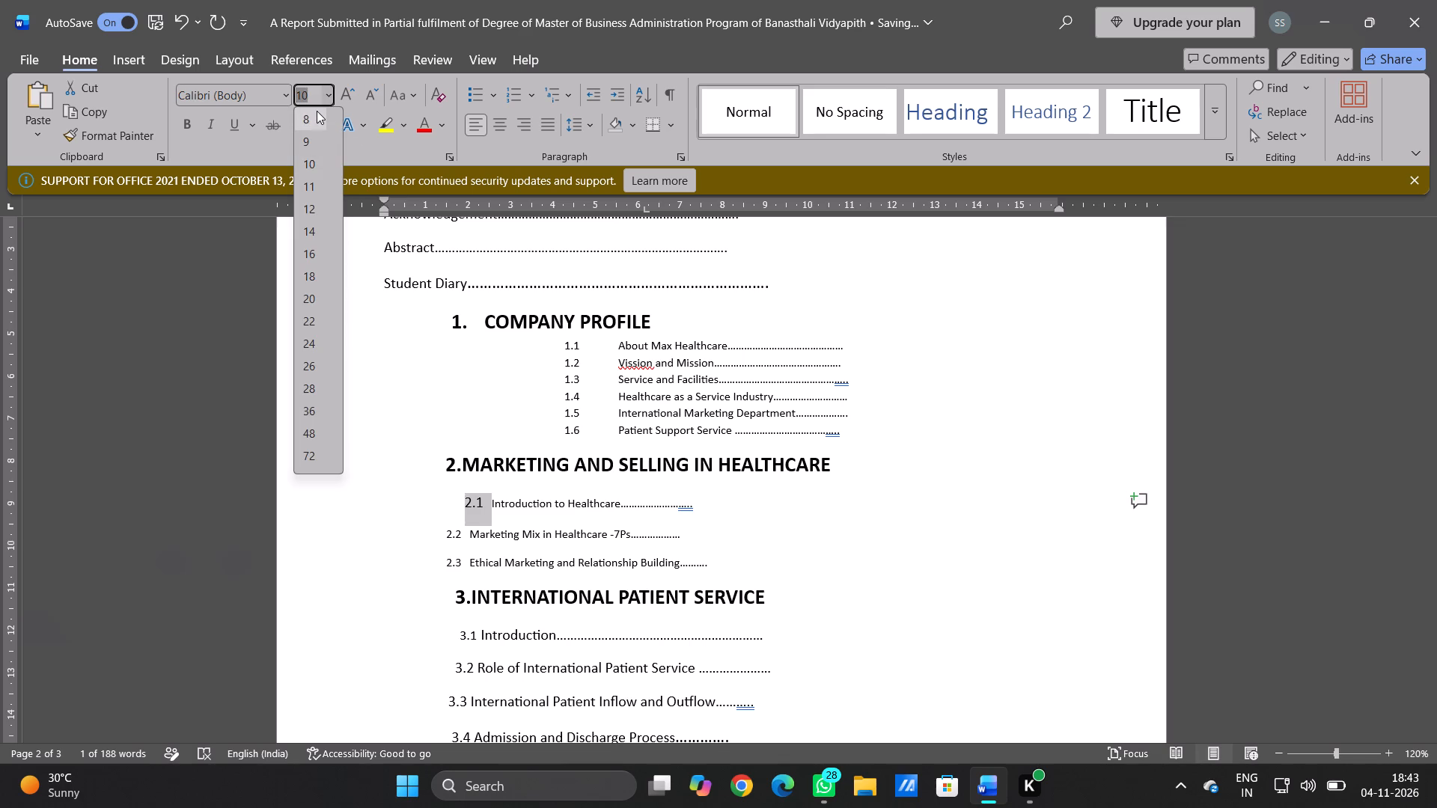
click(317, 113)
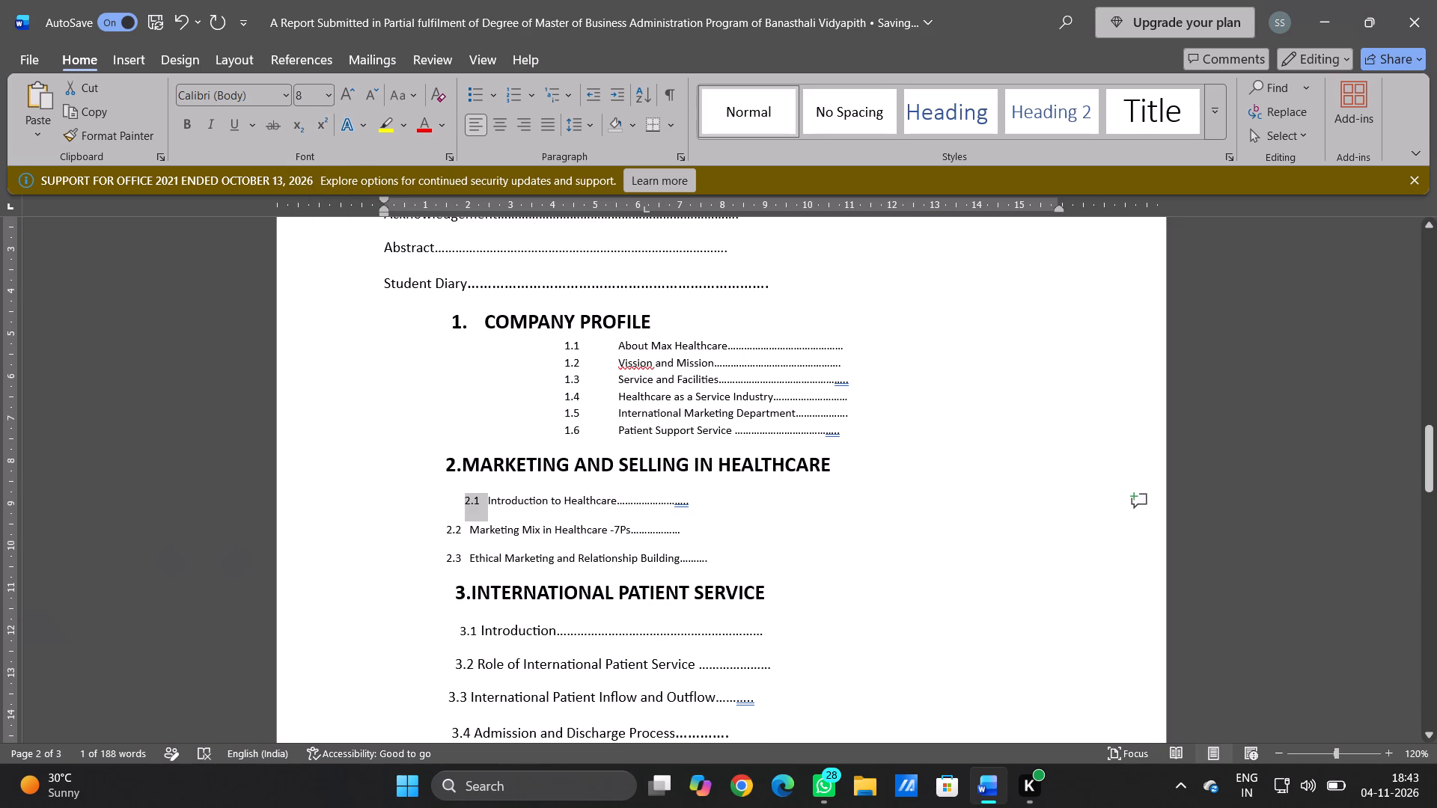
Indent the 2.2 and 2.3 entries with five extra spaces each so they start roughly level with 2.1.
click(433, 532)
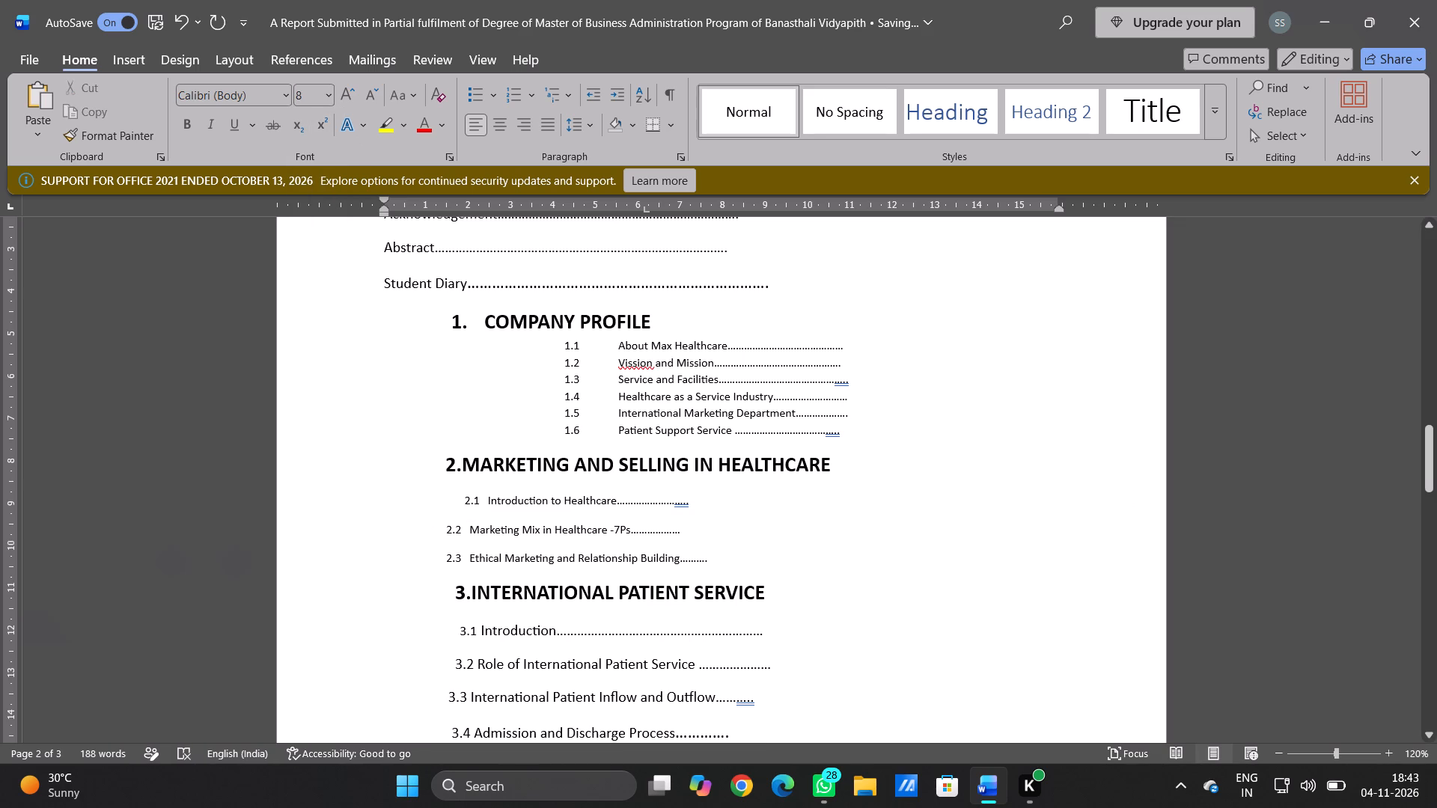
key(space)
key(space)
key(space)
key(space)
key(space)
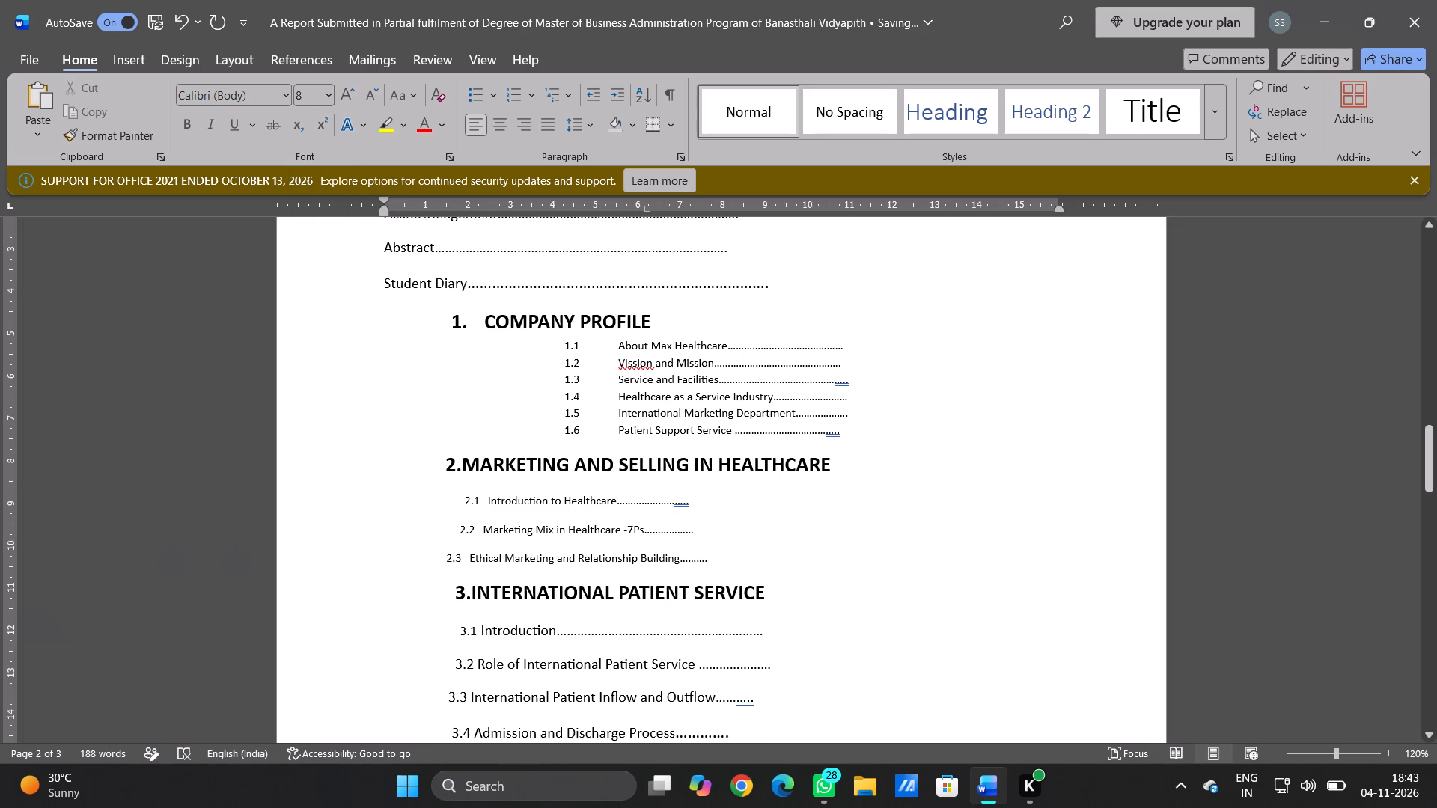
click(439, 554)
key(space)
key(space)
key(space)
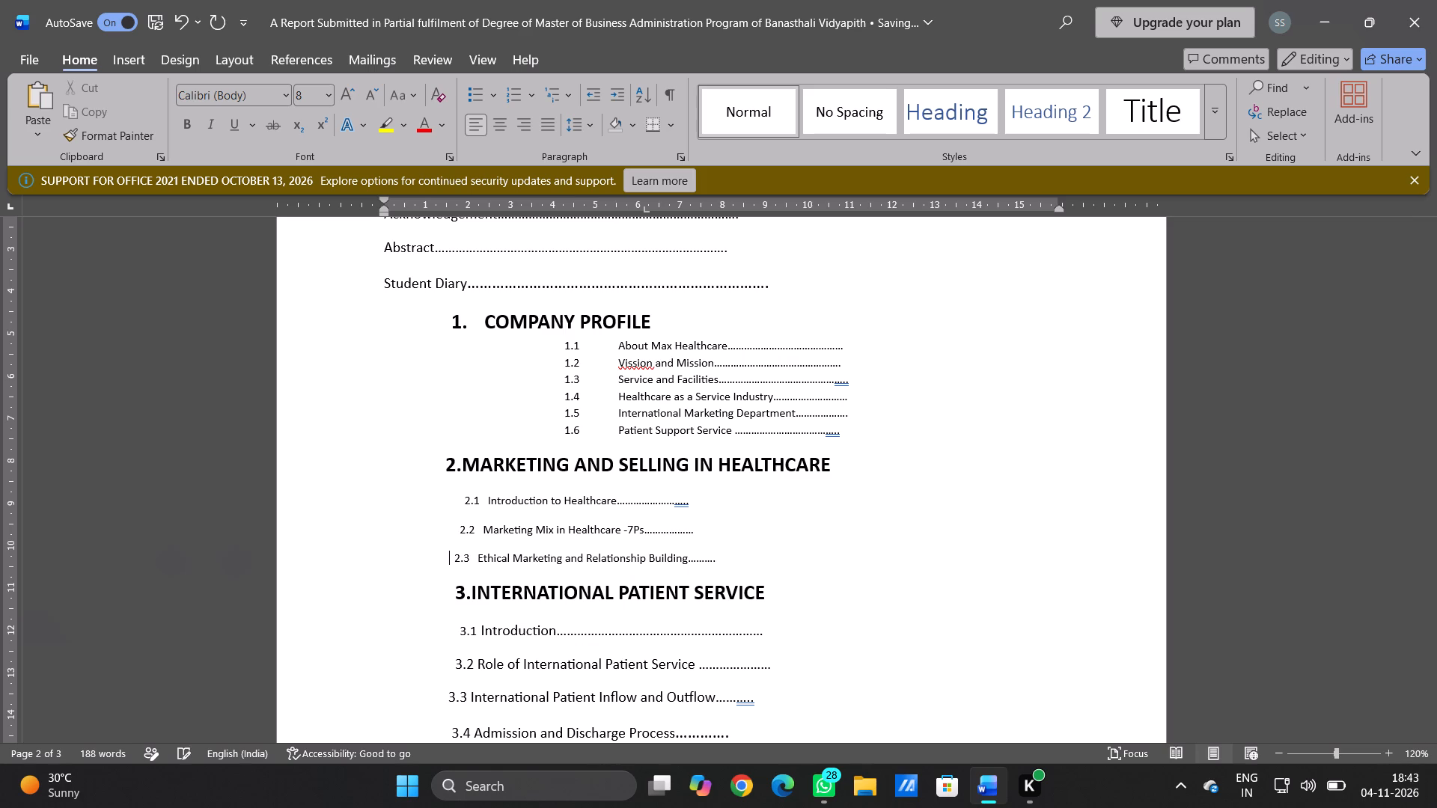
key(space)
key(space)
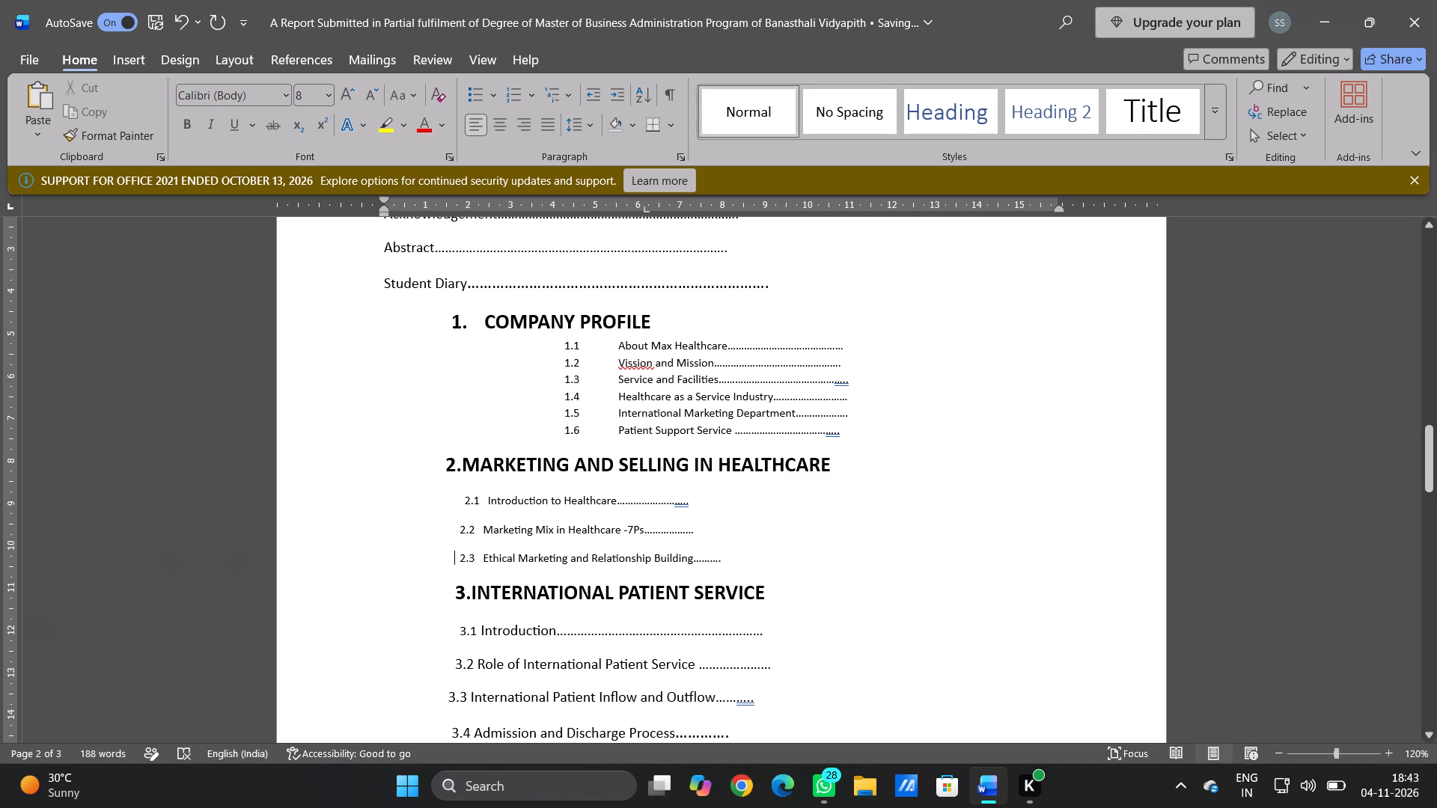
Set the font size of the INTERNATIONAL PATIENT SERVICE sub-entries 3.1 to 3.4 to 8.
ctrl+scroll(498, 640, down, 1)
scroll(939, 512, down, 2)
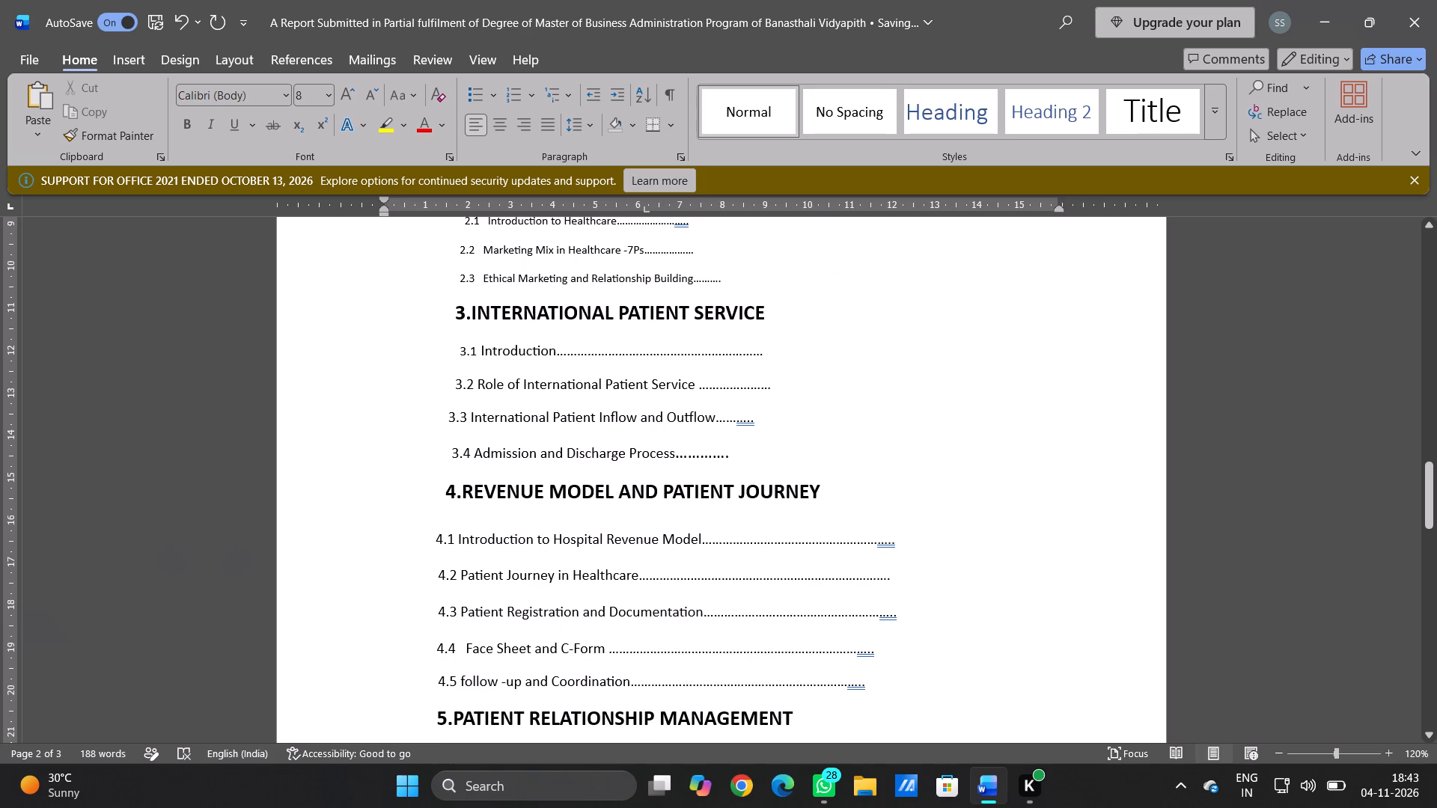
drag(463, 349, 482, 364)
drag(482, 364, 717, 439)
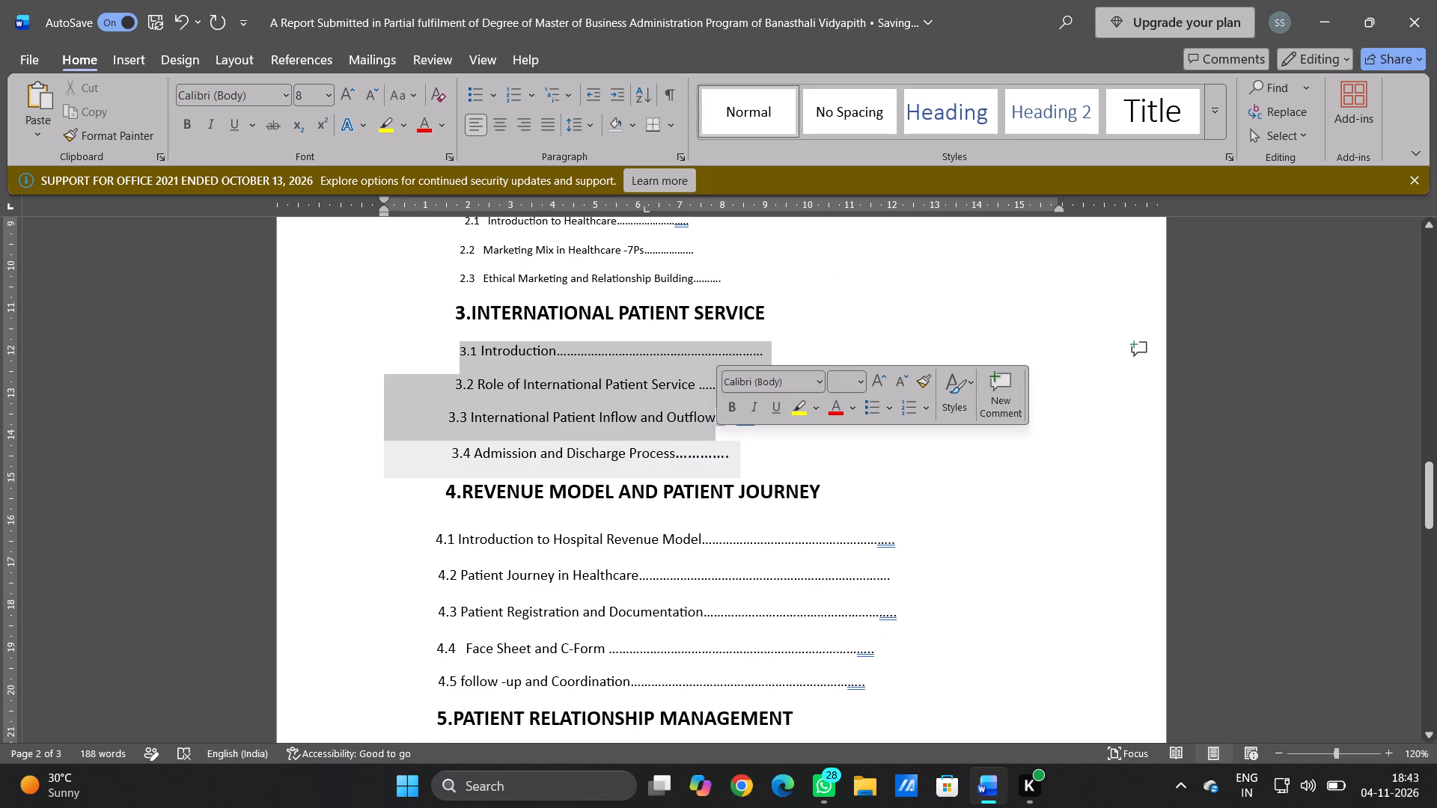
drag(717, 439, 733, 453)
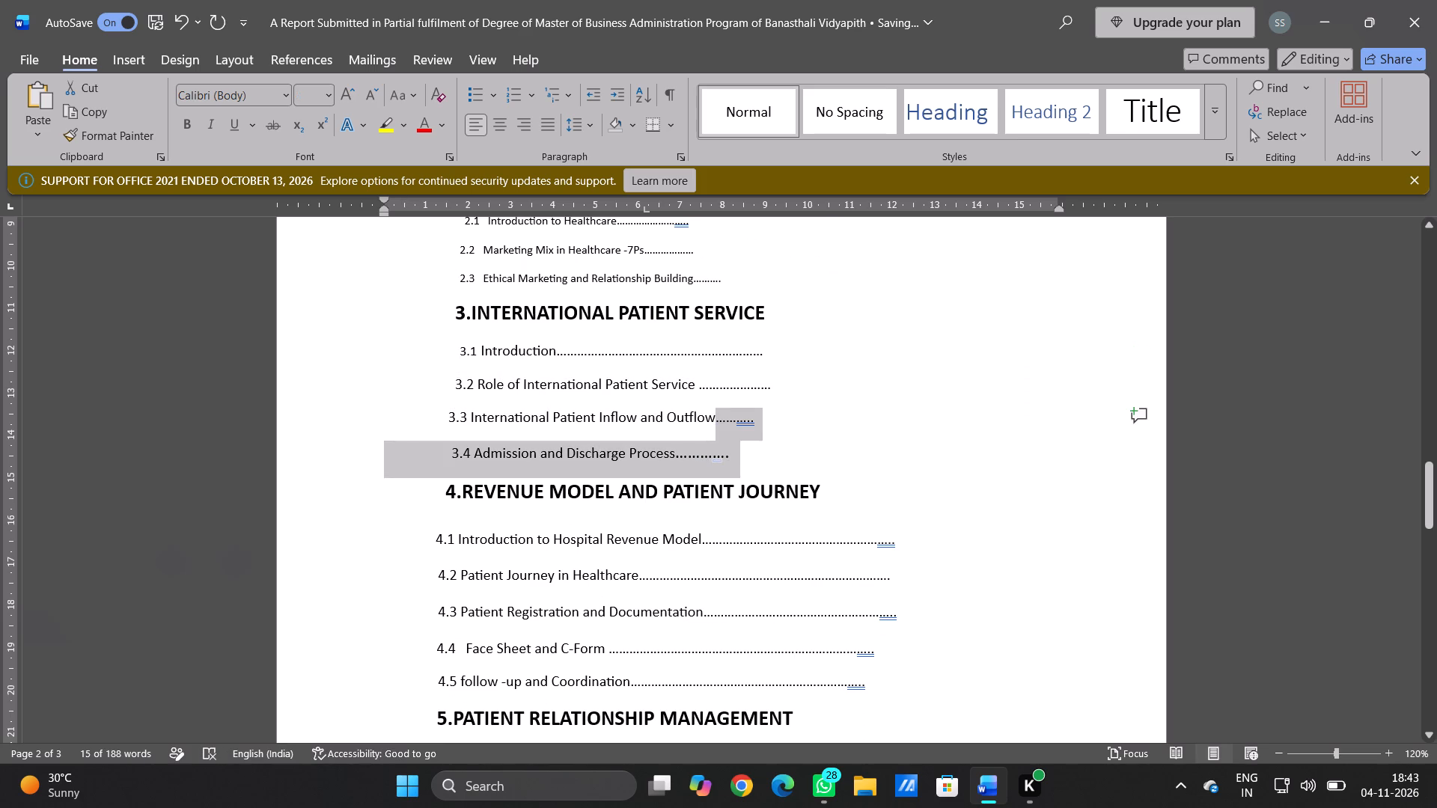
drag(733, 453, 733, 443)
click(778, 453)
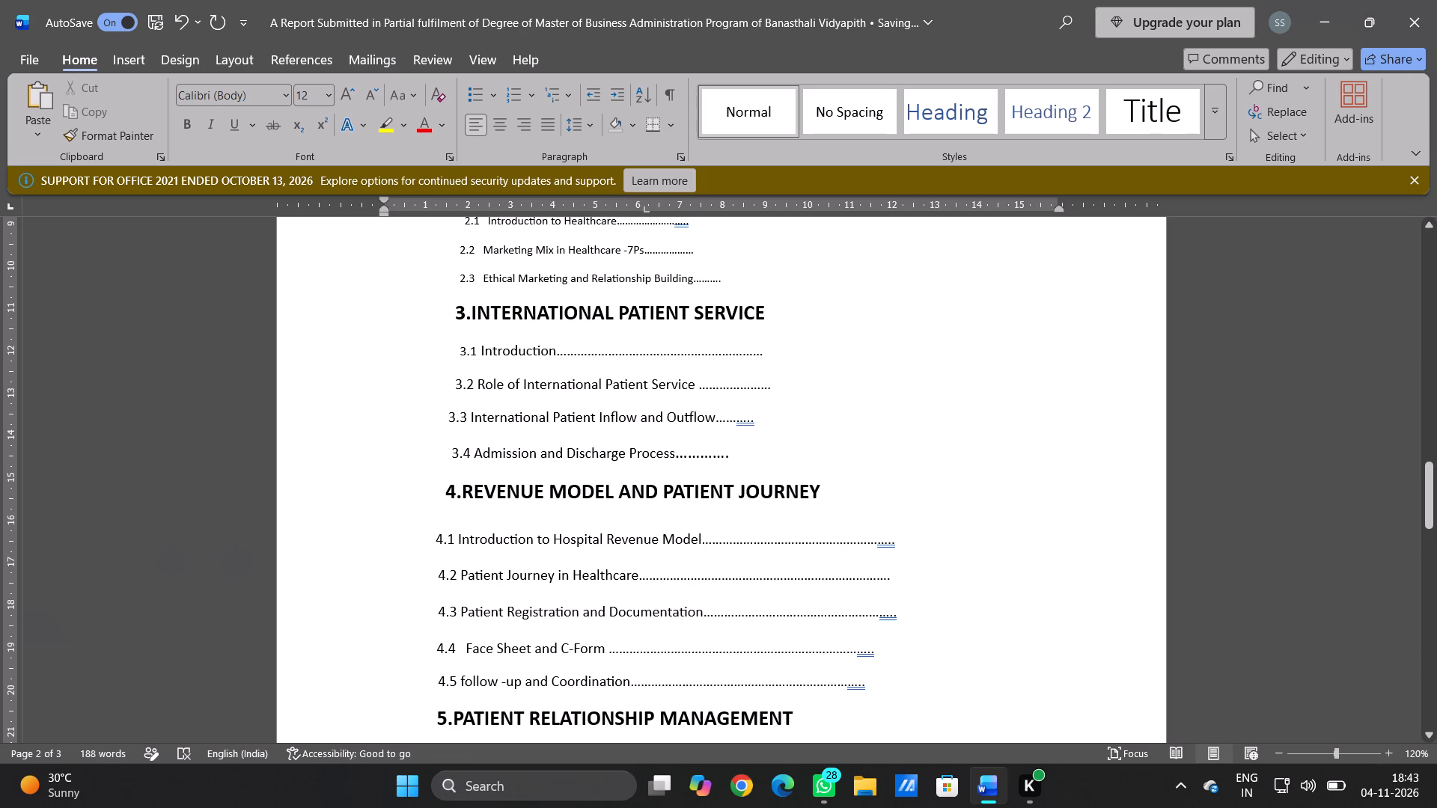
drag(455, 352, 665, 444)
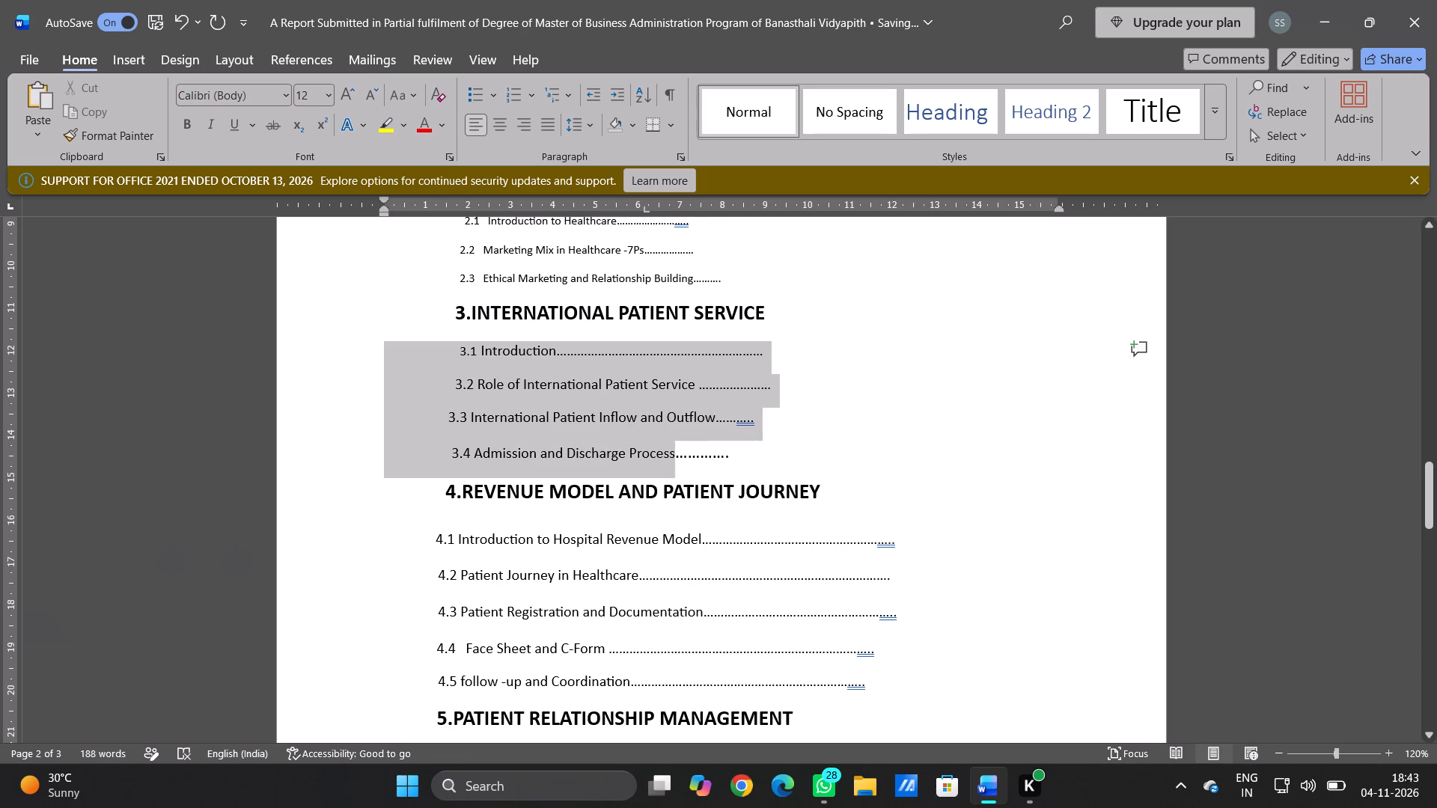
drag(665, 444, 704, 468)
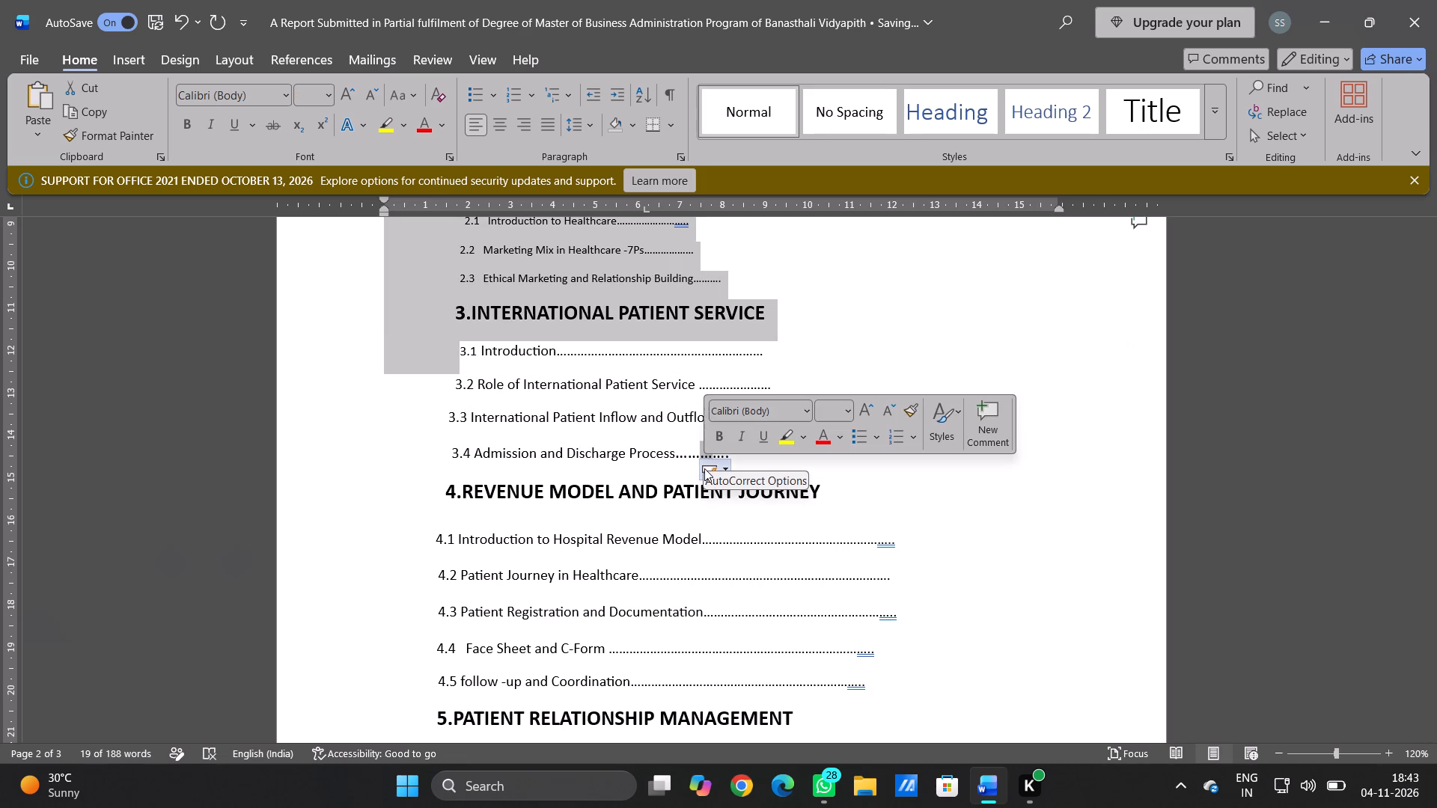
click(840, 327)
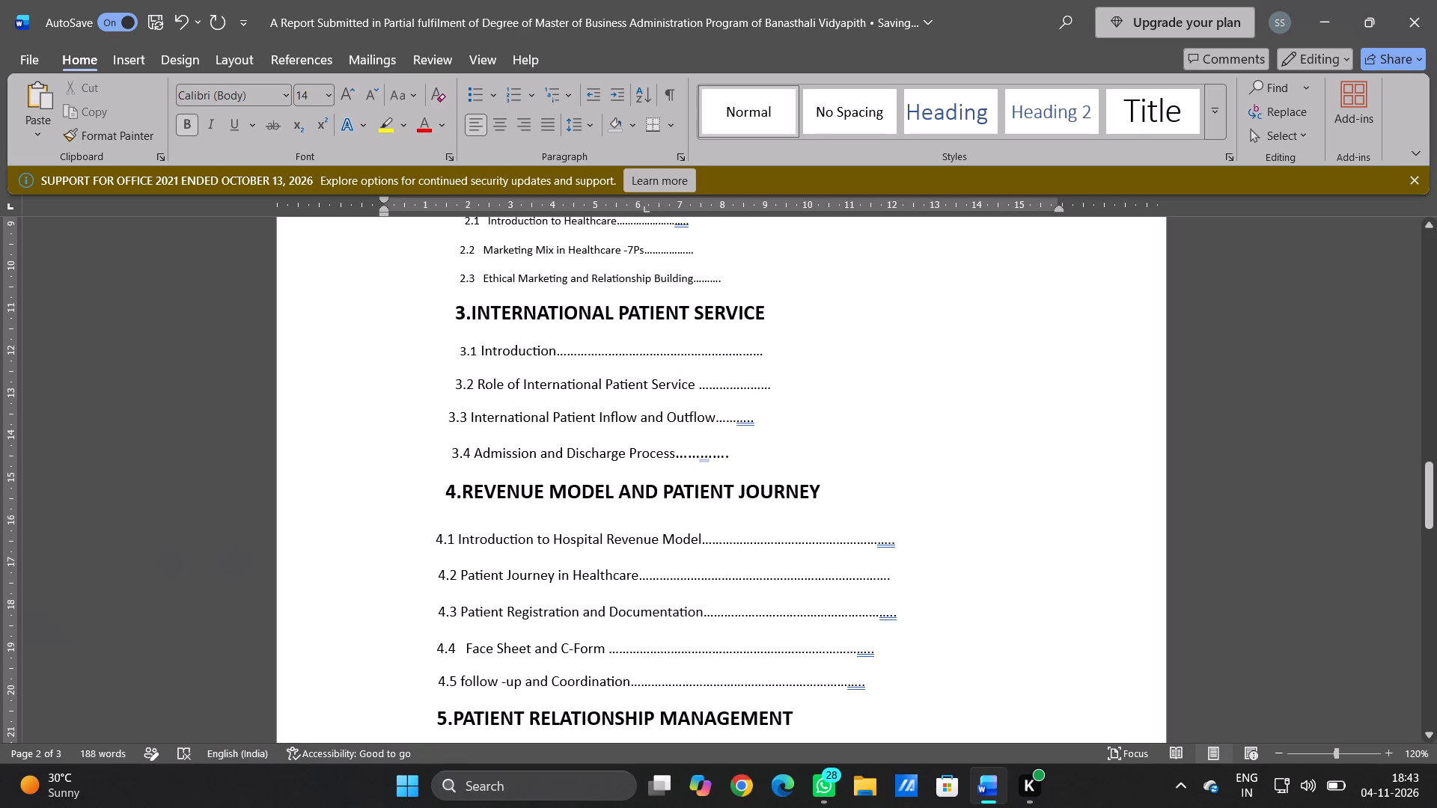
drag(457, 349, 555, 435)
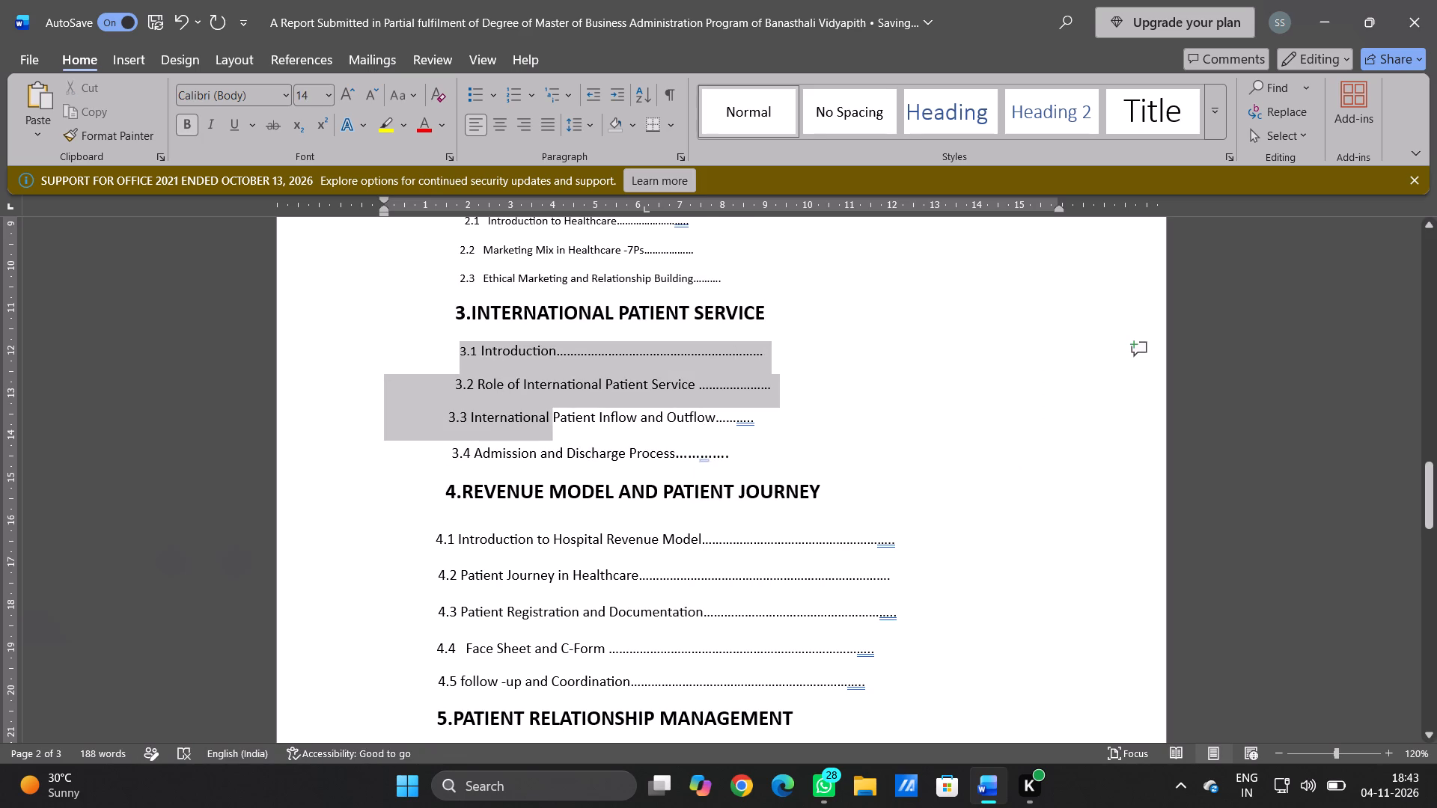
drag(555, 435, 736, 488)
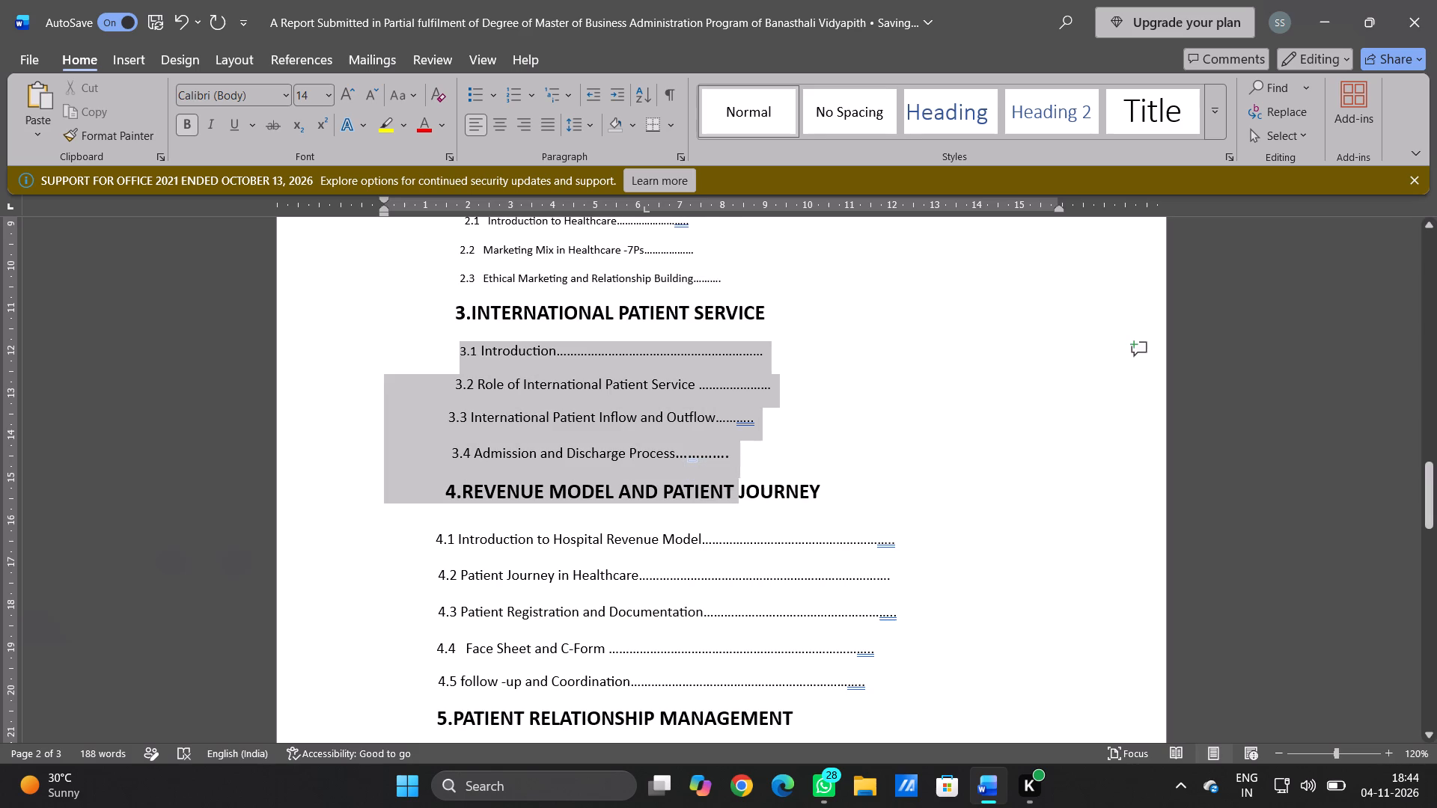
drag(736, 488, 737, 465)
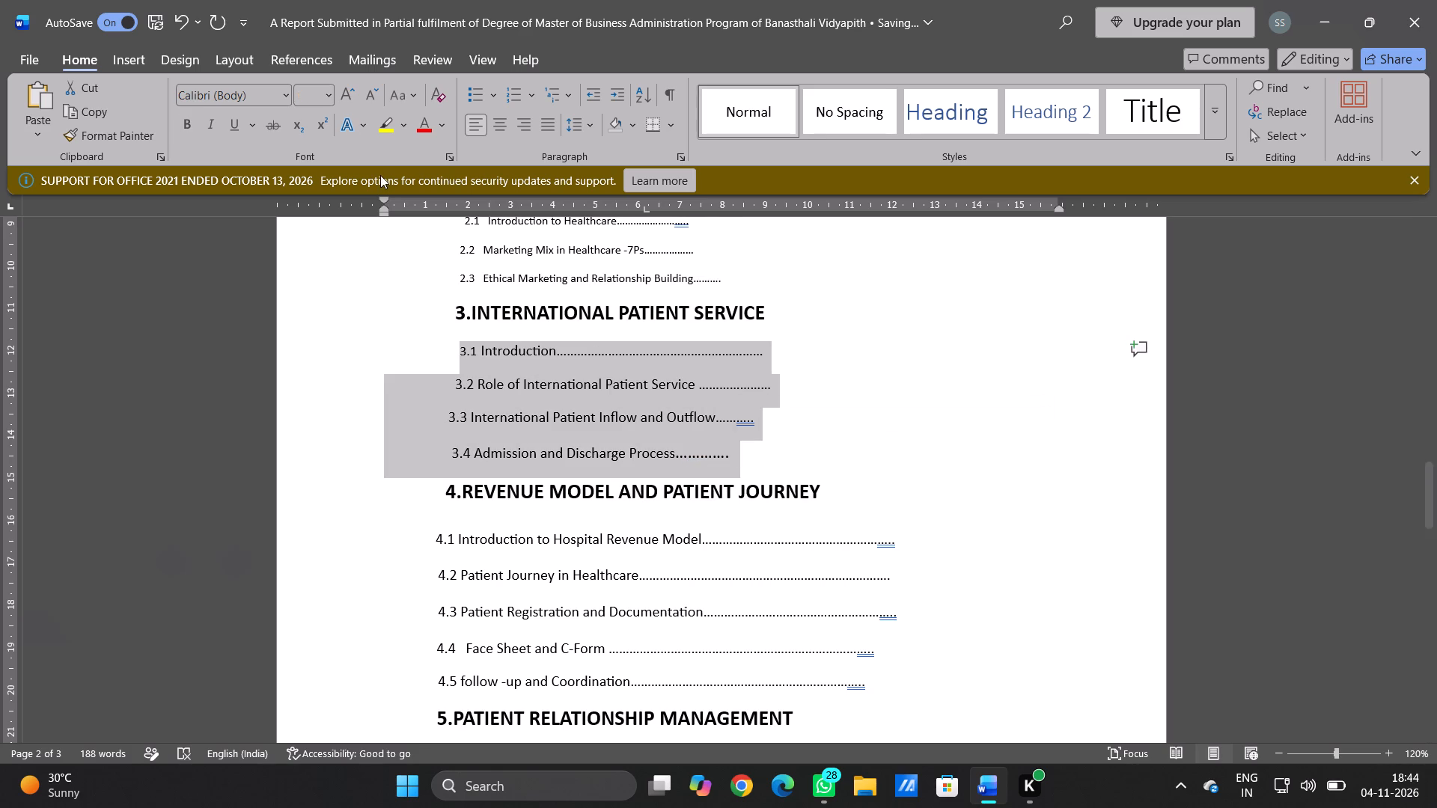
click(327, 91)
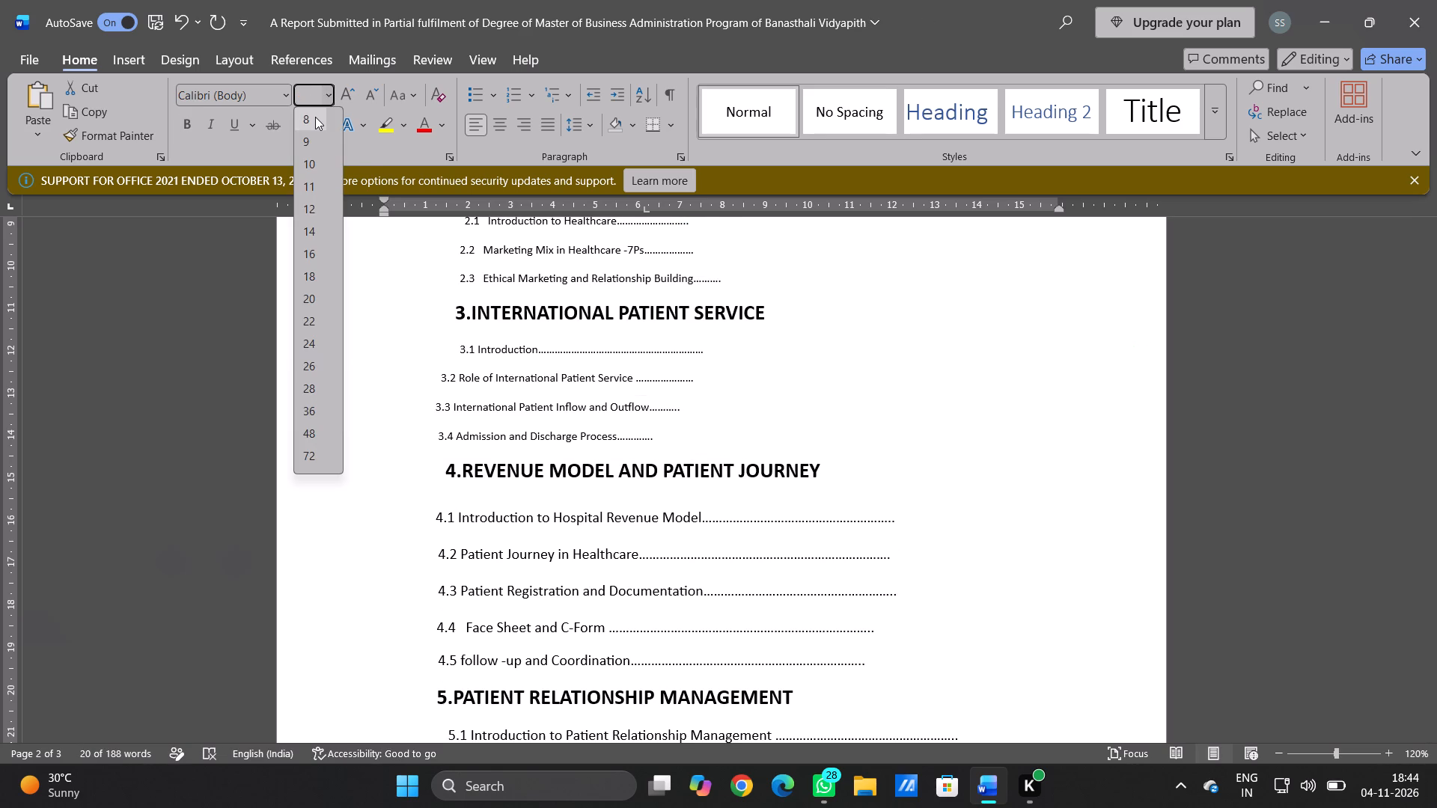
click(315, 117)
click(436, 336)
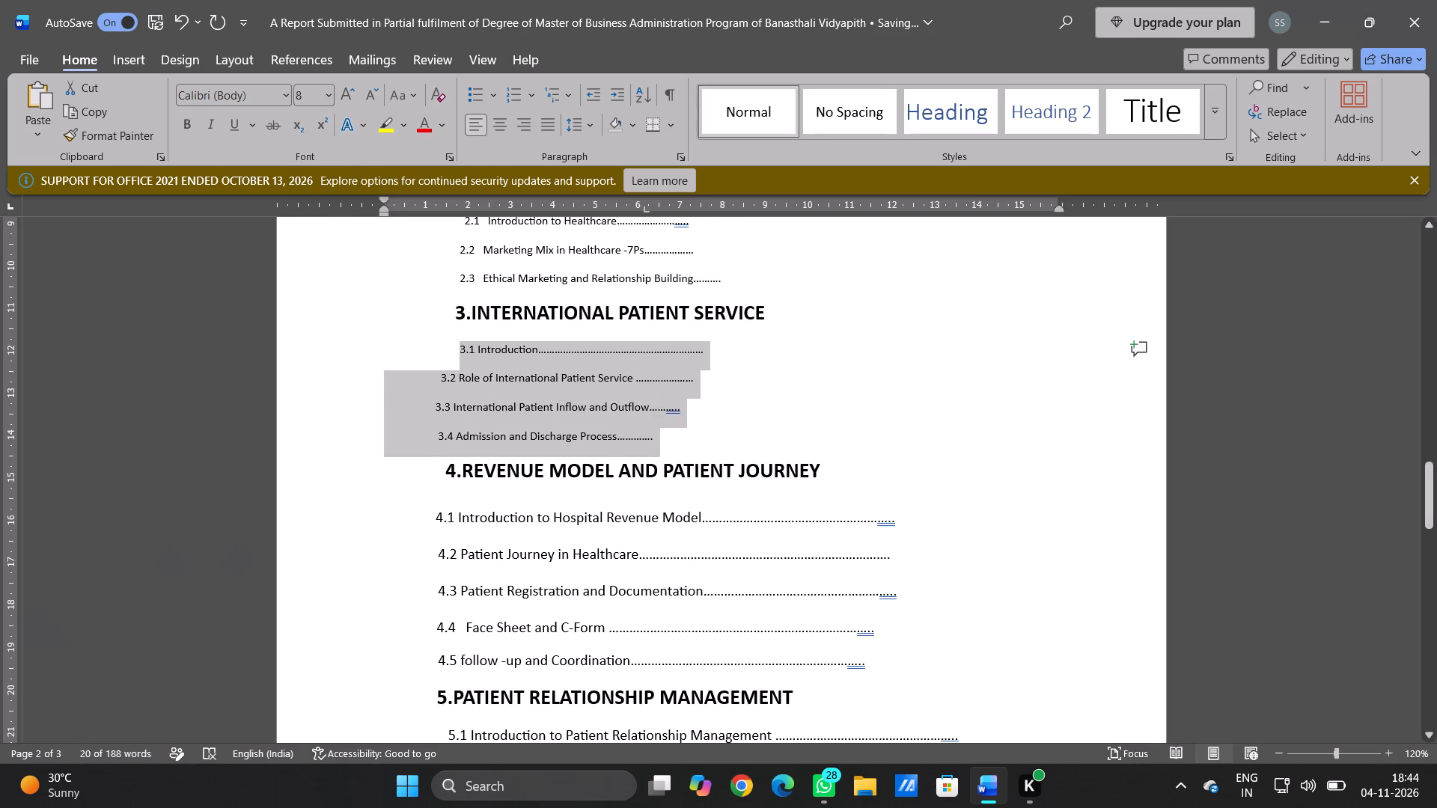
Shift the 3.1 entry inward by three spaces and the 3.2 entry by four spaces.
click(452, 356)
key(space)
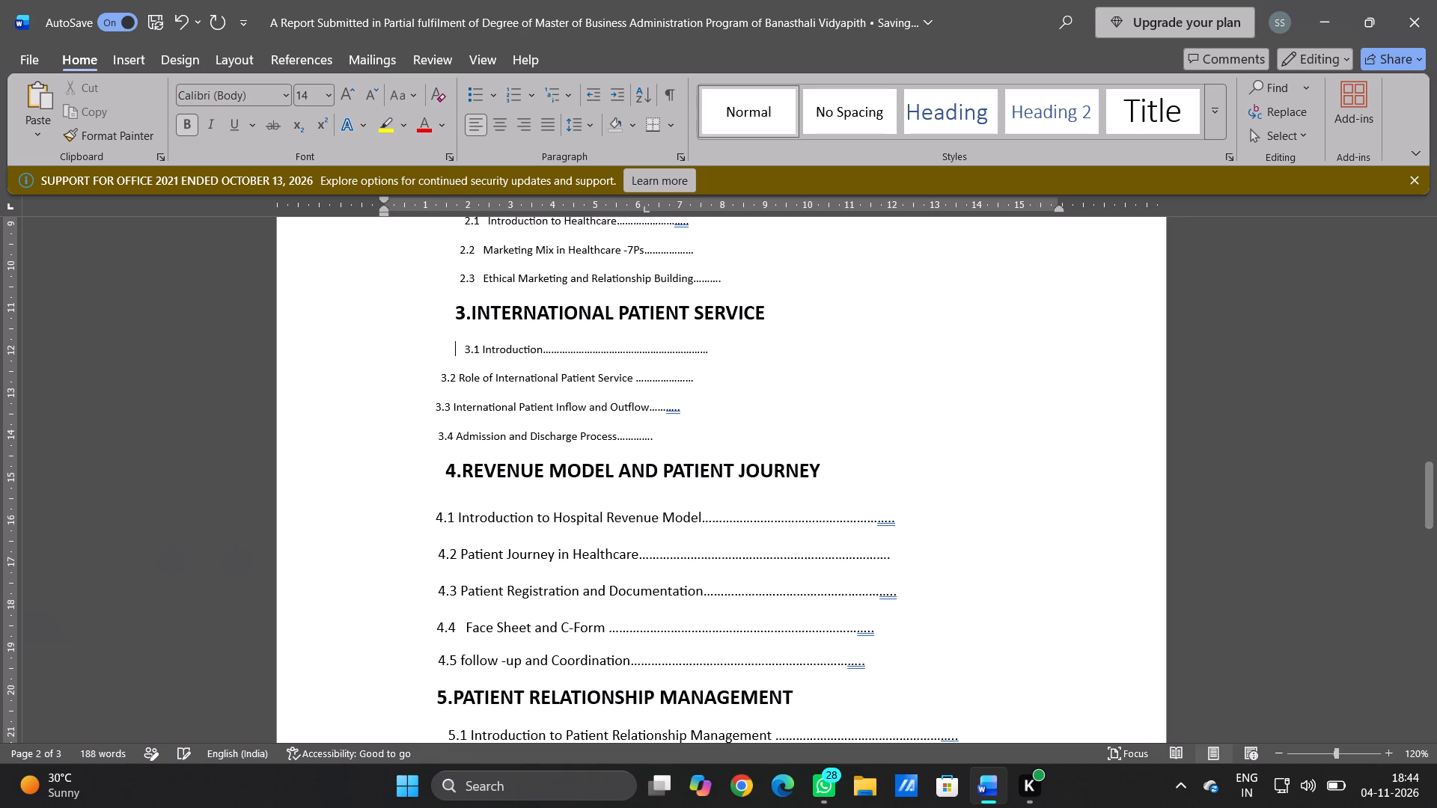
key(space)
key(space)
click(423, 381)
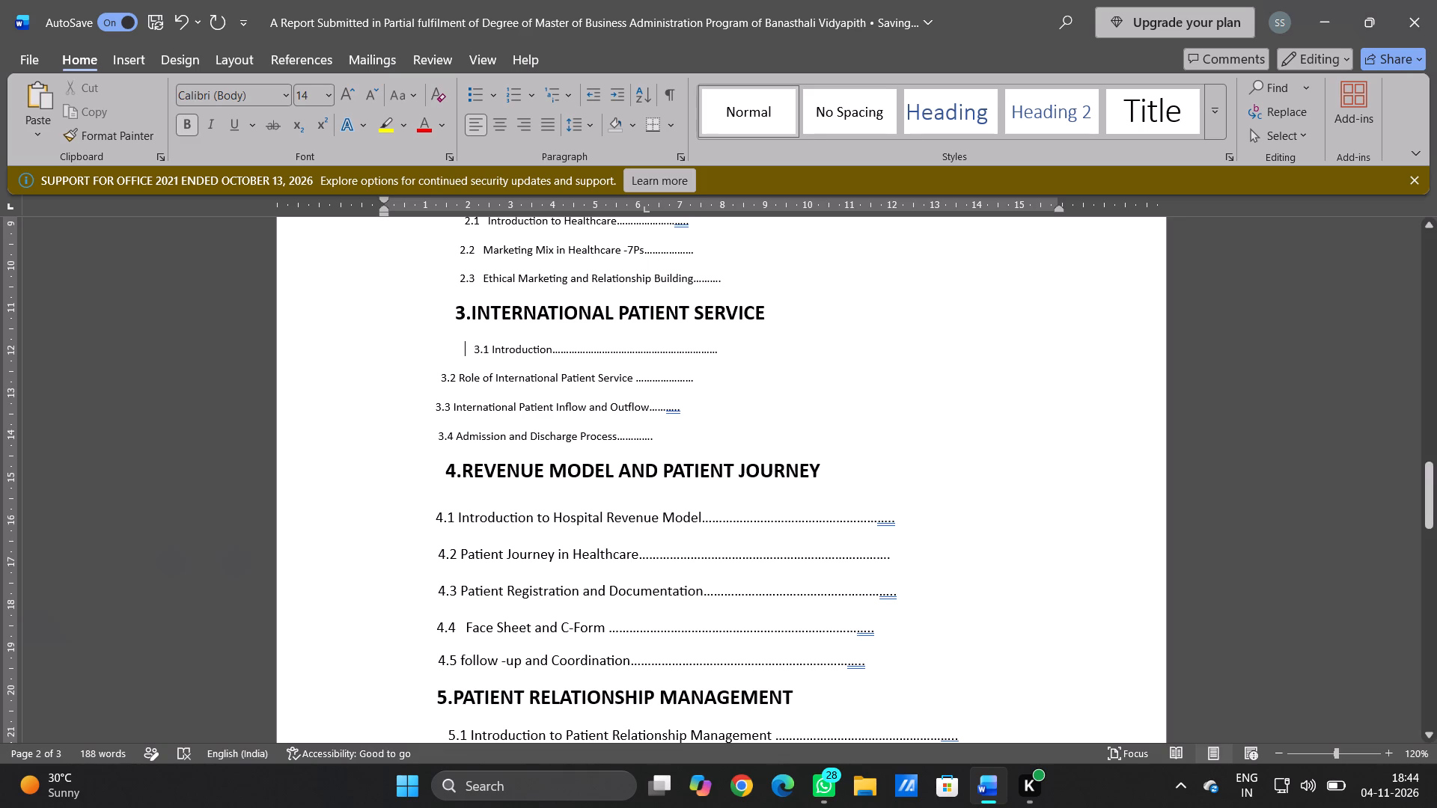
key(space)
key(space)
key(space)
key(space)
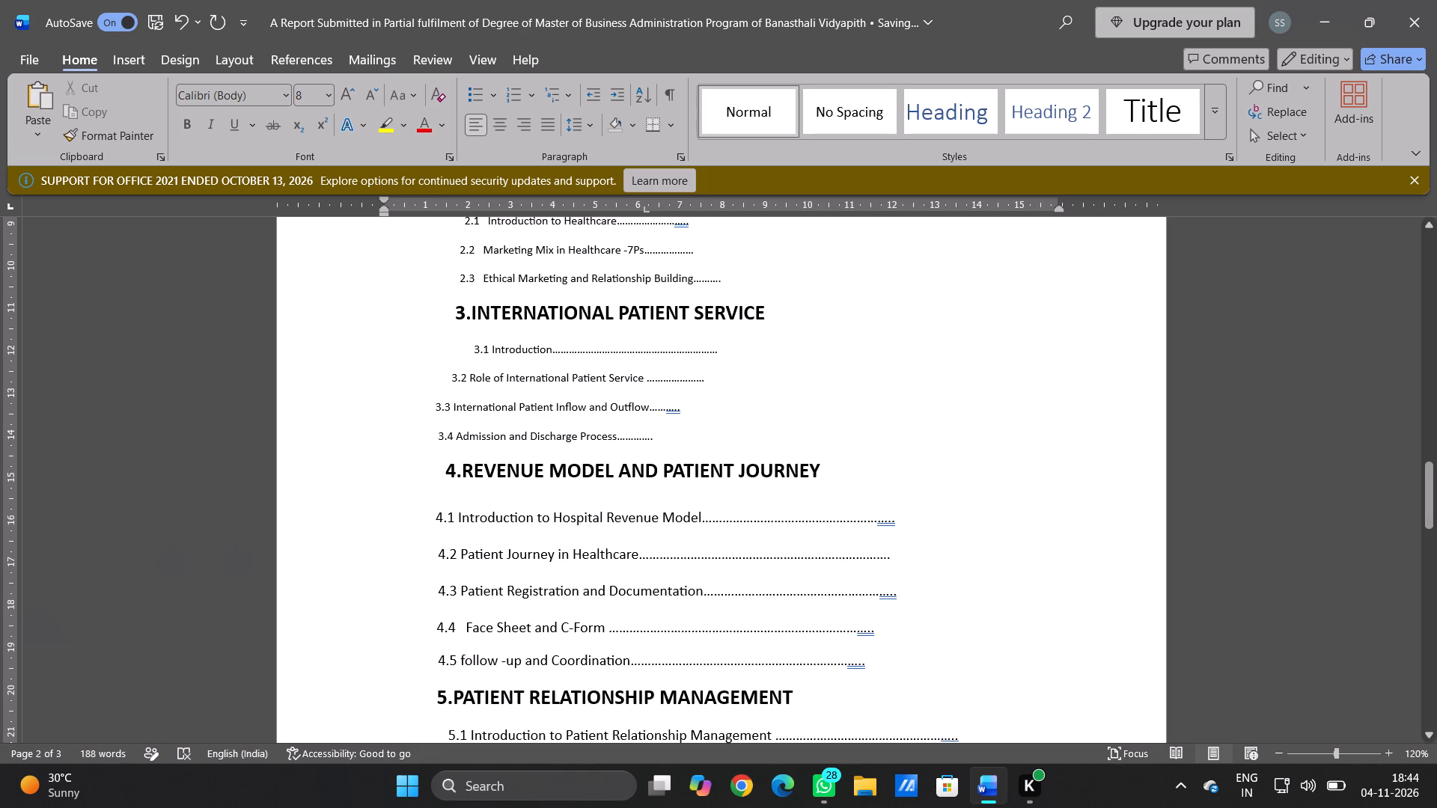
Shift the 3.3 and 3.4 entries inward by five spaces each, to start about level with 3.2.
click(425, 409)
key(space)
key(space)
key(space)
key(space)
key(space)
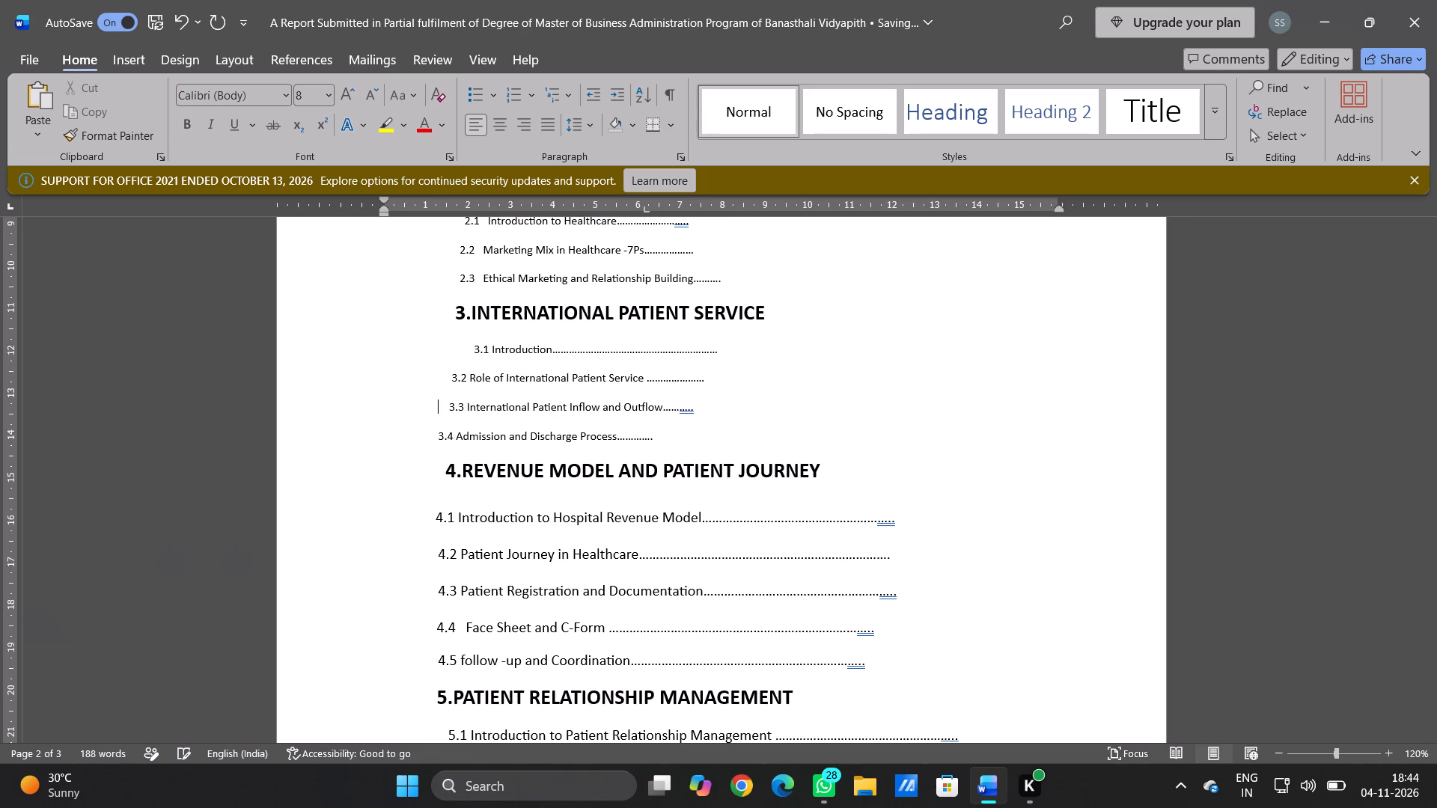
click(426, 435)
key(space)
key(space)
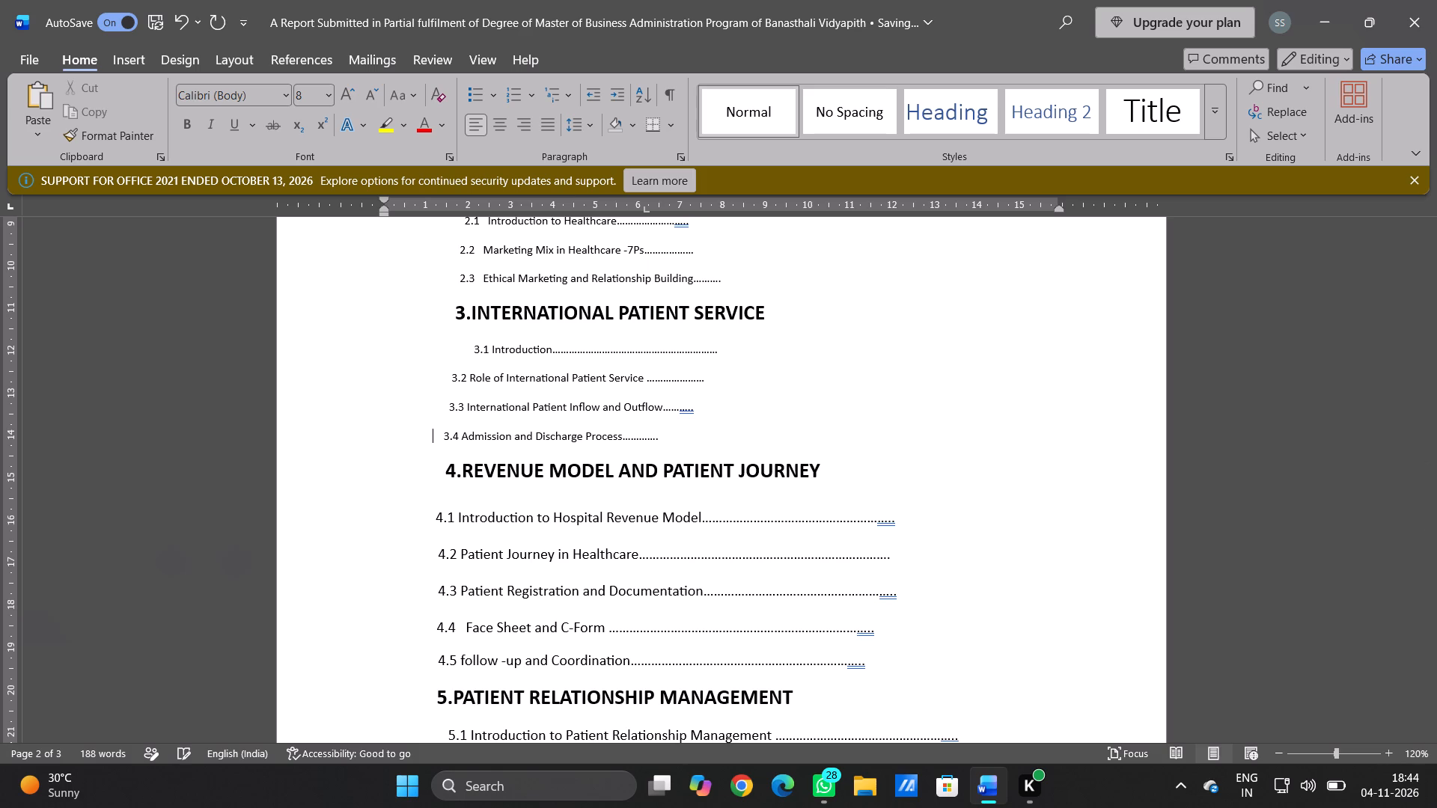
key(space)
key(space)
key(space)
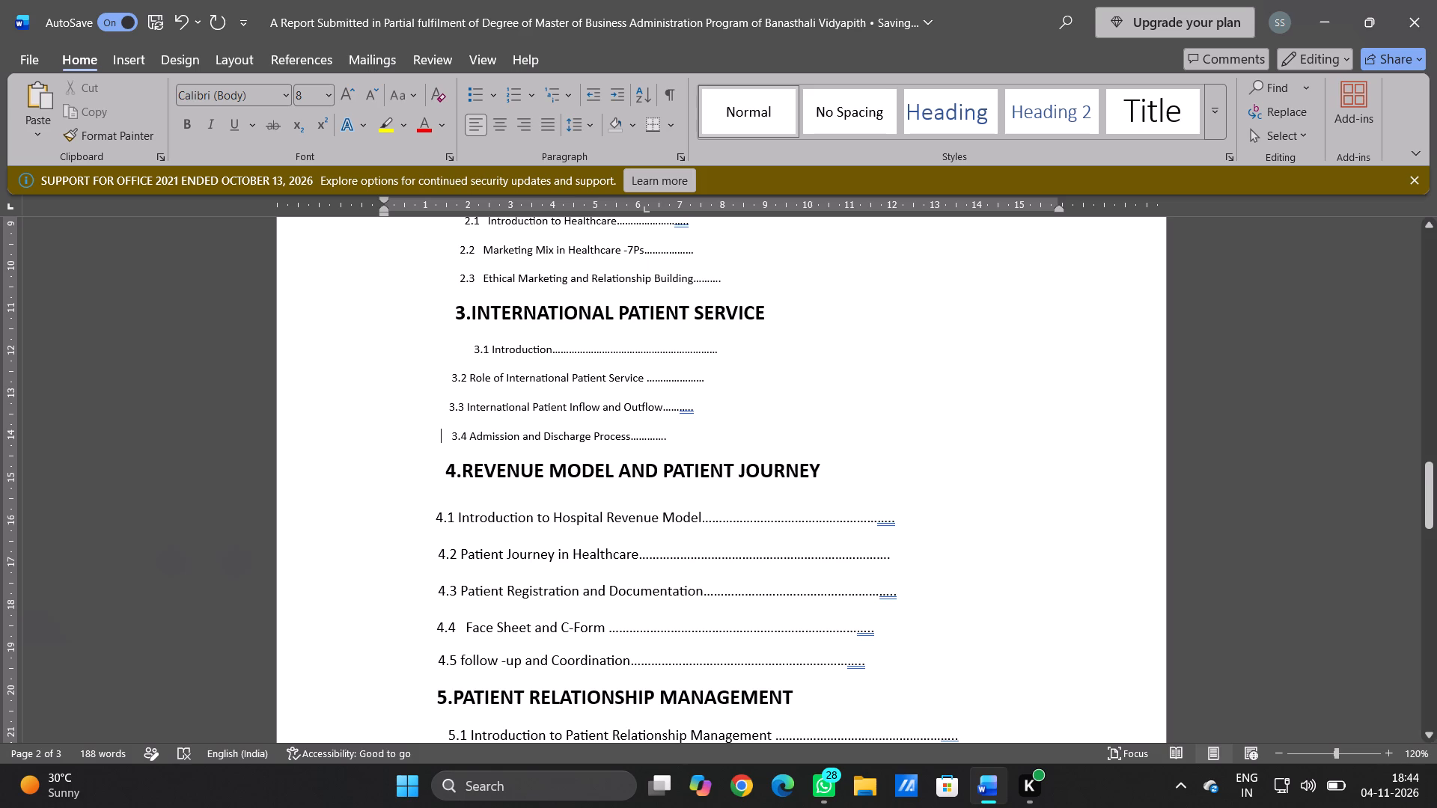
Indent the 3.2 entry with seven more spaces so it starts nearly level with 3.1.
click(443, 377)
key(space)
key(space)
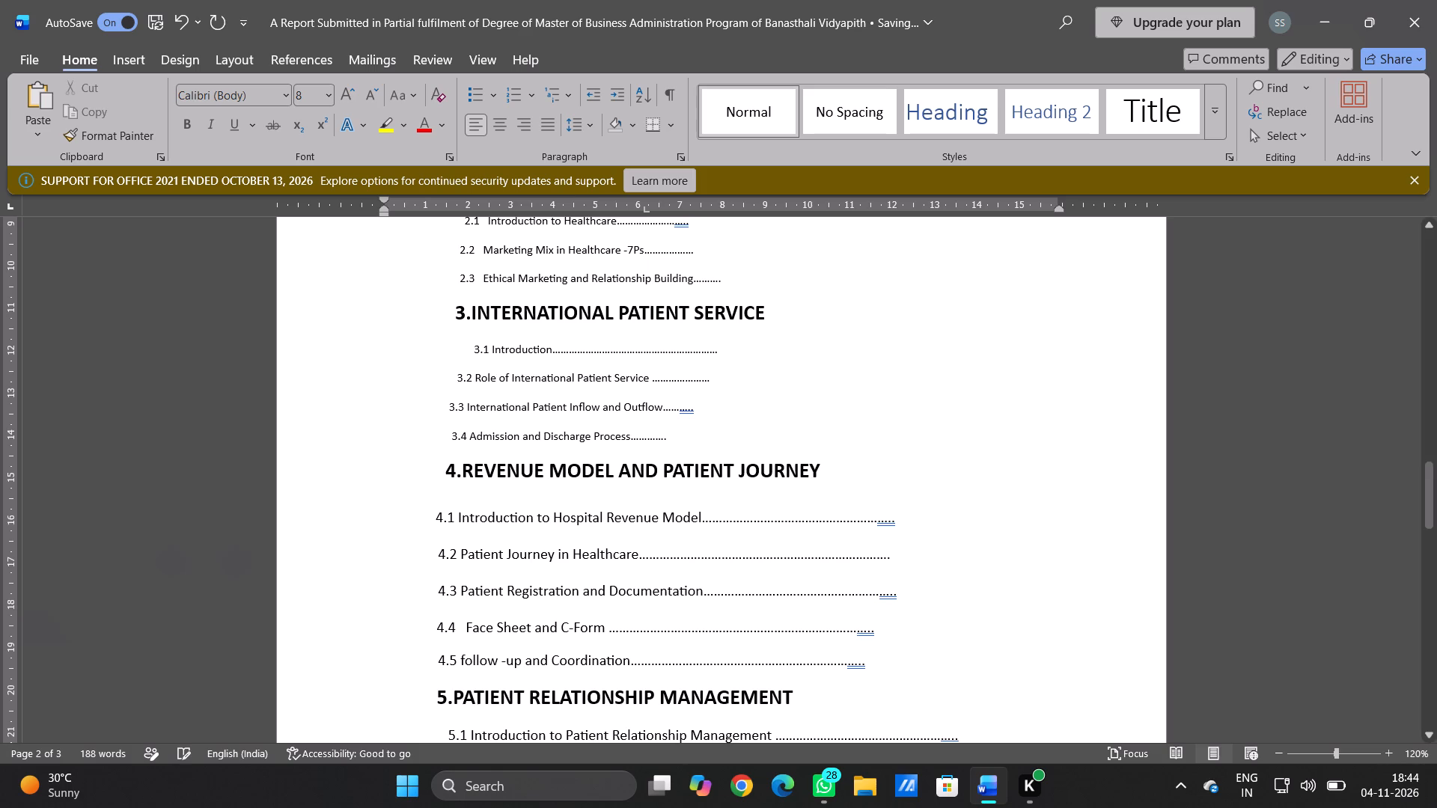
key(space)
key(space)
key(space)
key(space)
key(space)
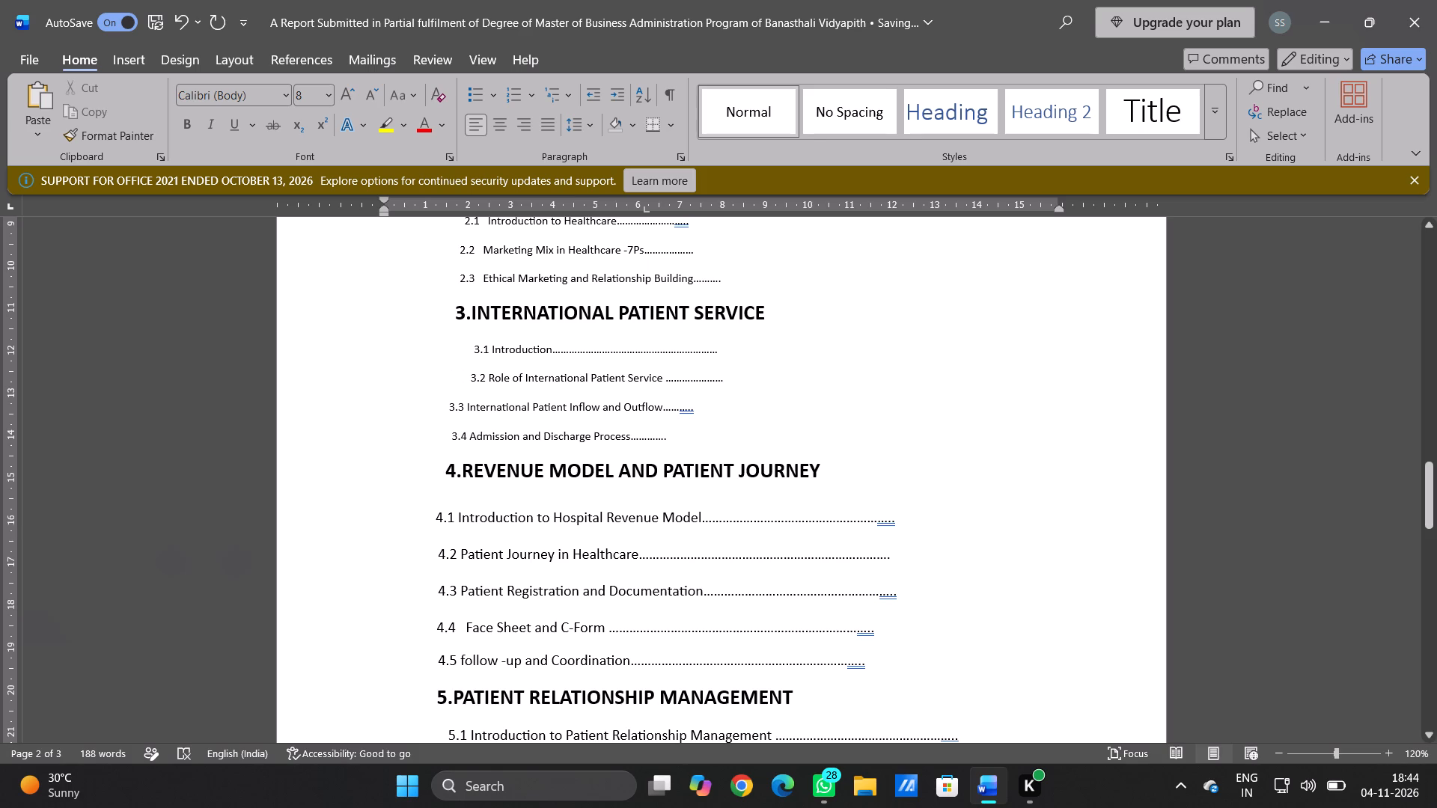
Indent the 3.3 entry further with spaces until it lines up with the start of 3.1.
click(439, 411)
key(space)
key(space)
key(space)
key(space)
key(space)
key(space)
key(space)
key(space)
key(space)
key(space)
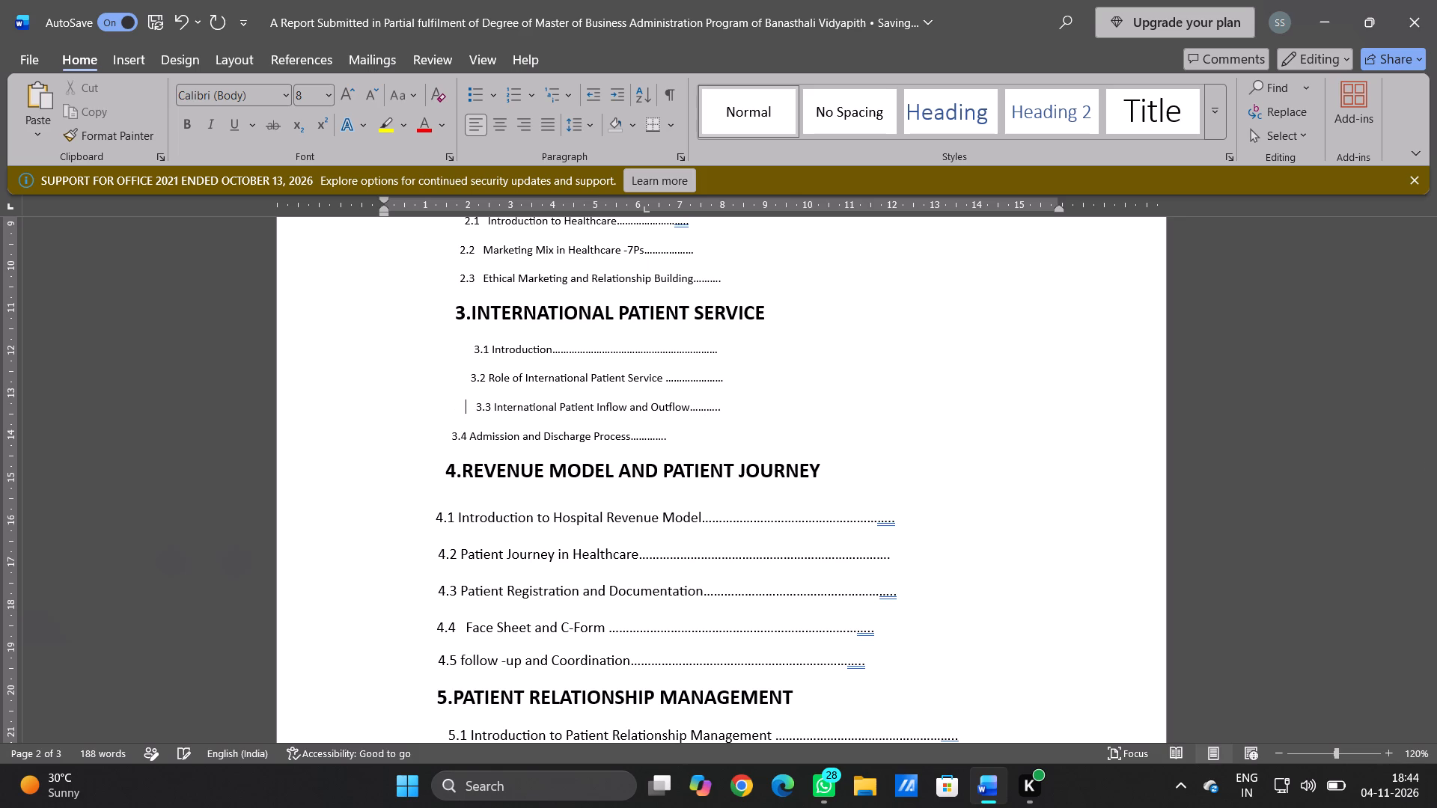
key(BackSpace)
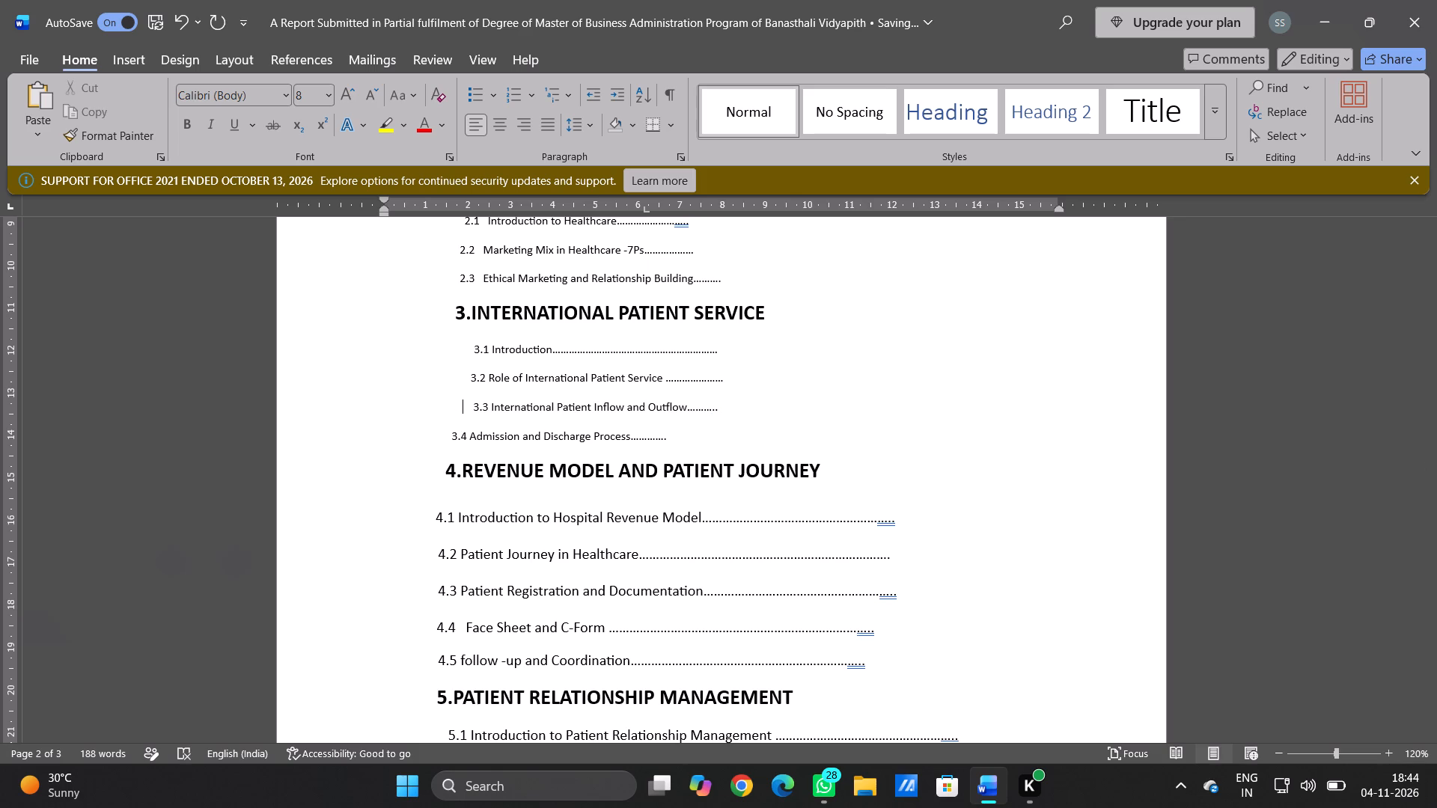
Adjust the spaces before the 3.4 entry until it lines up with 3.1 and 3.3.
click(438, 444)
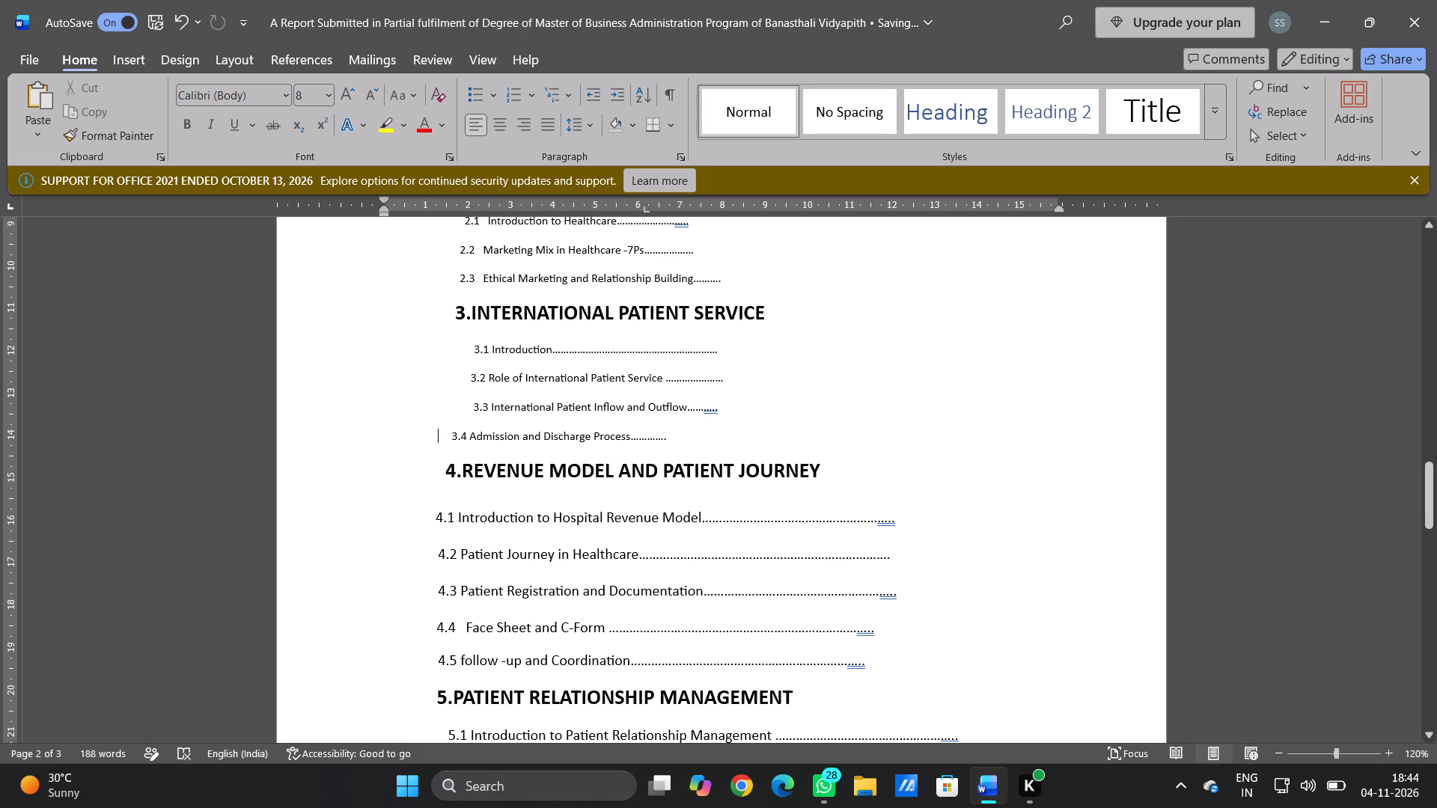
key(BackSpace)
key(BackSpace)
key(BackSpace)
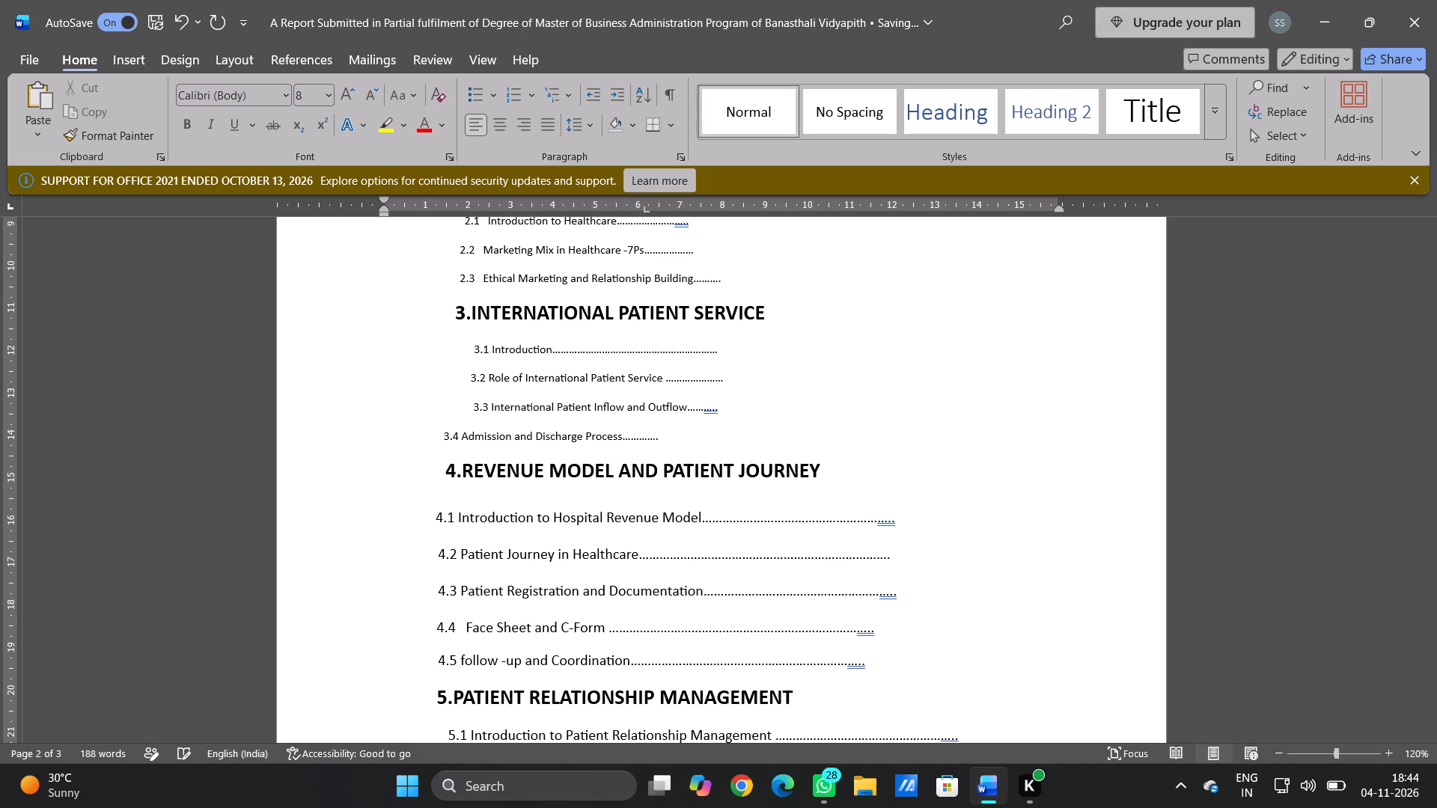
key(space)
key(space)
key(space)
key(space)
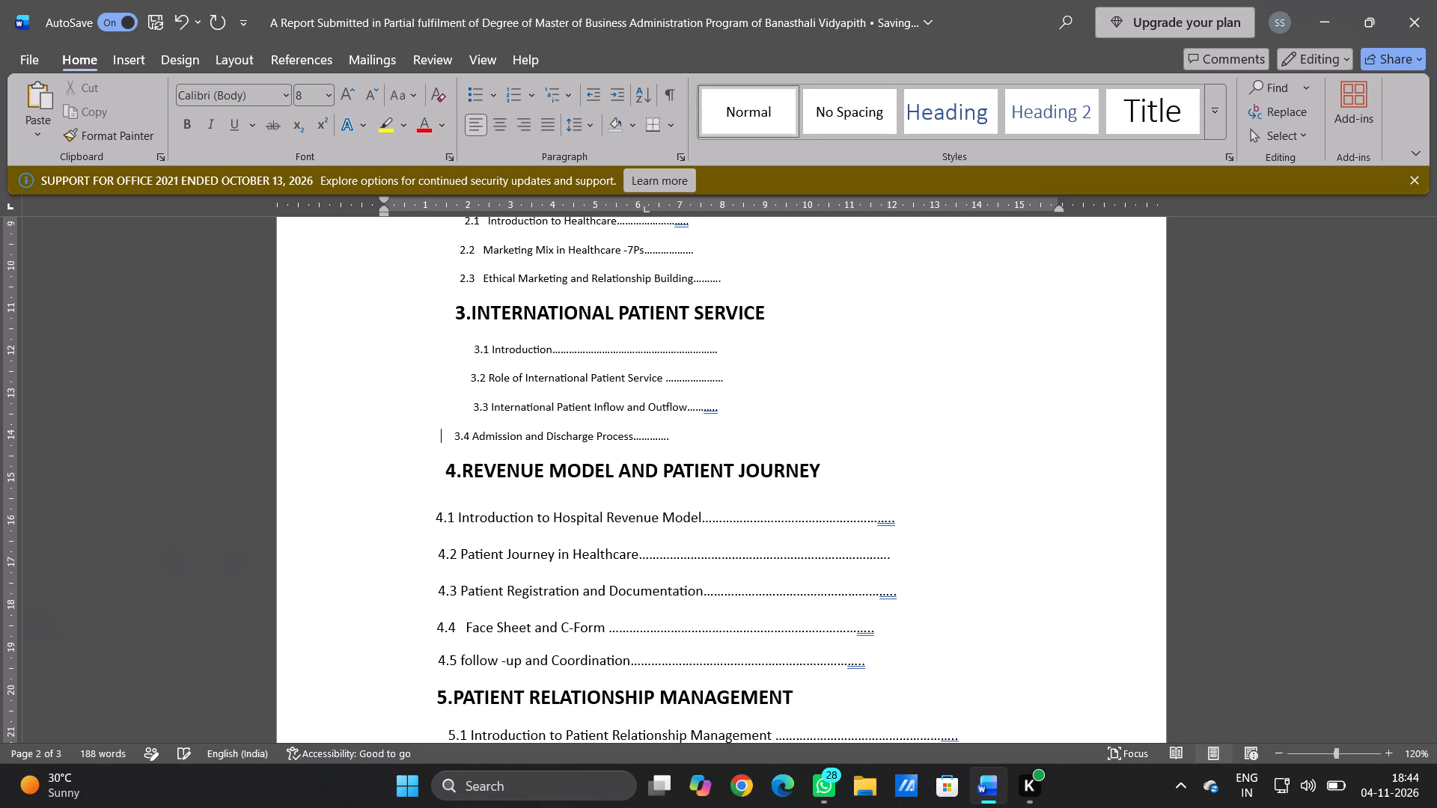
key(BackSpace)
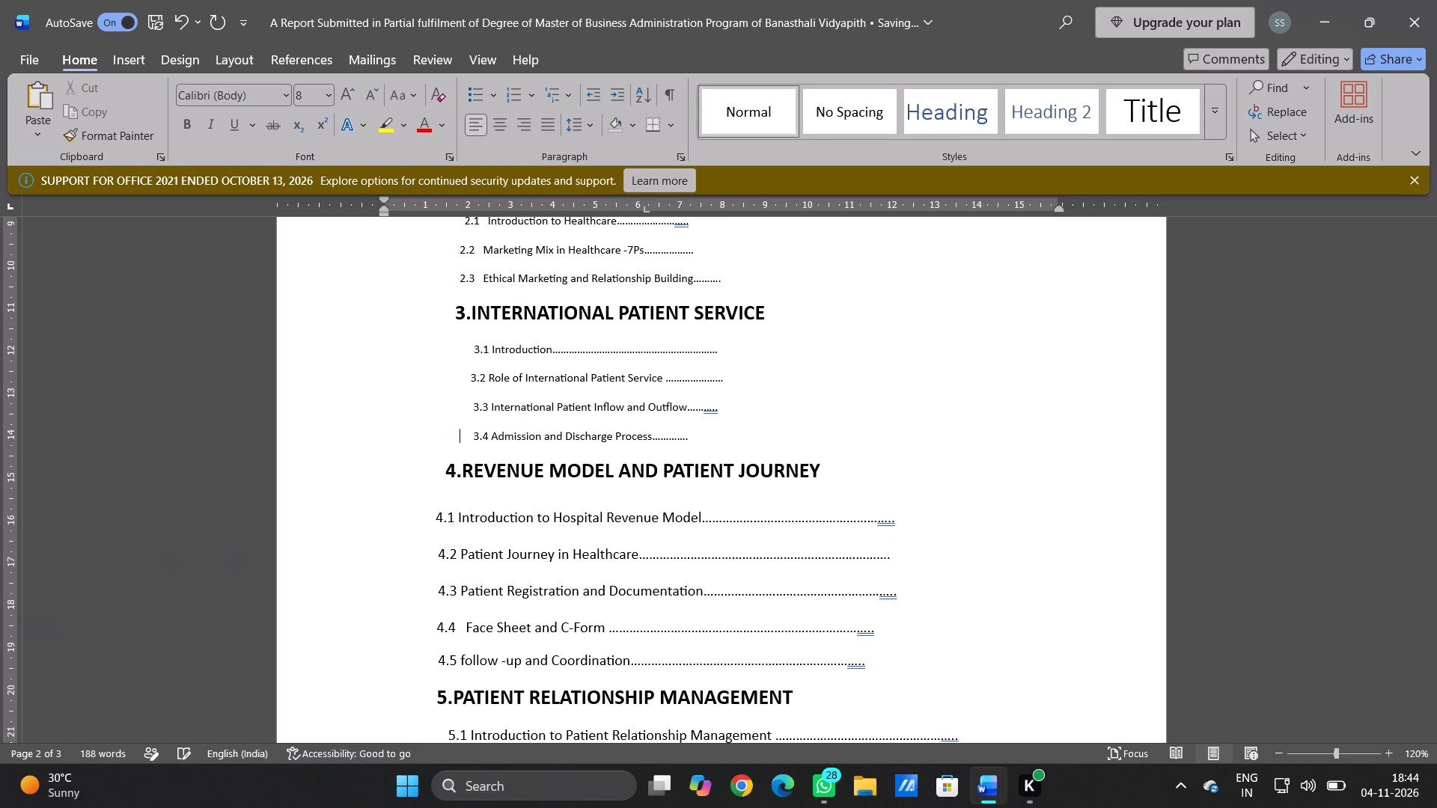
Set the font size of the REVENUE MODEL AND PATIENT JOURNEY sub-entries 4.1 to 4.5 to 8.
drag(436, 515, 689, 673)
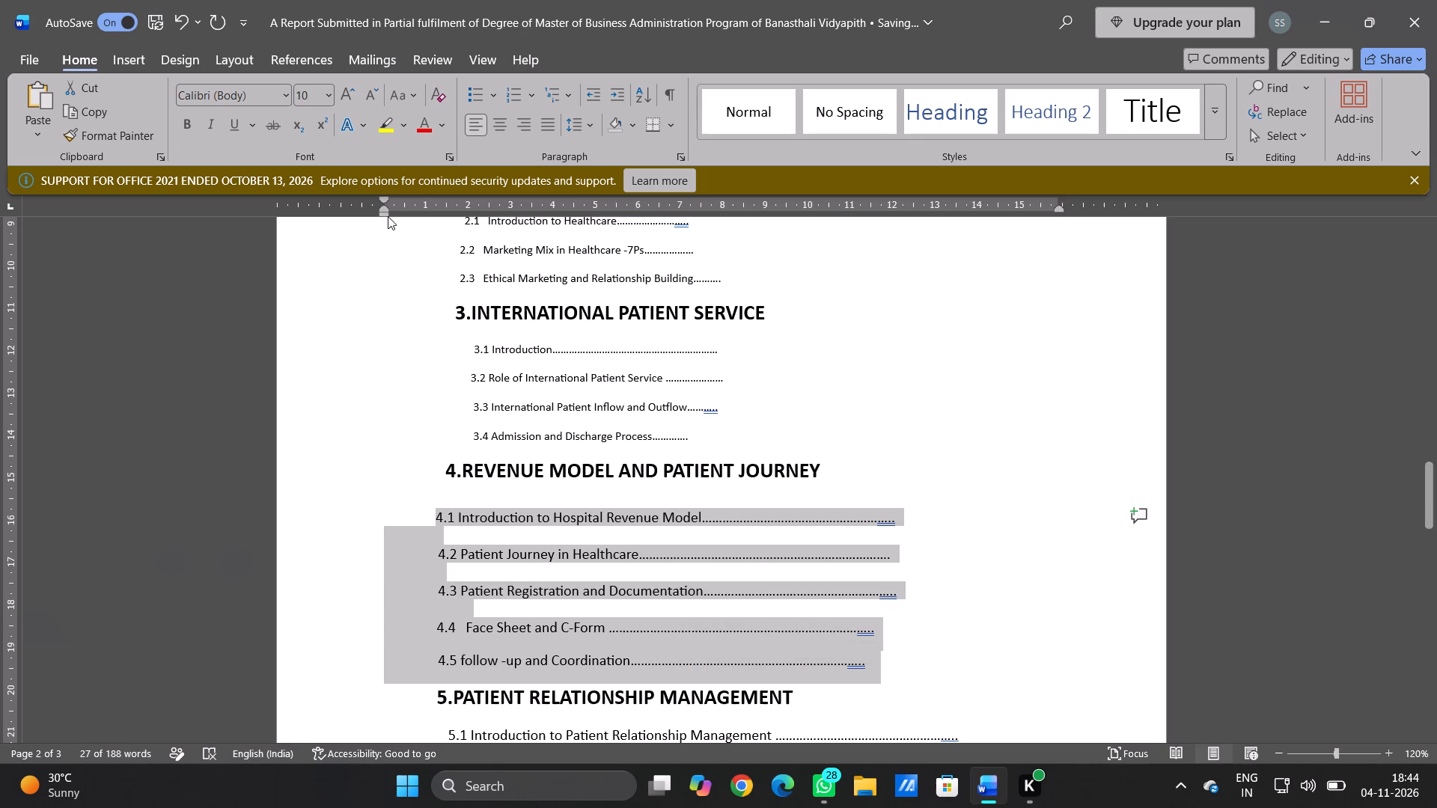
click(329, 88)
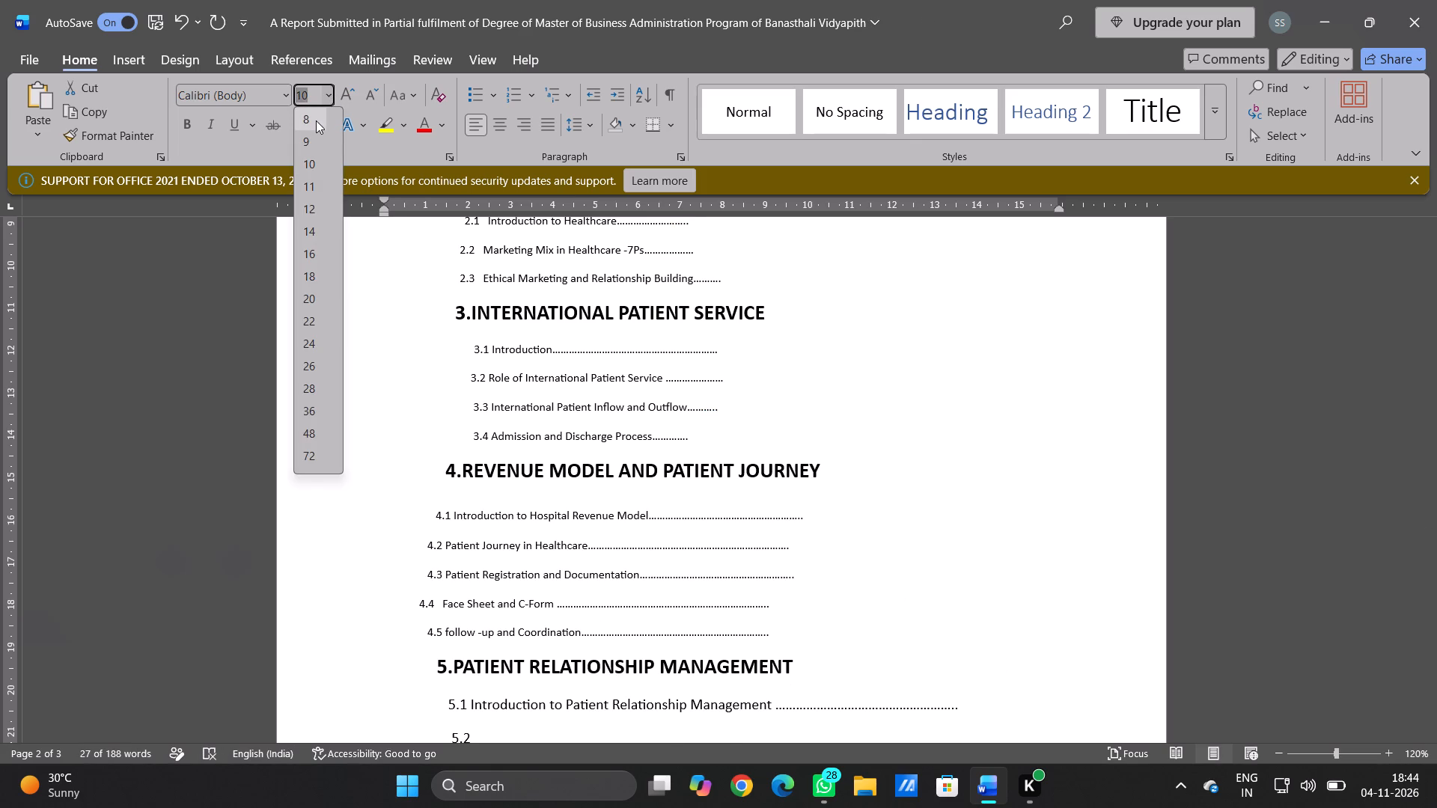
click(316, 120)
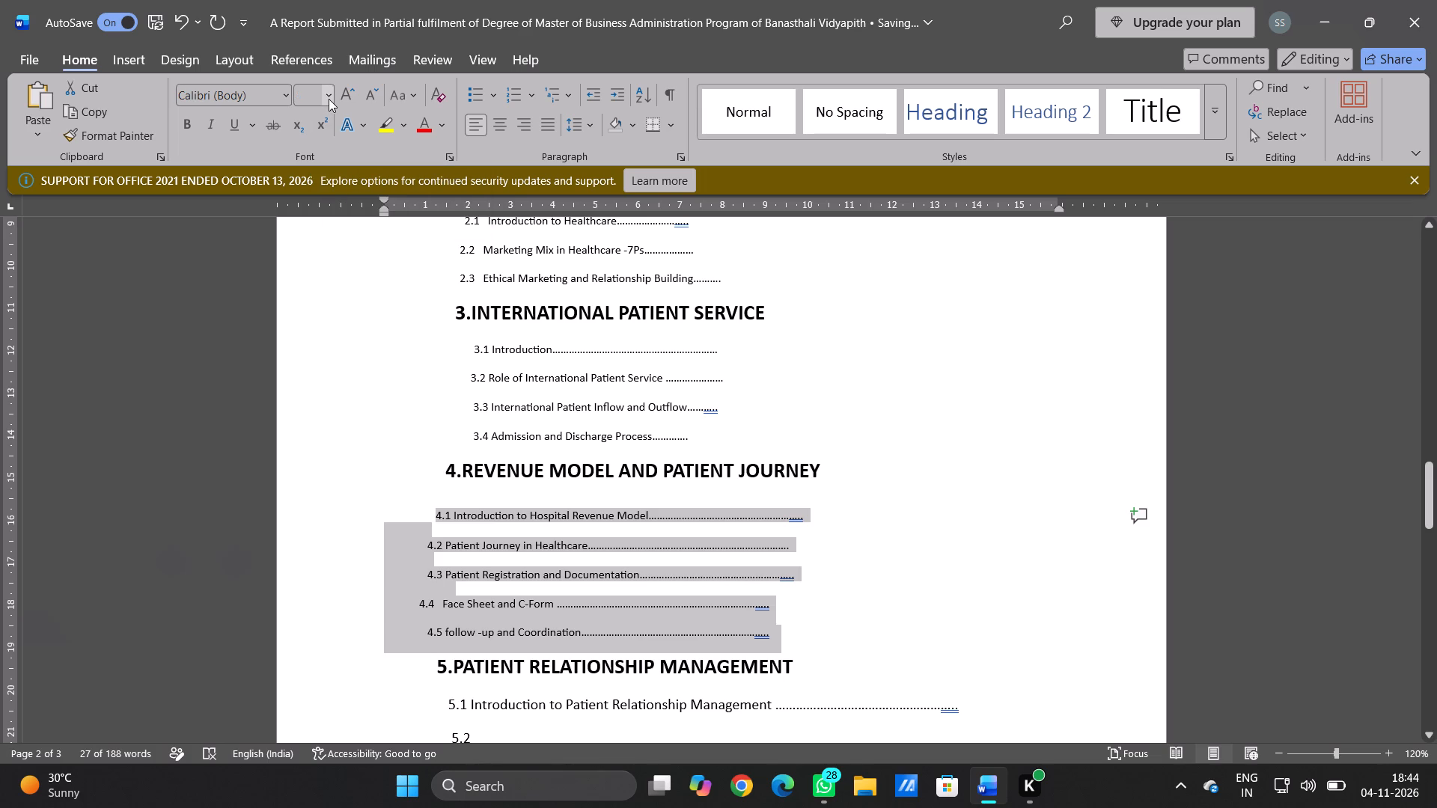
Apply font size 8 to the selected sub-entries 4.1 to 4.5.
click(329, 99)
click(319, 116)
click(863, 555)
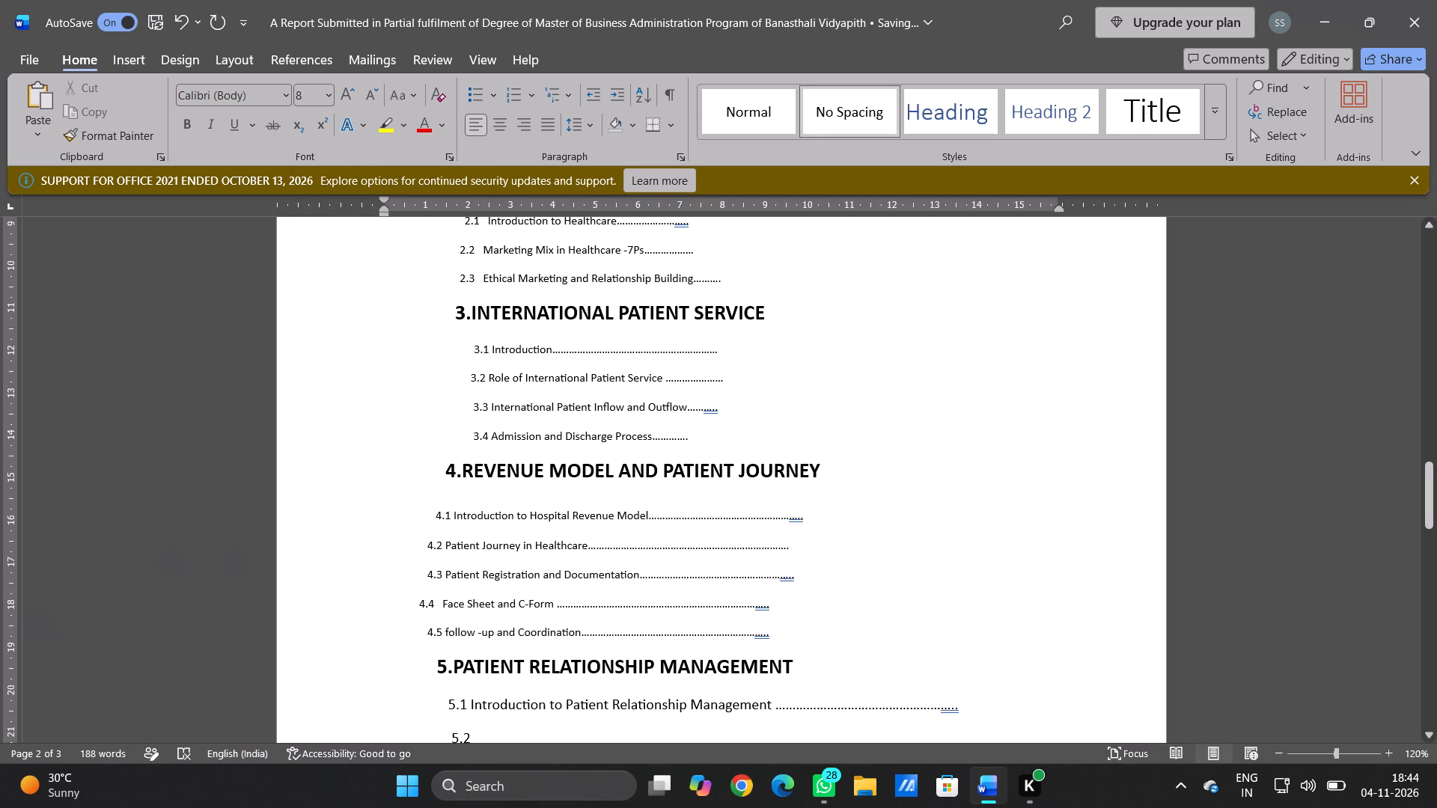
Indent entries 4.2 to 4.5 with a few extra spaces each so they start nearly level with 4.1.
click(424, 539)
key(space)
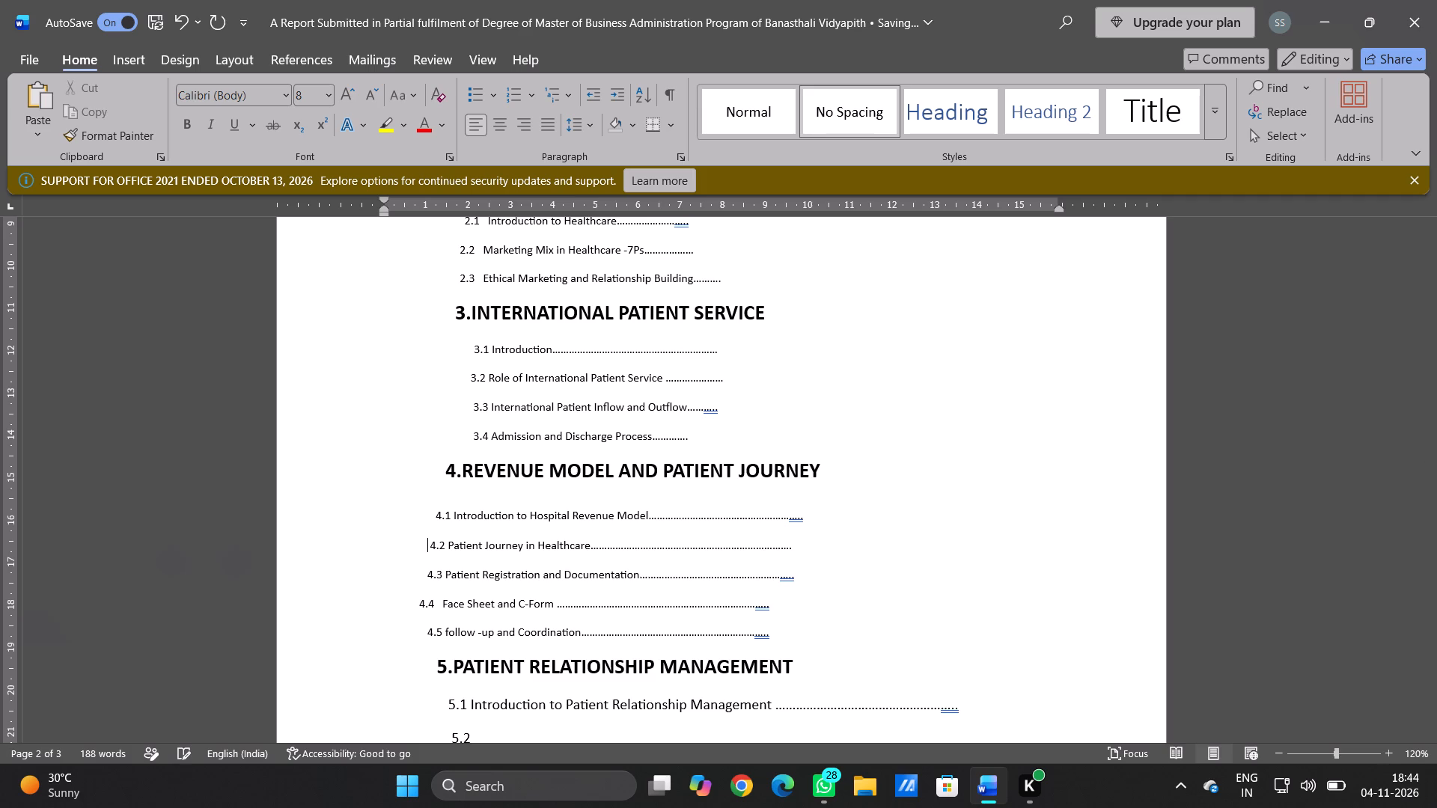
key(space)
key(space)
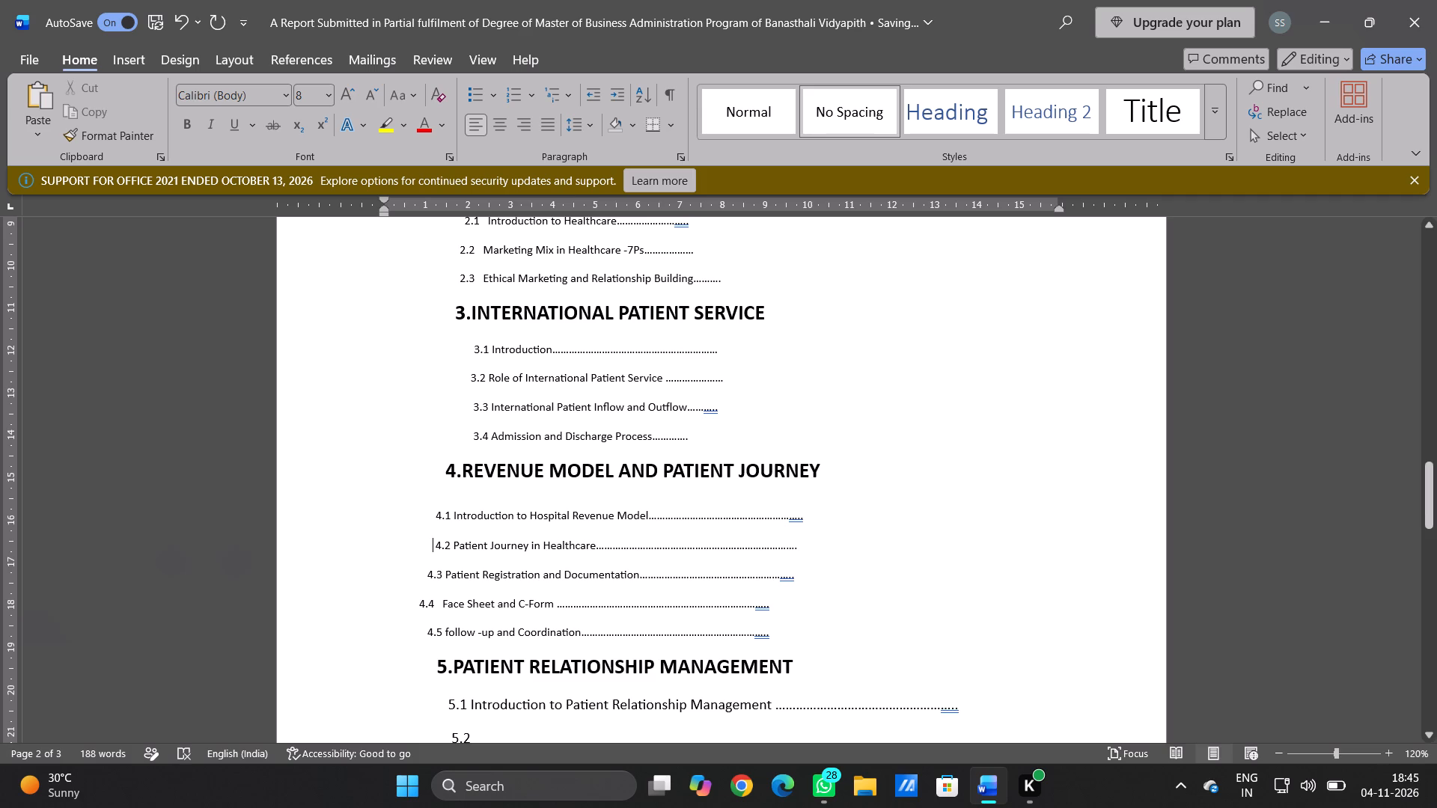
click(421, 568)
click(421, 568)
key(space)
key(space)
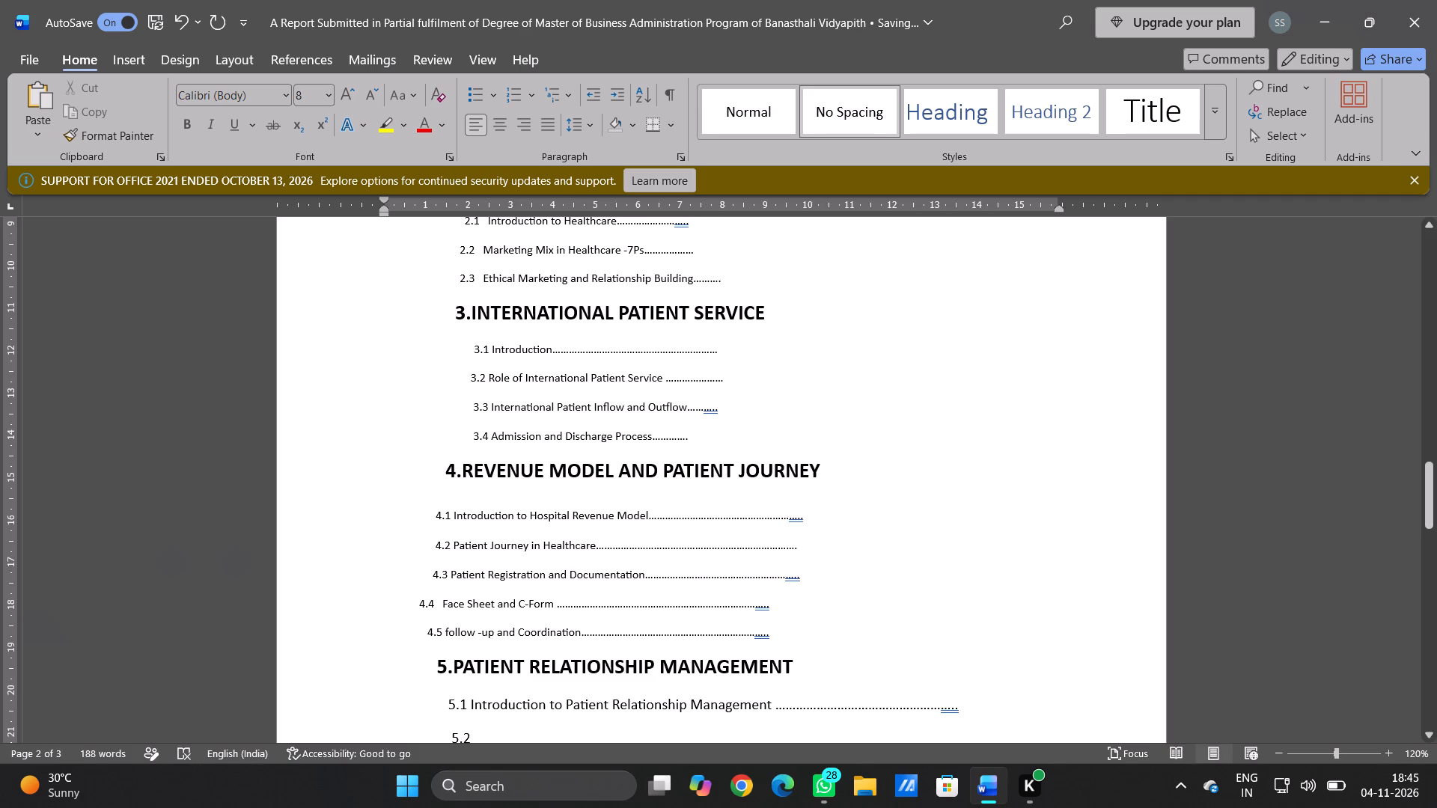
click(407, 605)
key(space)
key(space)
key(space)
key(space)
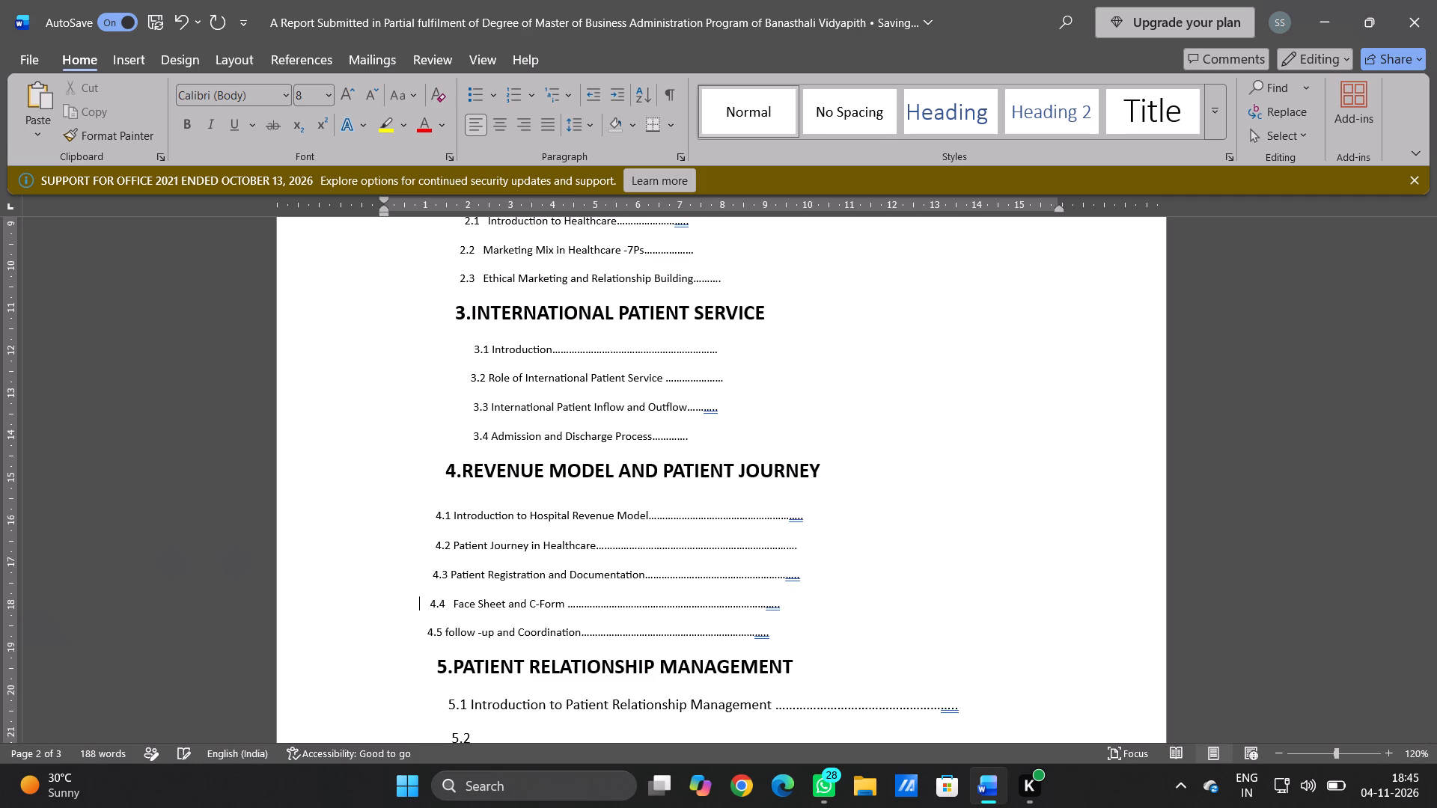
click(415, 630)
key(space)
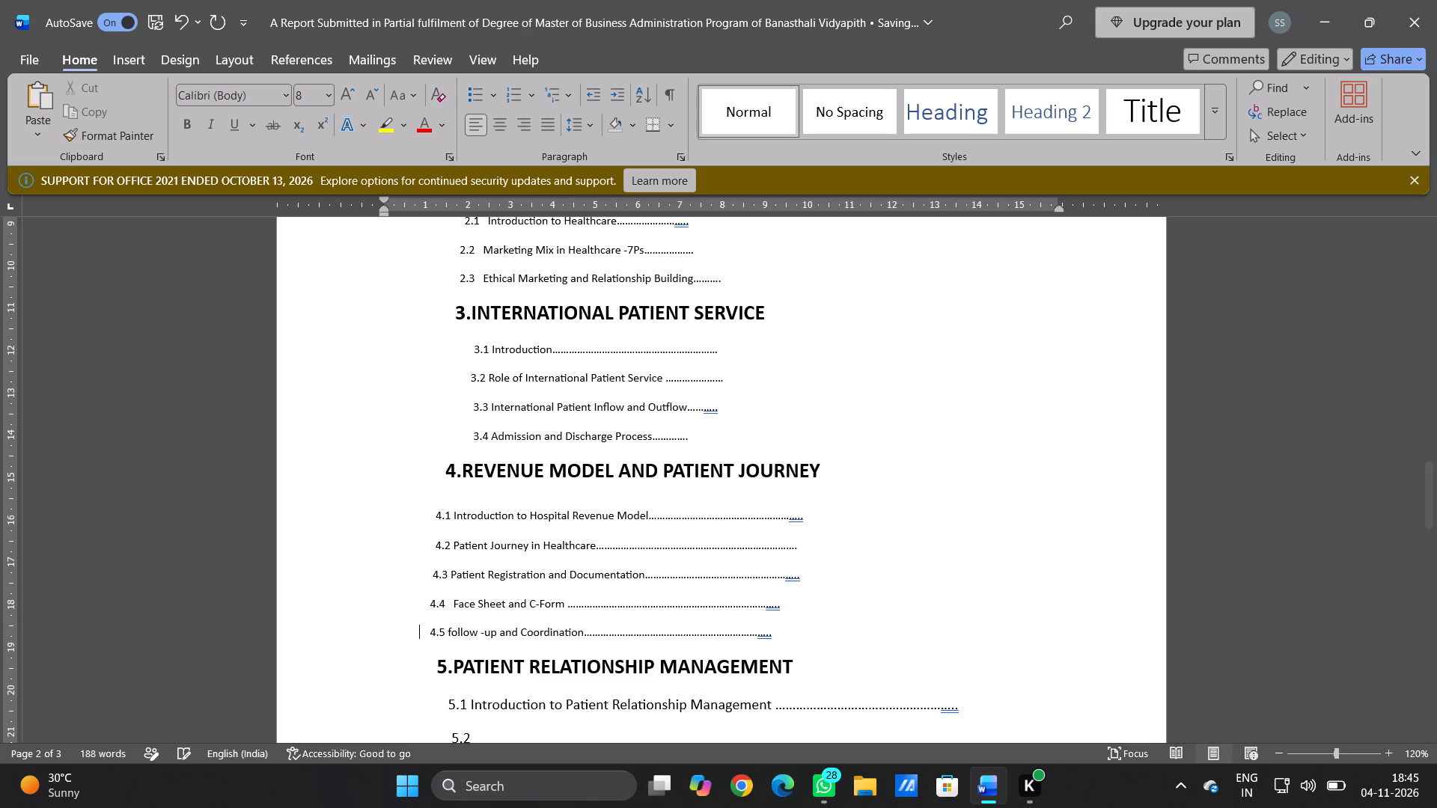
Indent the 4.1 Introduction to Hospital Revenue Model entry with seven more spaces.
click(419, 517)
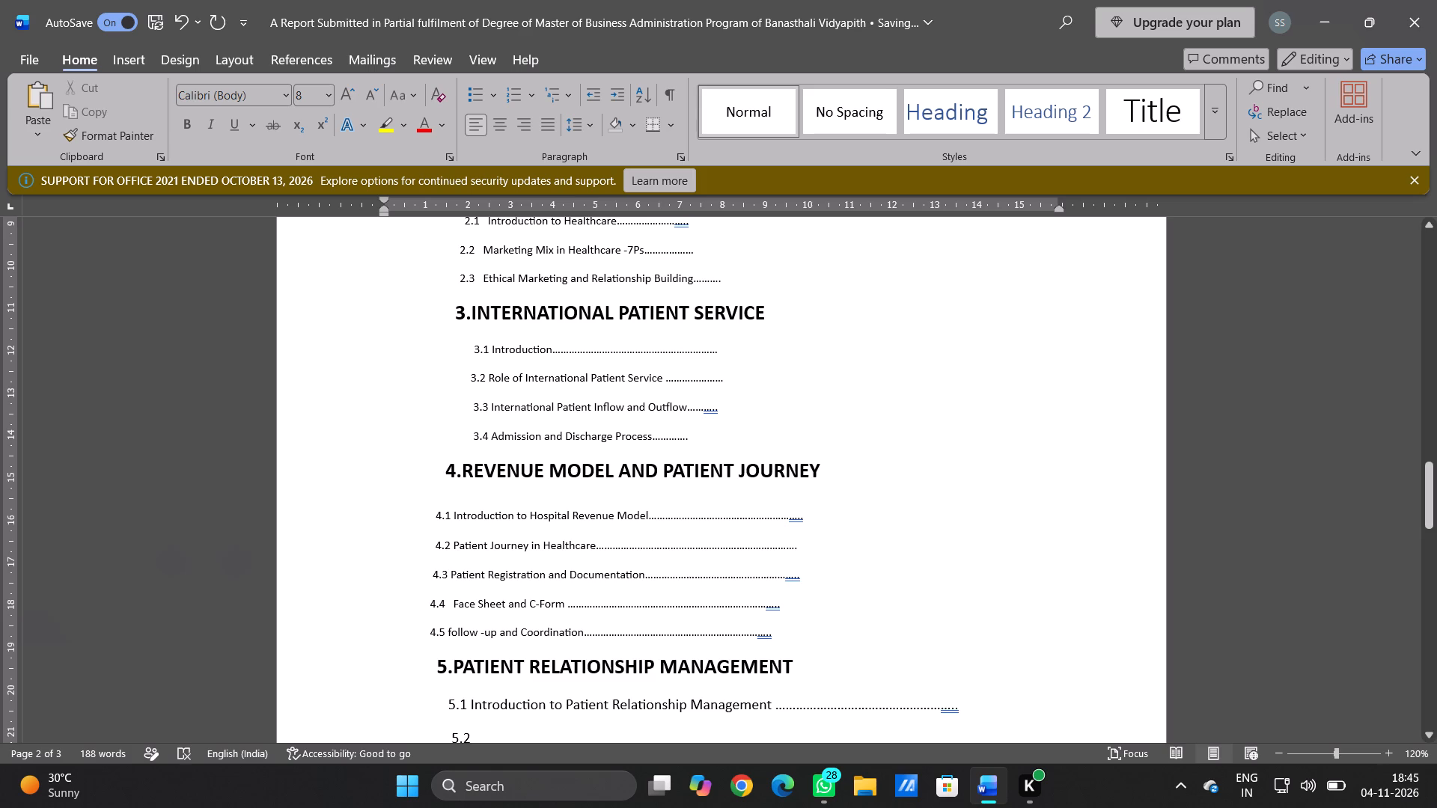
key(space)
key(space)
key(space)
key(space)
key(space)
key(space)
key(space)
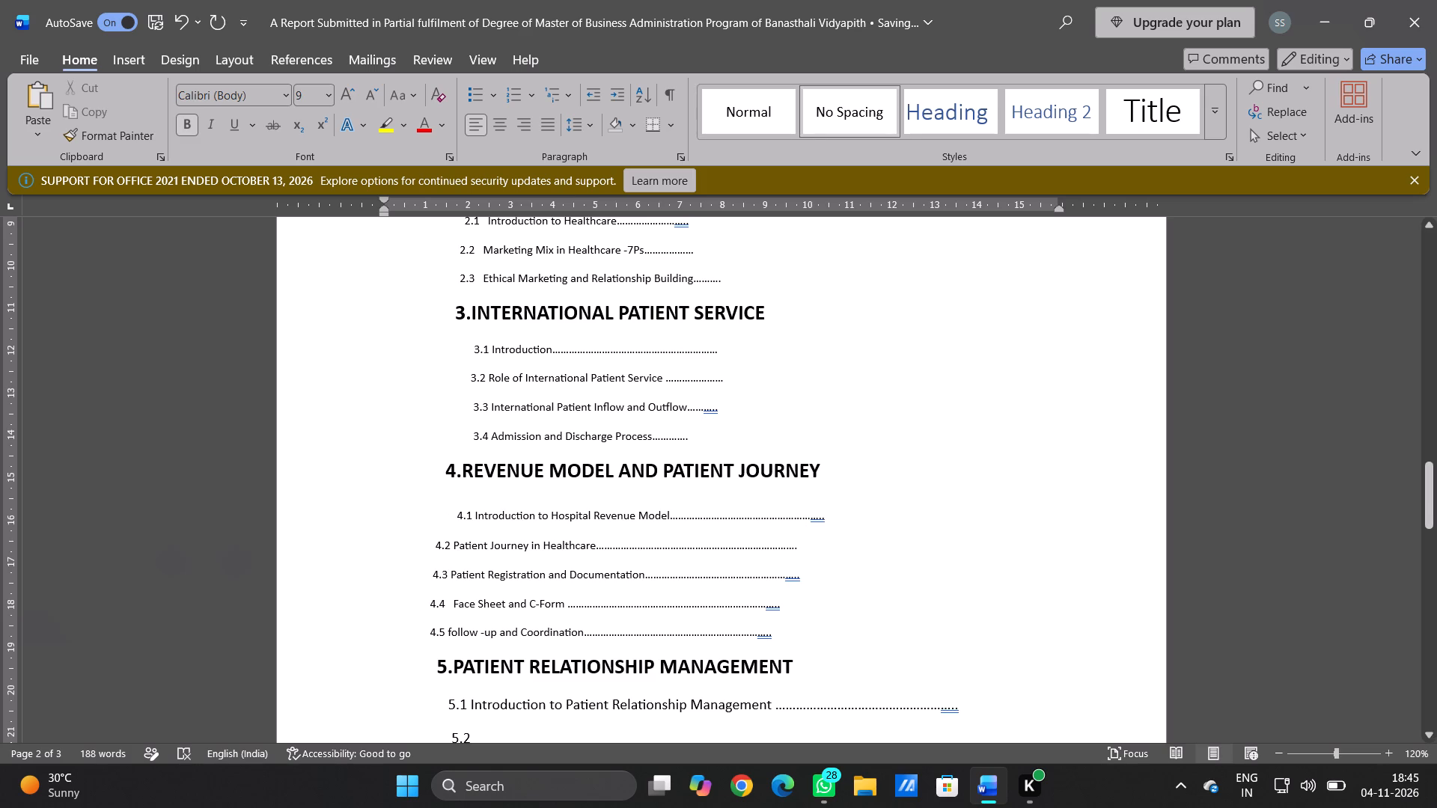
Indent the 4.2 Patient Journey in Healthcare entry with eight more spaces so it lines up with 4.1.
click(429, 549)
key(space)
key(space)
key(space)
key(space)
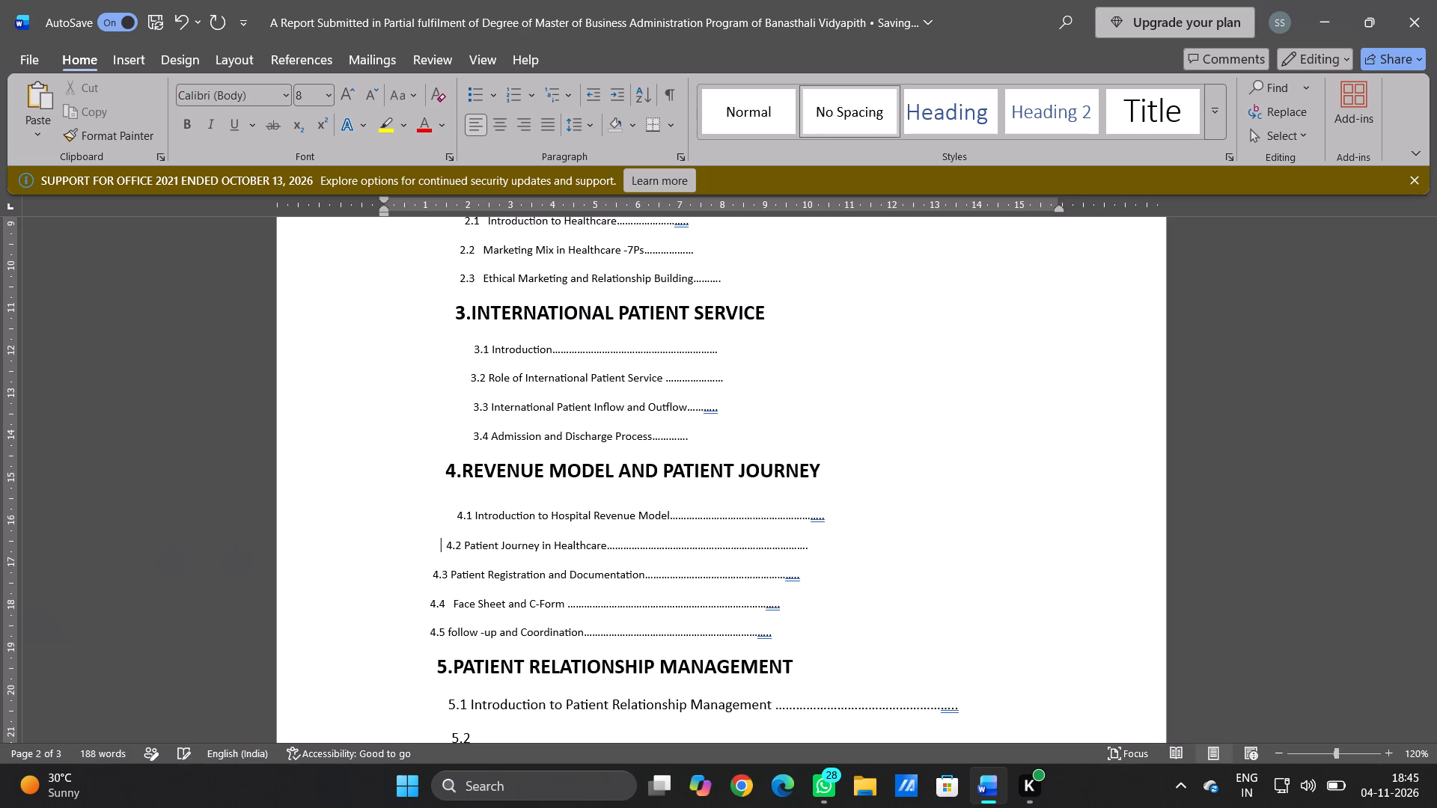
key(space)
key(space)
key(space)
key(space)
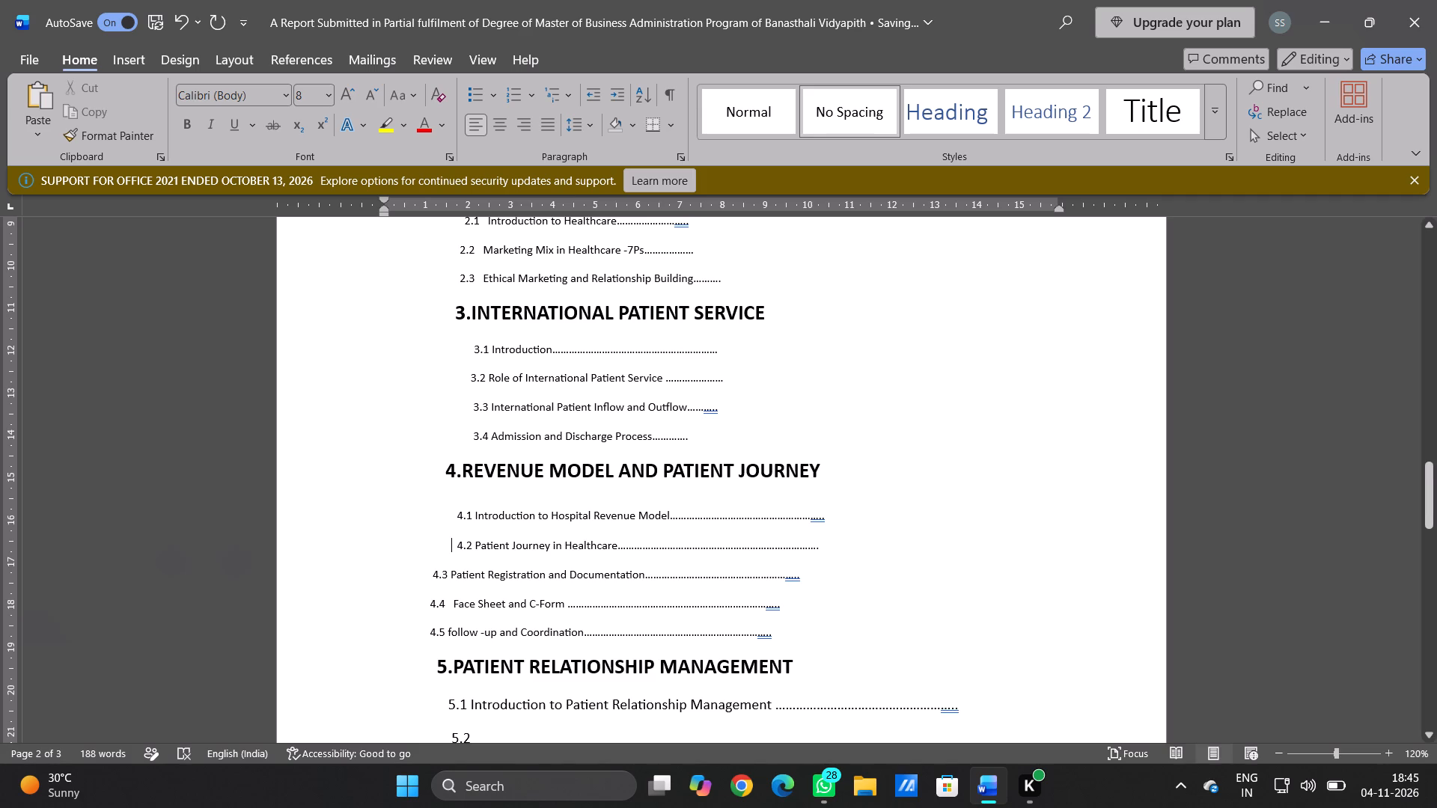
Indent the 4.3 Patient Registration and Documentation entry with nine more spaces so it lines up with 4.2.
click(427, 568)
key(space)
key(space)
key(space)
key(space)
key(space)
key(space)
key(space)
key(space)
key(space)
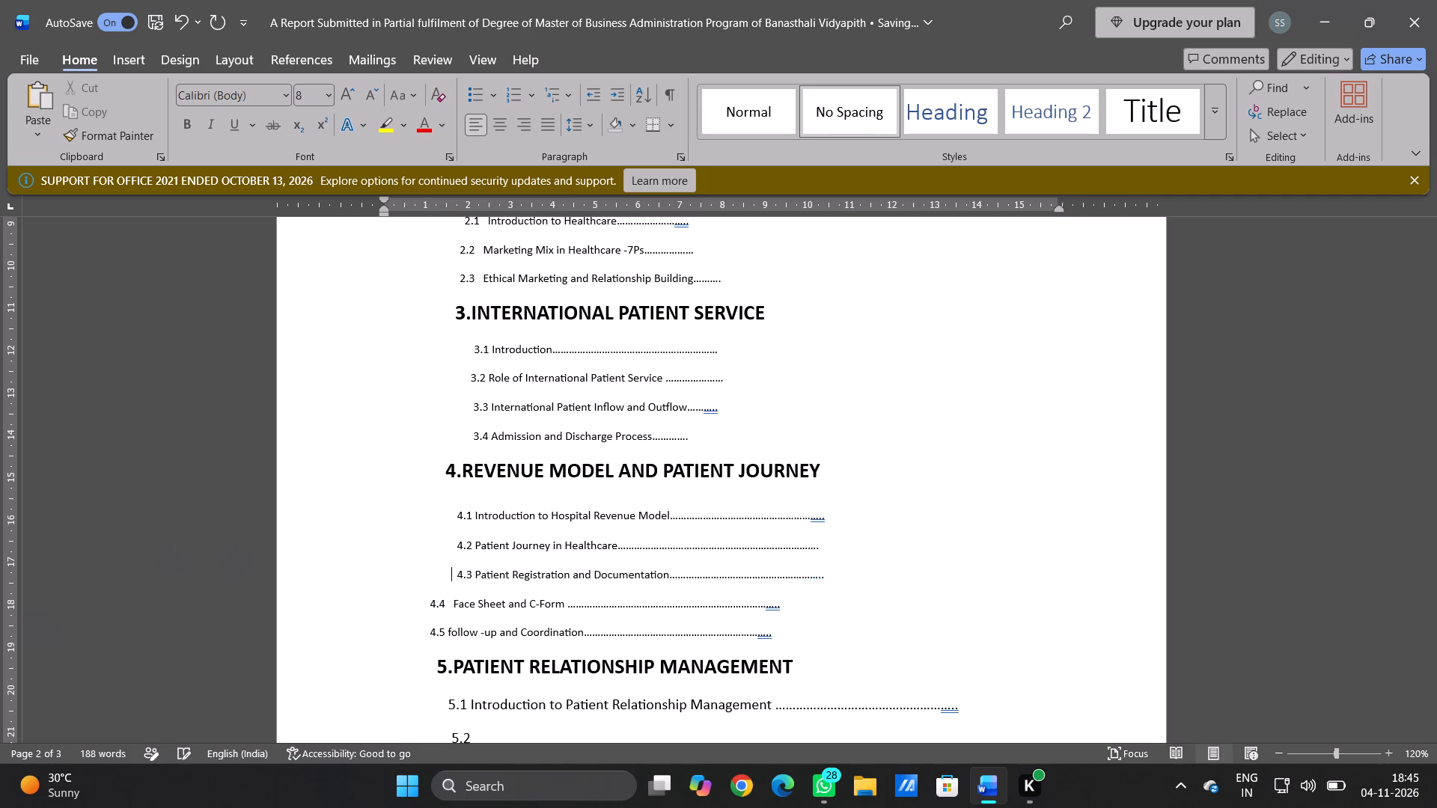
Indent the 4.4 Face Sheet and C-Form entry with ten more spaces so it lines up with 4.3.
click(421, 607)
key(space)
key(space)
key(space)
key(space)
key(space)
key(space)
key(space)
key(space)
key(space)
key(space)
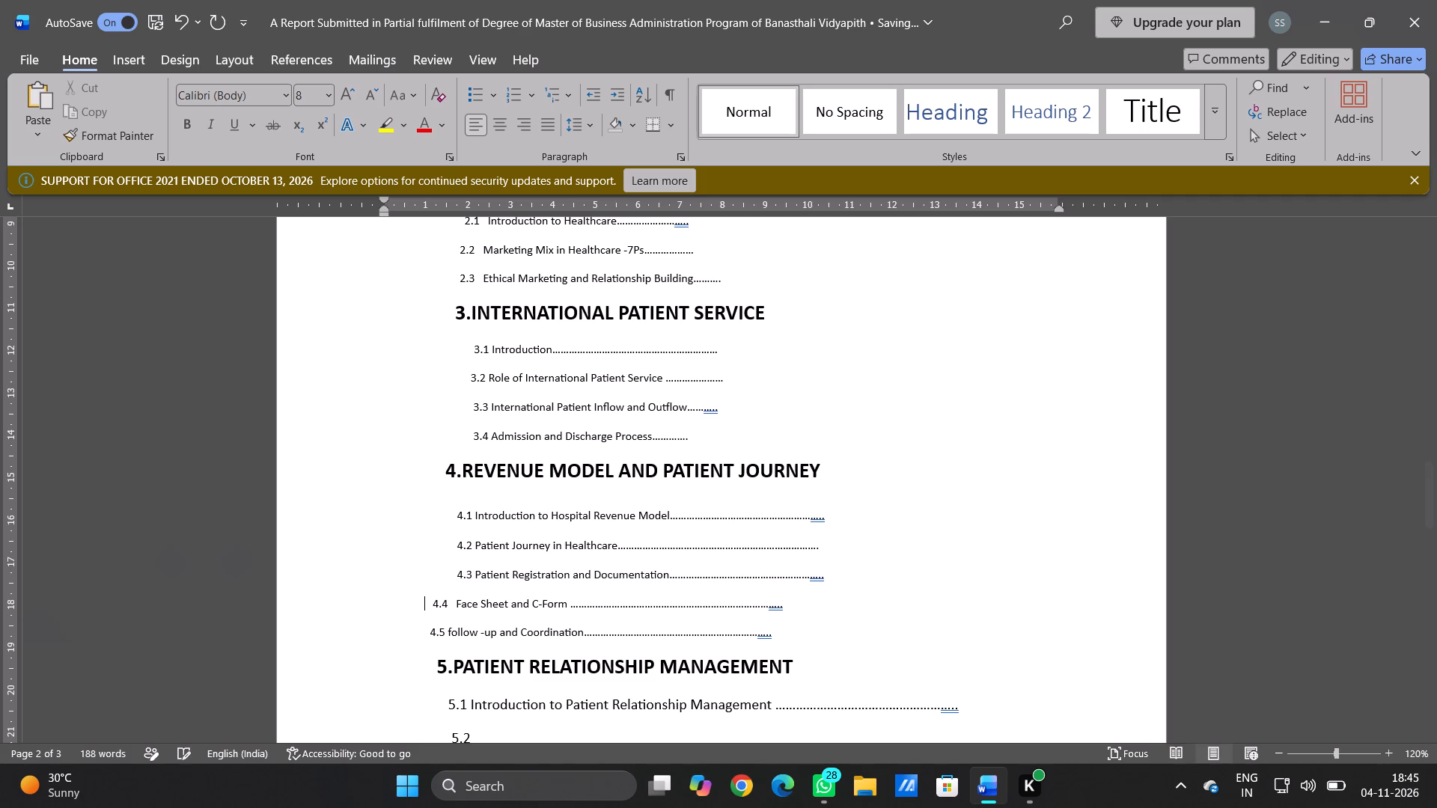
Indent the 4.5 follow-up and Coordination entry with eleven more spaces so it starts nearly level with 4.4.
click(421, 631)
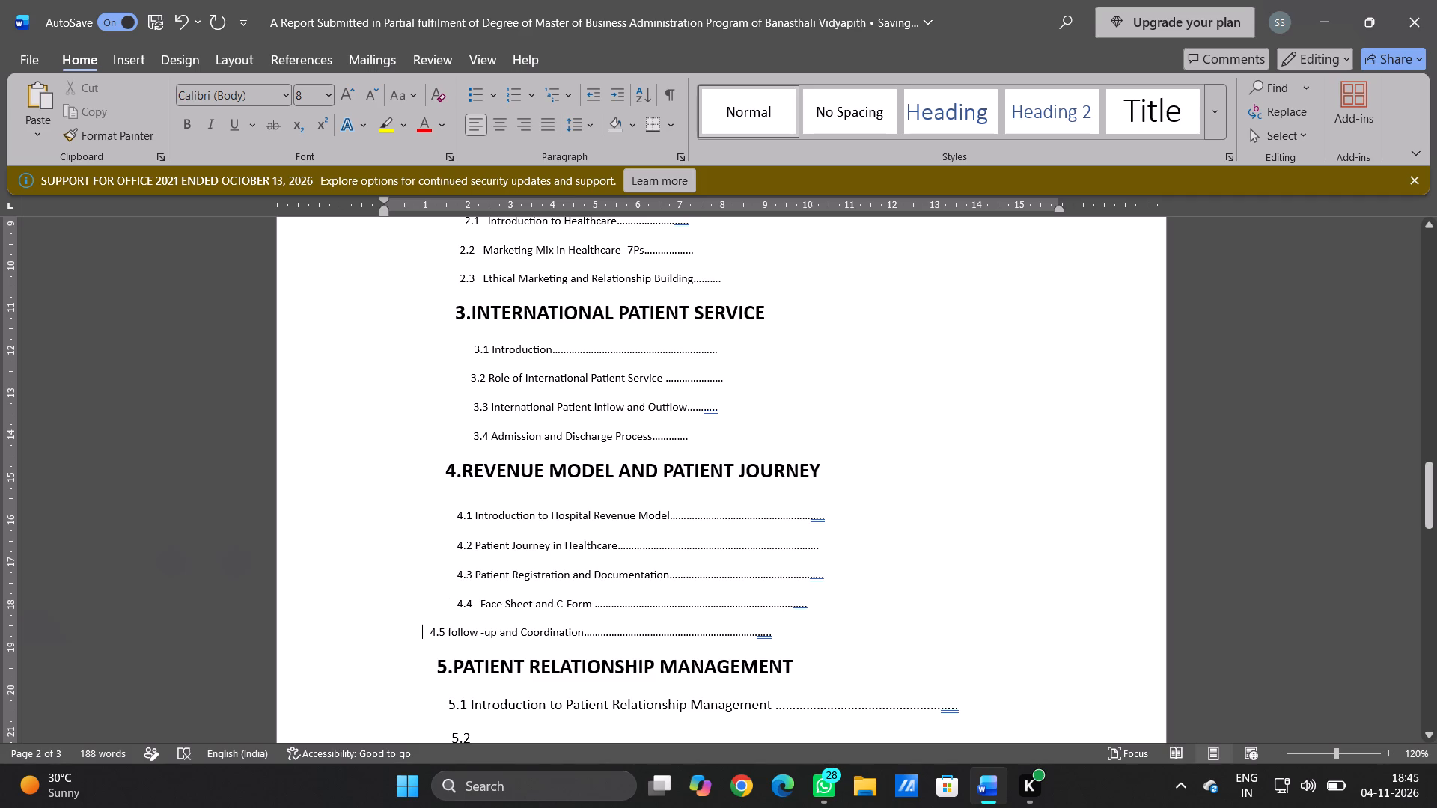
key(space)
key(space)
key(space)
key(space)
key(space)
key(space)
key(space)
key(space)
key(space)
key(space)
key(space)
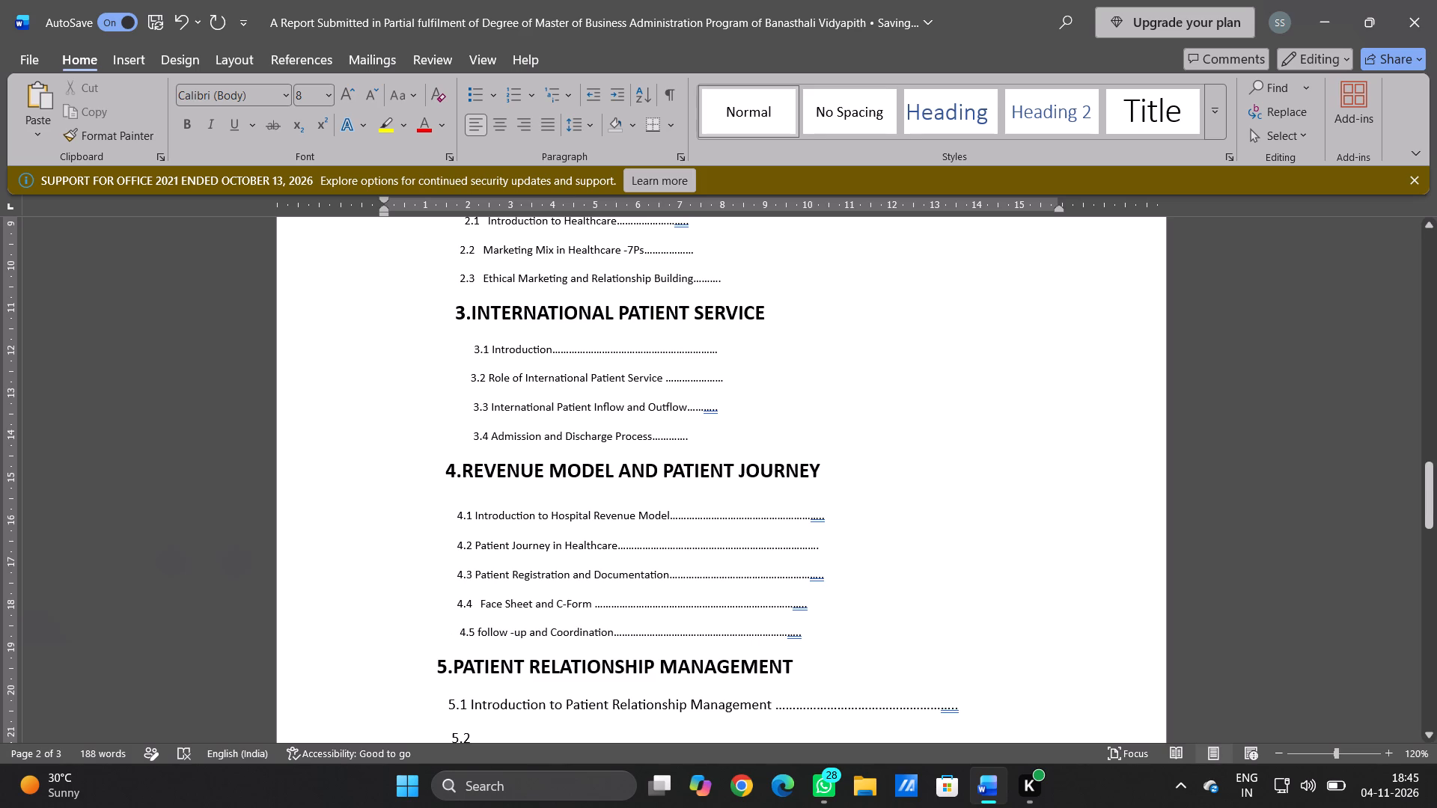
Set the font size of entries 5.1 and 5.2 under PATIENT RELATIONSHIP MANAGEMENT to 8.
scroll(1293, 461, down, 2)
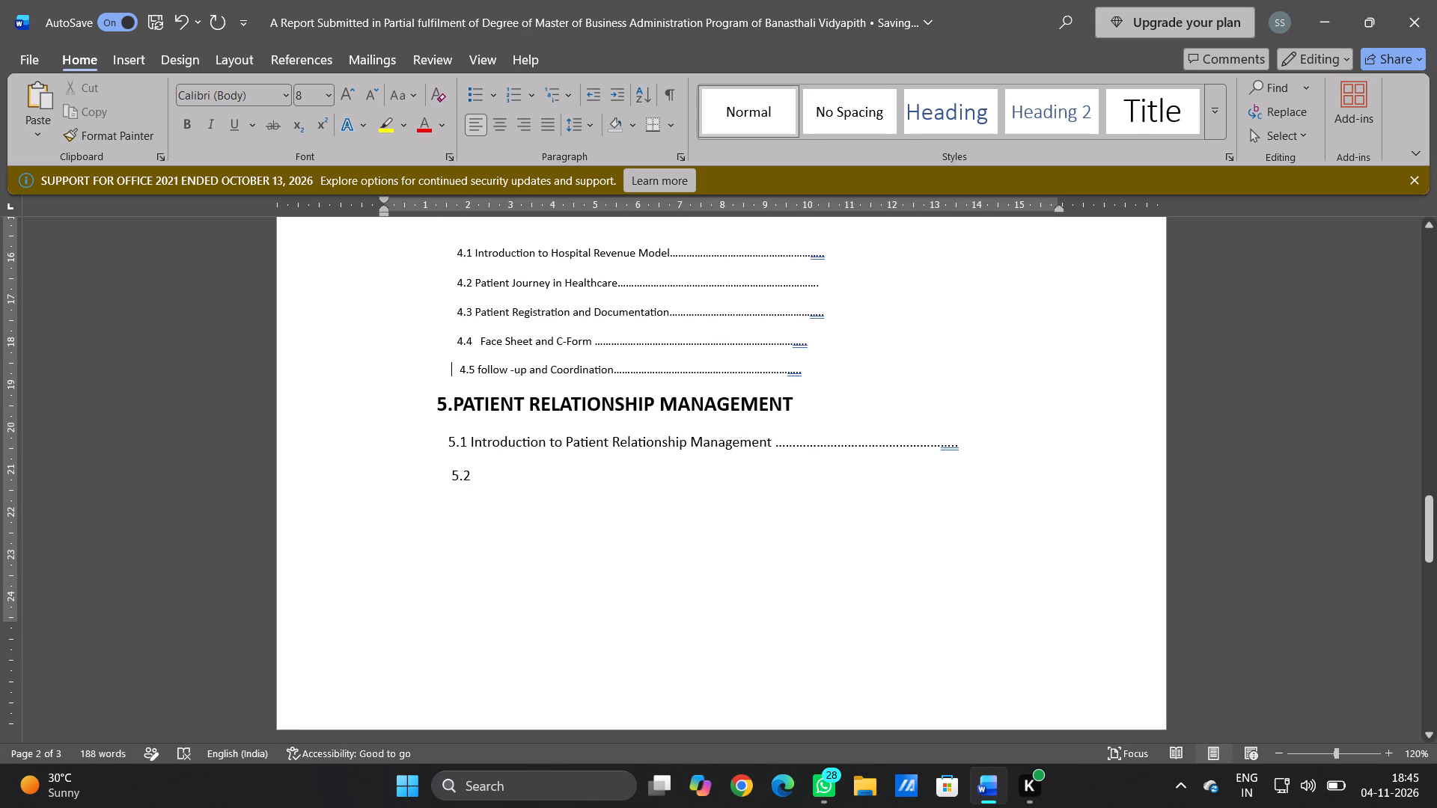
drag(450, 438, 535, 494)
click(322, 86)
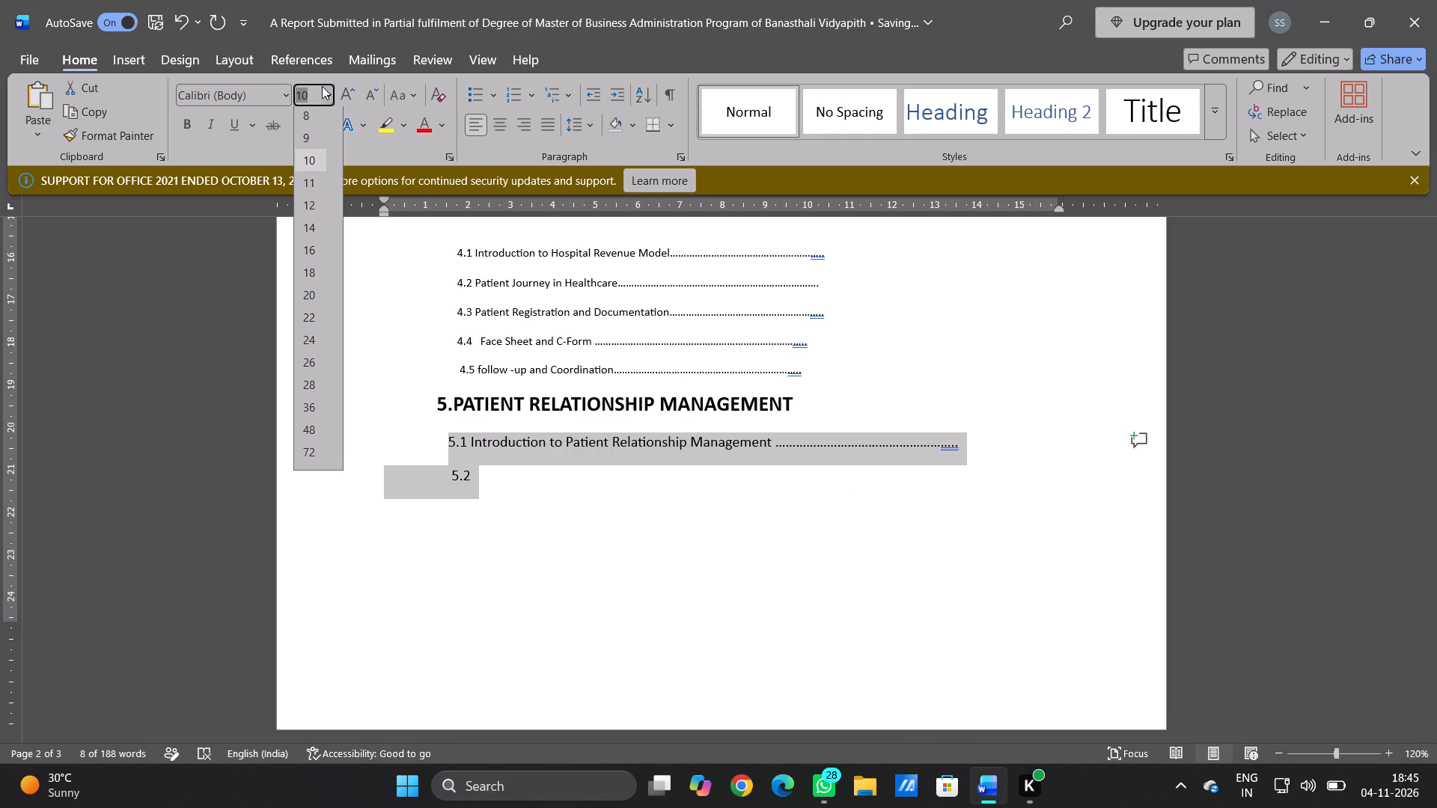
click(309, 116)
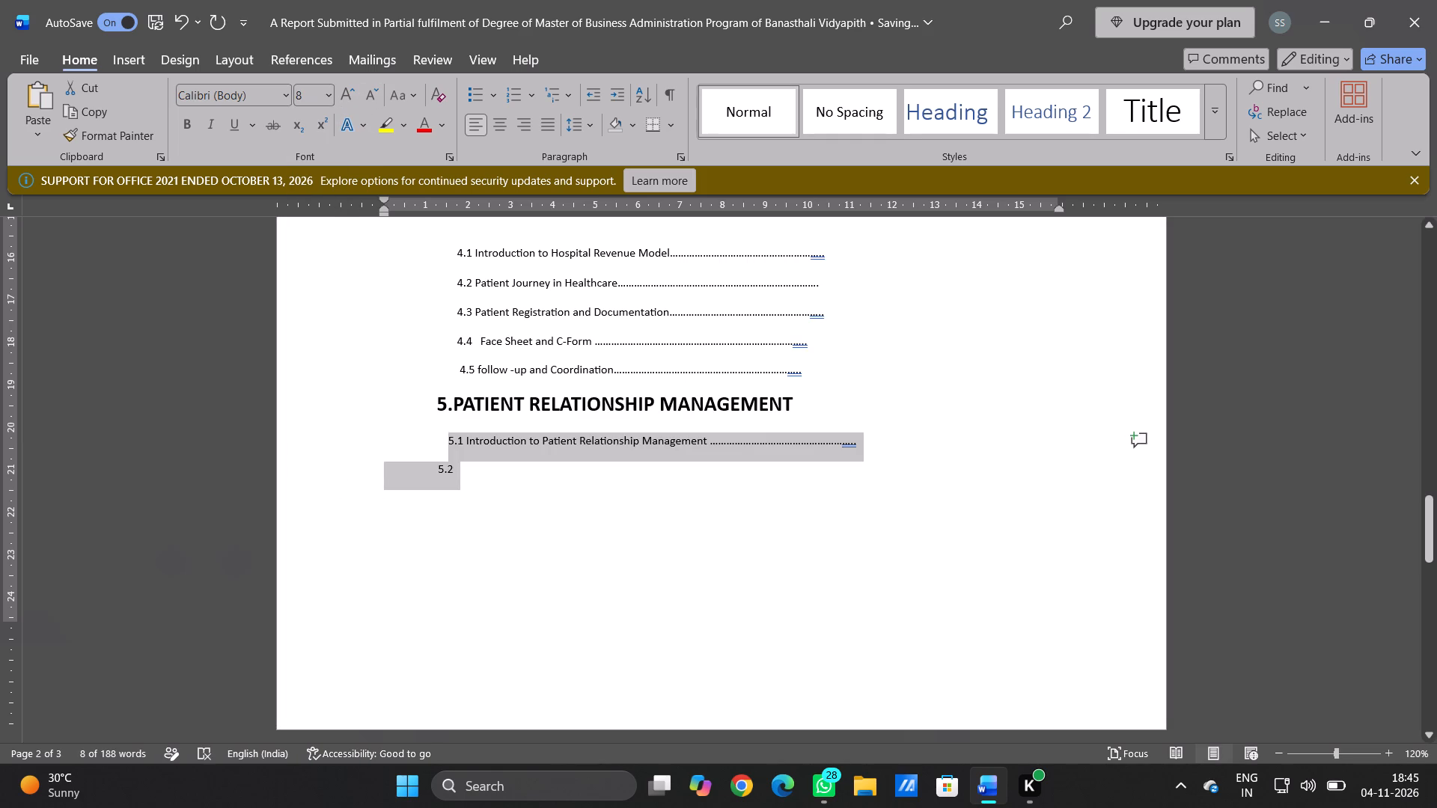
click(478, 503)
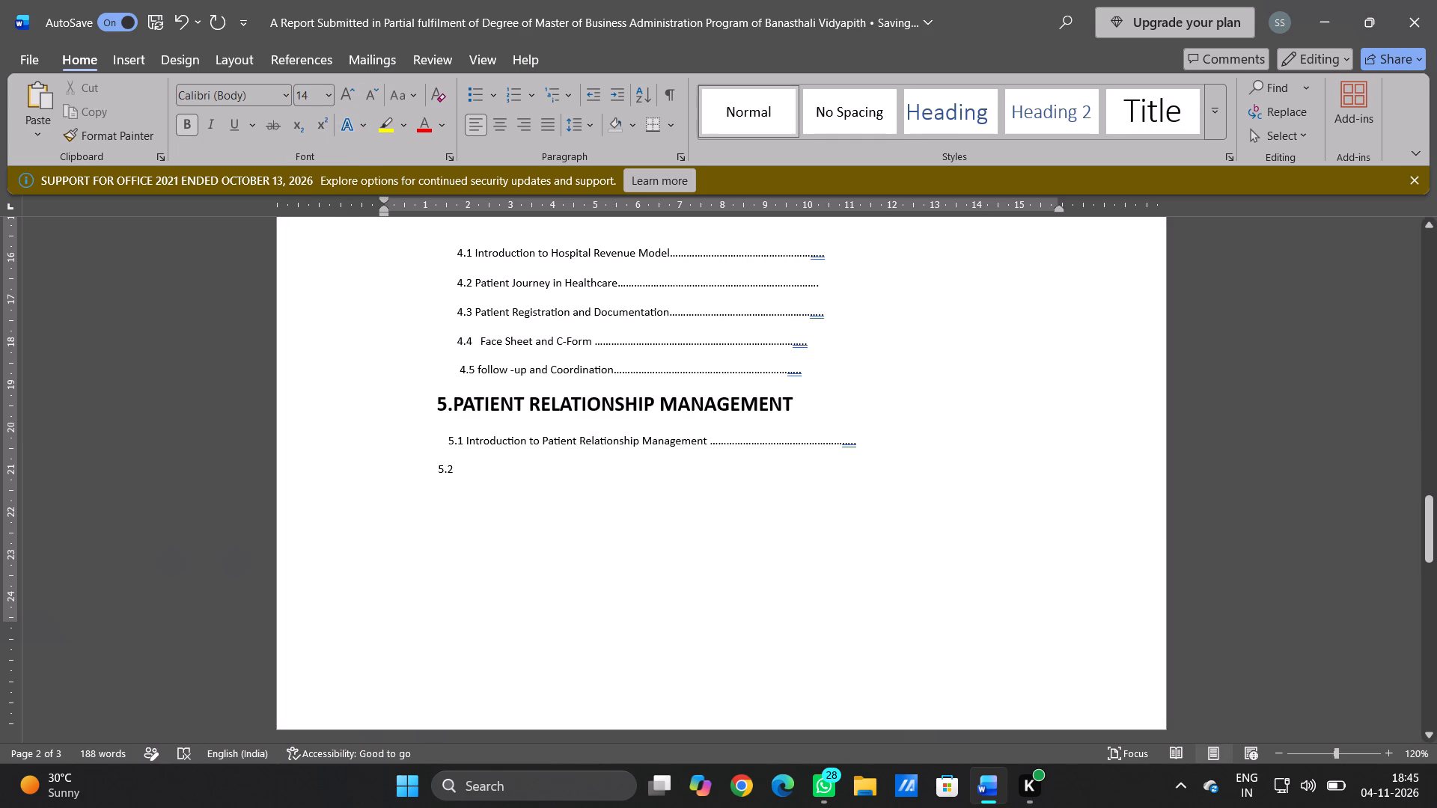
Indent the 5.2 entry number with four more spaces so it lines up with 5.1.
click(427, 472)
key(space)
key(space)
key(space)
key(space)
Enter the title "Patient Communication and Assistance" after the number 5.2, separated by two spaces.
click(471, 468)
key(space)
key(space)
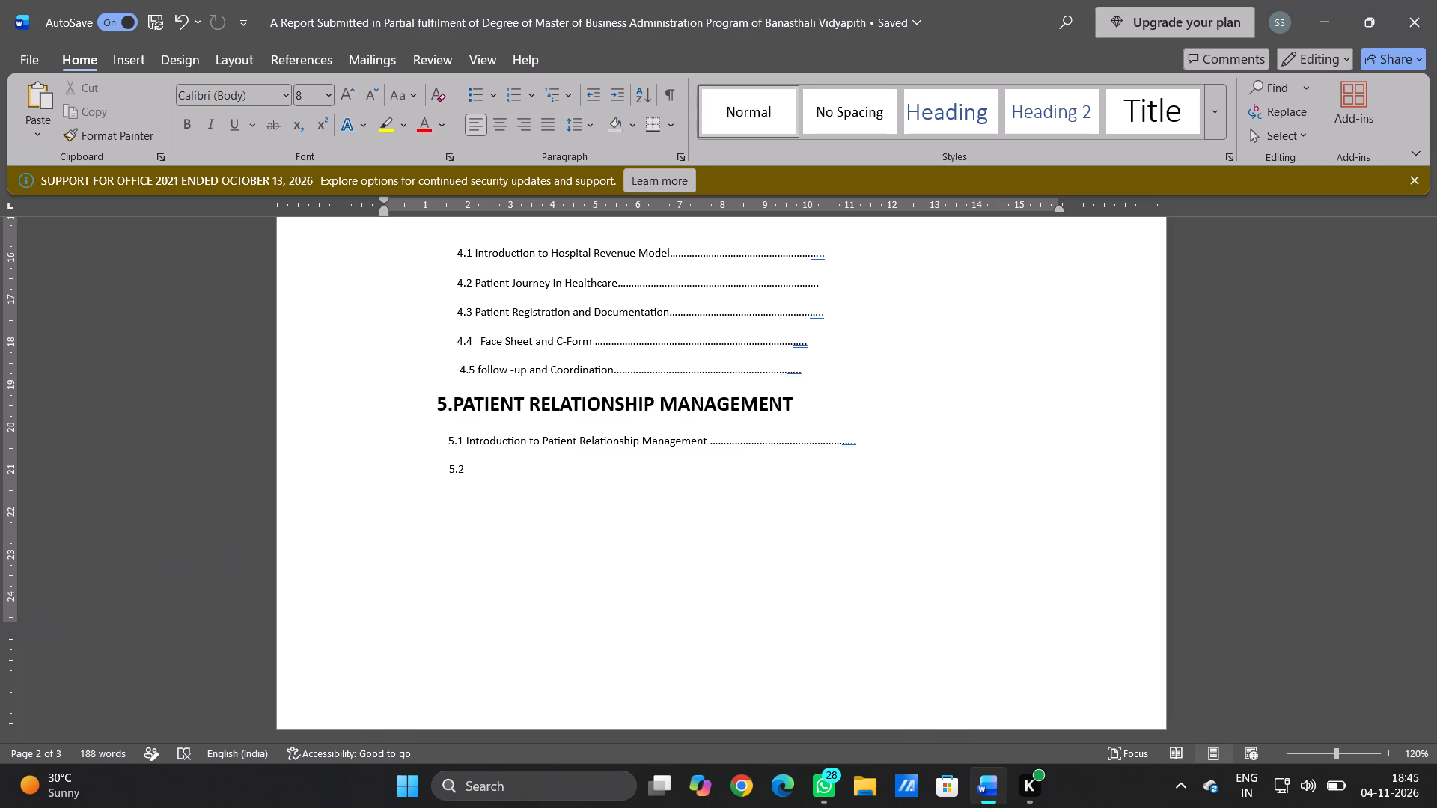
key(a)
text(tient)
key(space)
text(omm)
text(unication)
key(space)
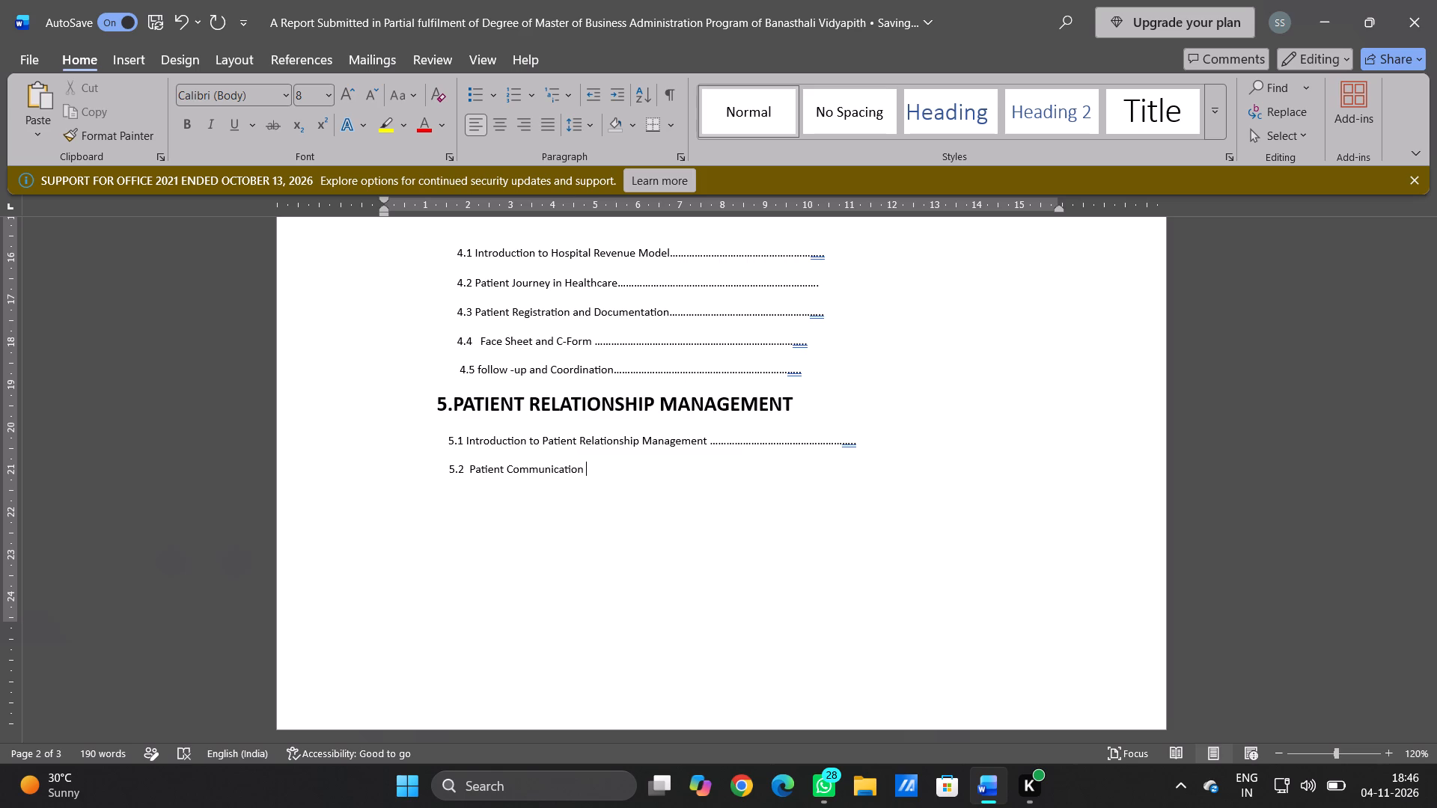
text(and)
key(space)
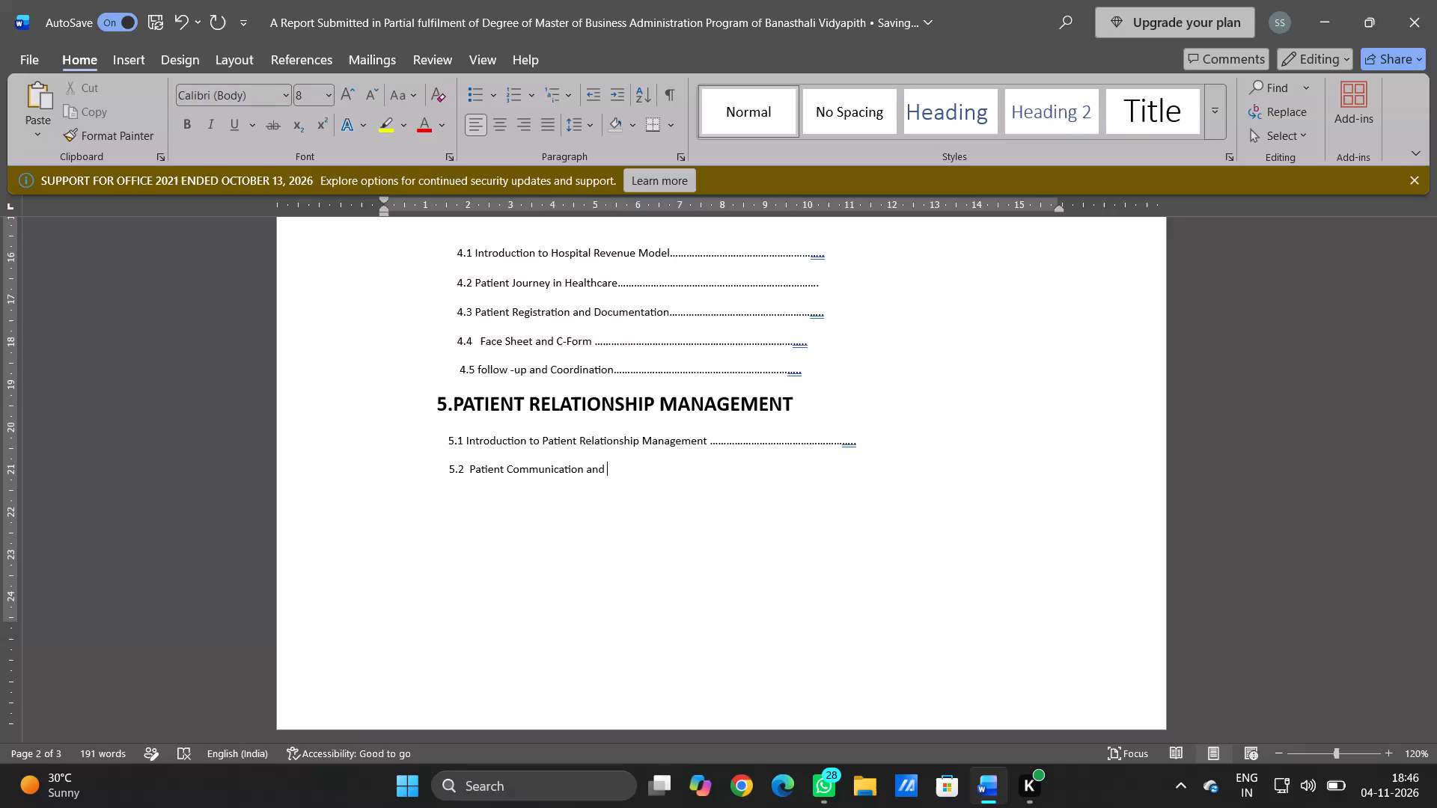
text(ss)
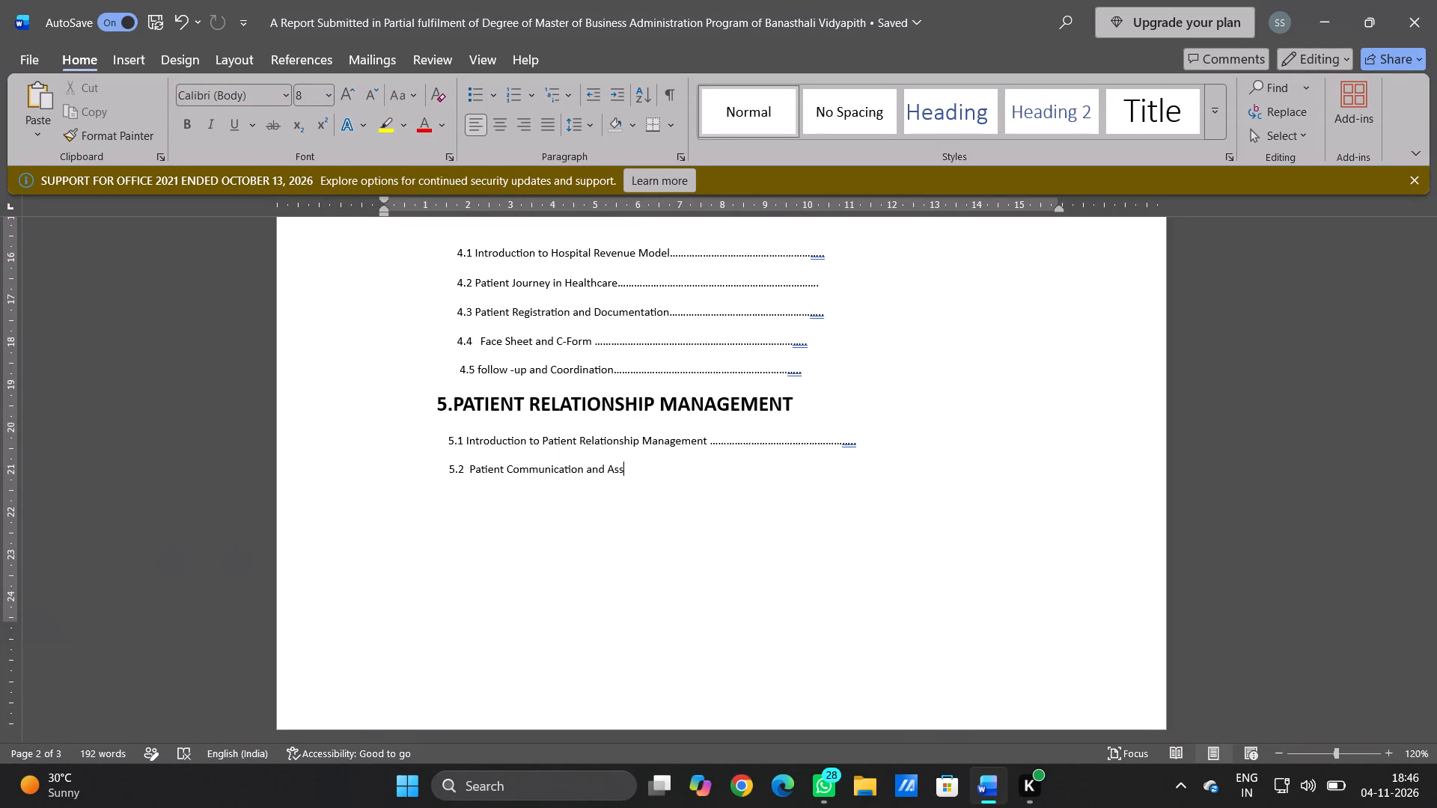
text(istance)
key(space)
Add a dotted leader after the 5.2 title, extending nearly as far as the leader of 5.1.
key(period)
key(period)
key(period)
key(period)
key(period)
key(period)
key(period)
key(period)
key(period)
key(period)
key(period)
key(period)
key(period)
key(period)
key(period)
key(period)
key(period)
key(period)
key(period)
key(period)
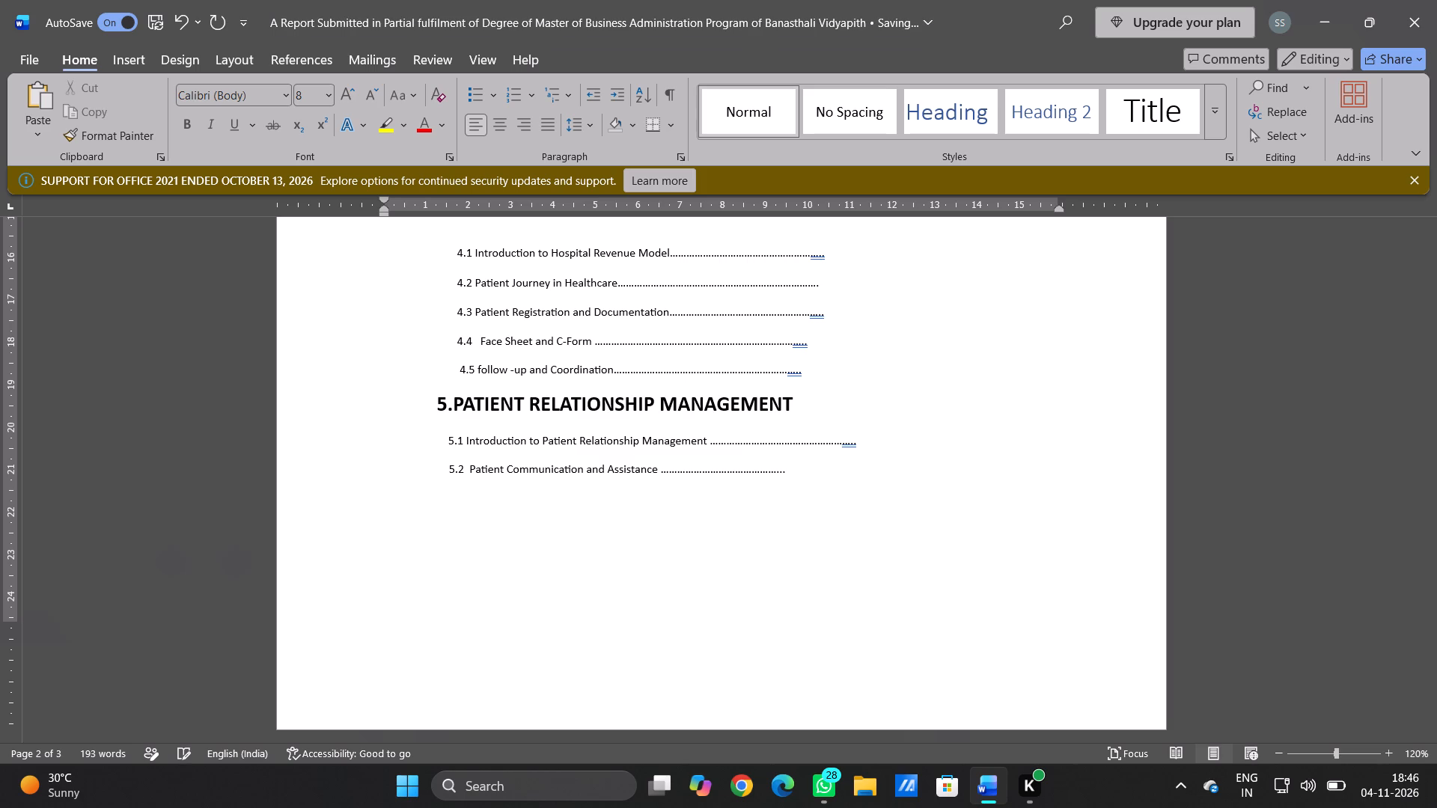
Start a new line below the 5.2 entry, indent it with 25 spaces and enter the number 5.3.
key(Return)
key(space)
key(space)
key(space)
key(space)
key(space)
key(space)
key(space)
key(space)
key(space)
key(space)
key(space)
key(space)
key(space)
key(space)
key(space)
key(space)
key(space)
key(space)
key(space)
key(space)
key(space)
key(space)
key(space)
key(space)
key(space)
key(5)
text(.3)
Review the table of contents from its heading down to the new 5.3 entry.
scroll(1199, 387, down, 1)
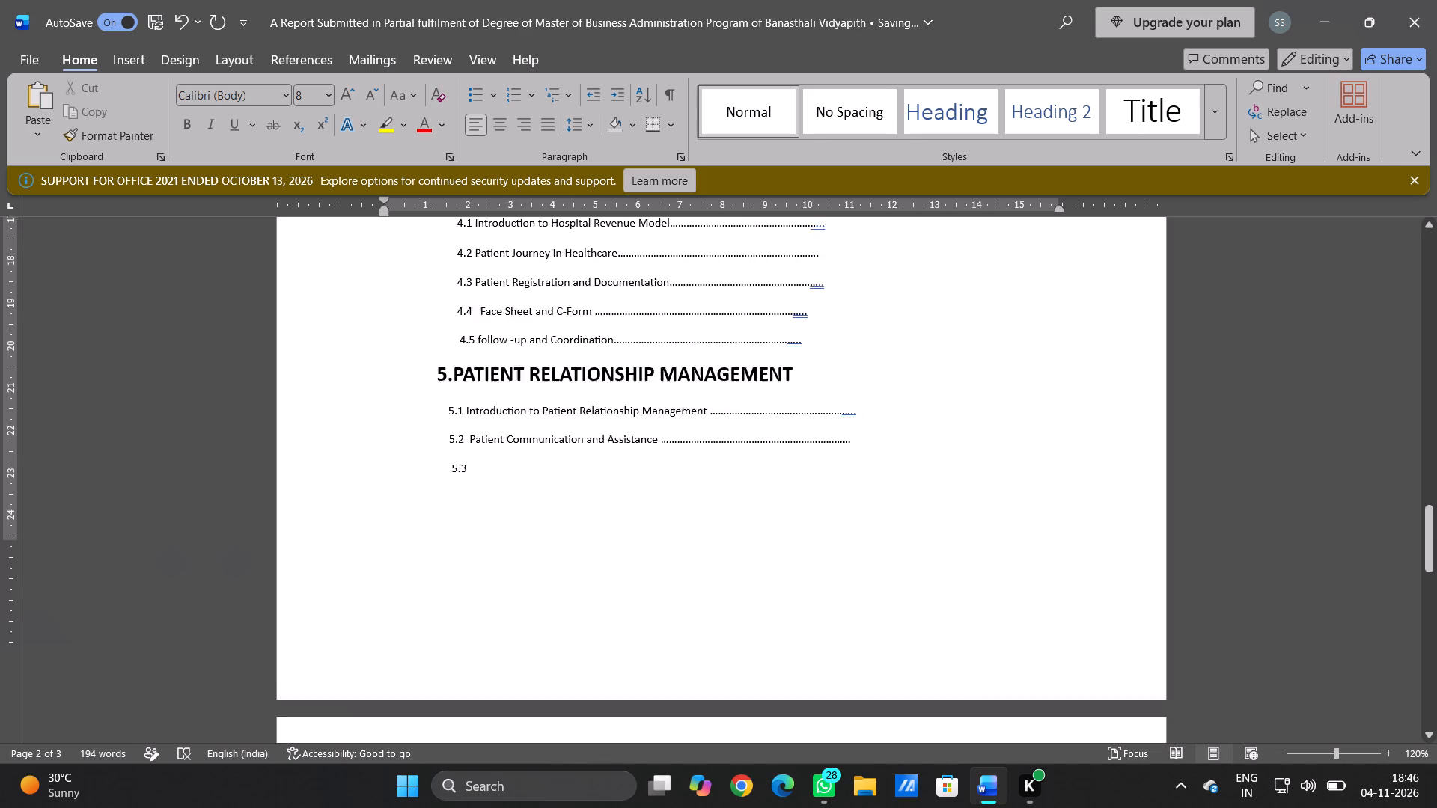
scroll(1199, 387, down, 3)
scroll(1199, 387, up, 2)
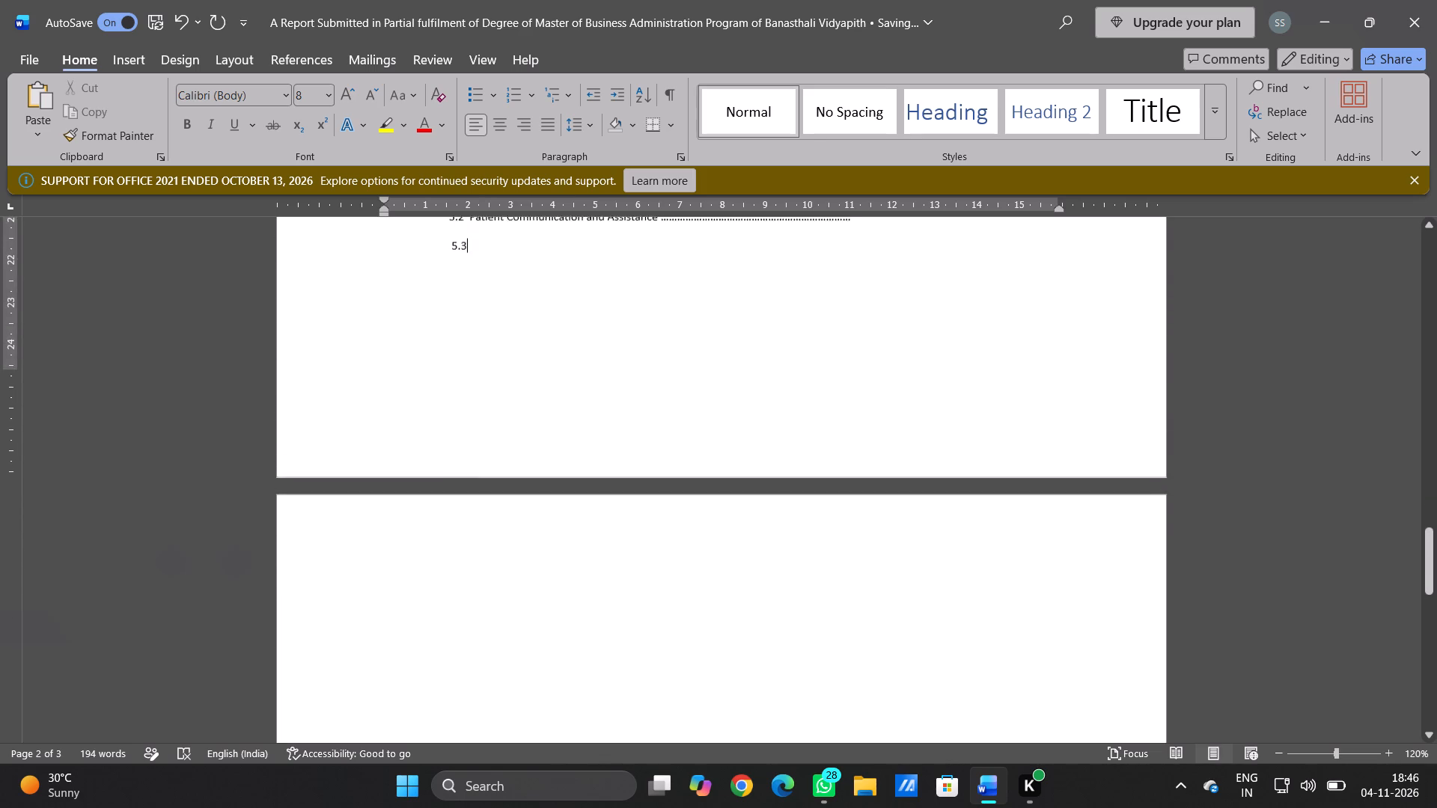
scroll(1199, 387, up, 5)
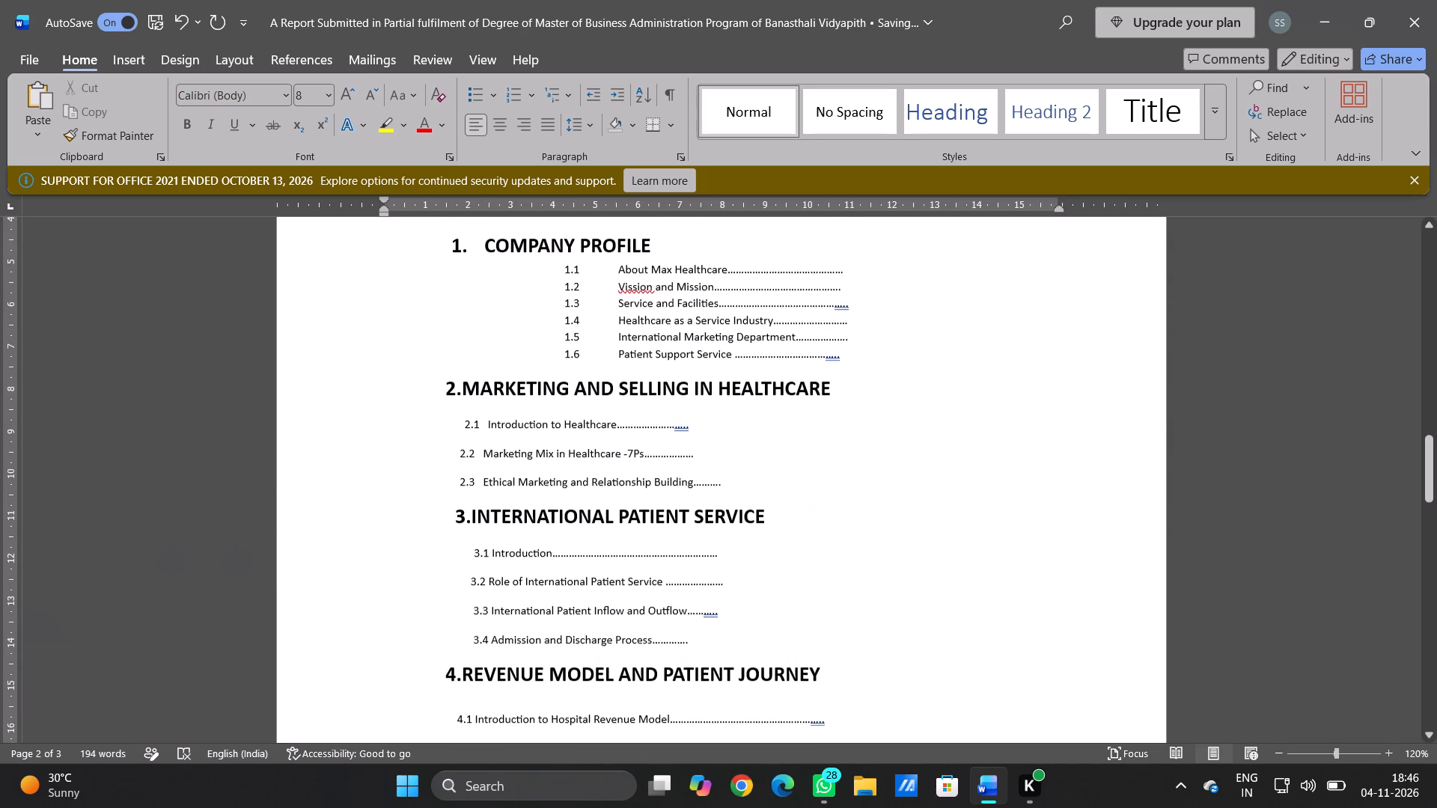
scroll(1199, 387, up, 1)
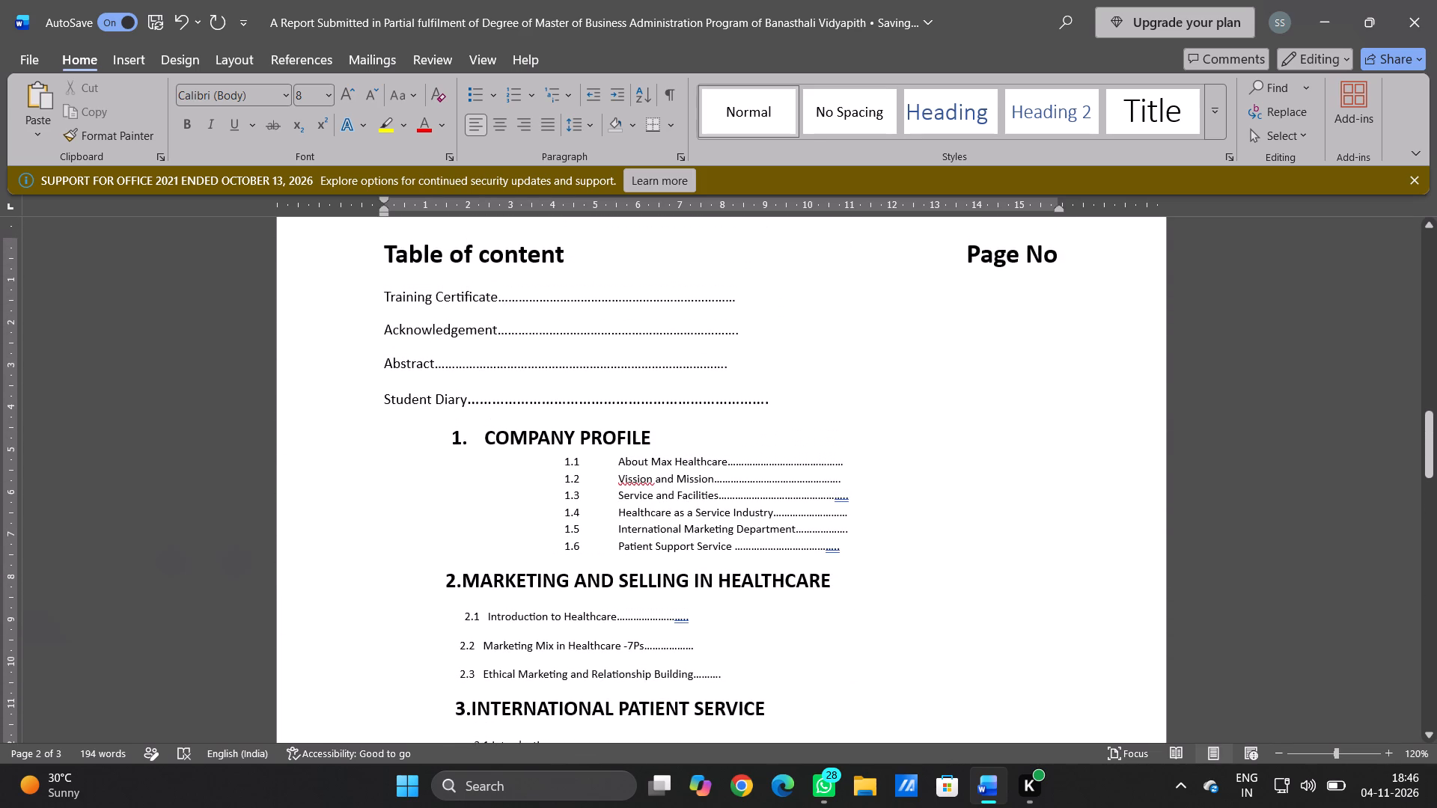
scroll(1199, 387, up, 1)
scroll(1199, 387, down, 1)
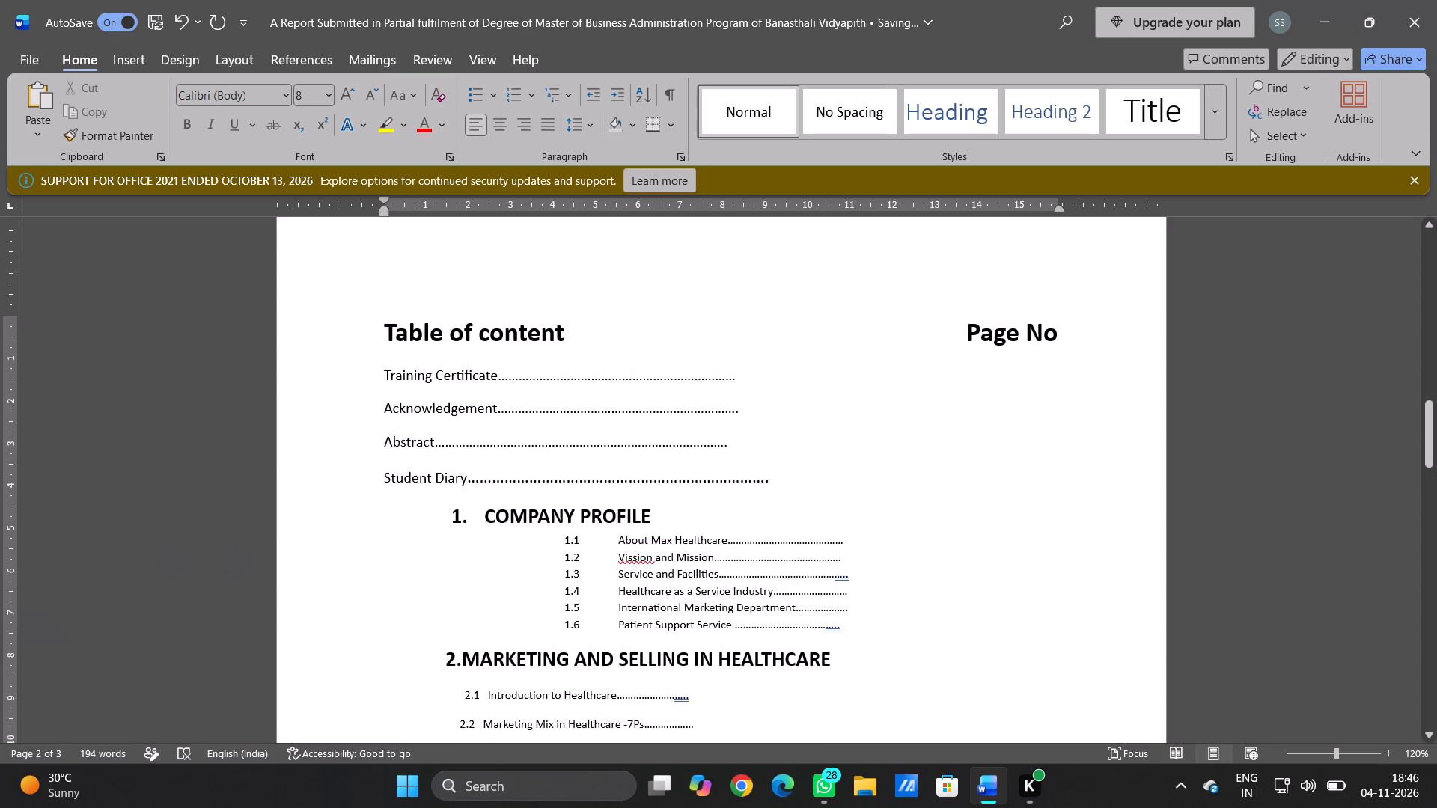
scroll(1199, 387, down, 4)
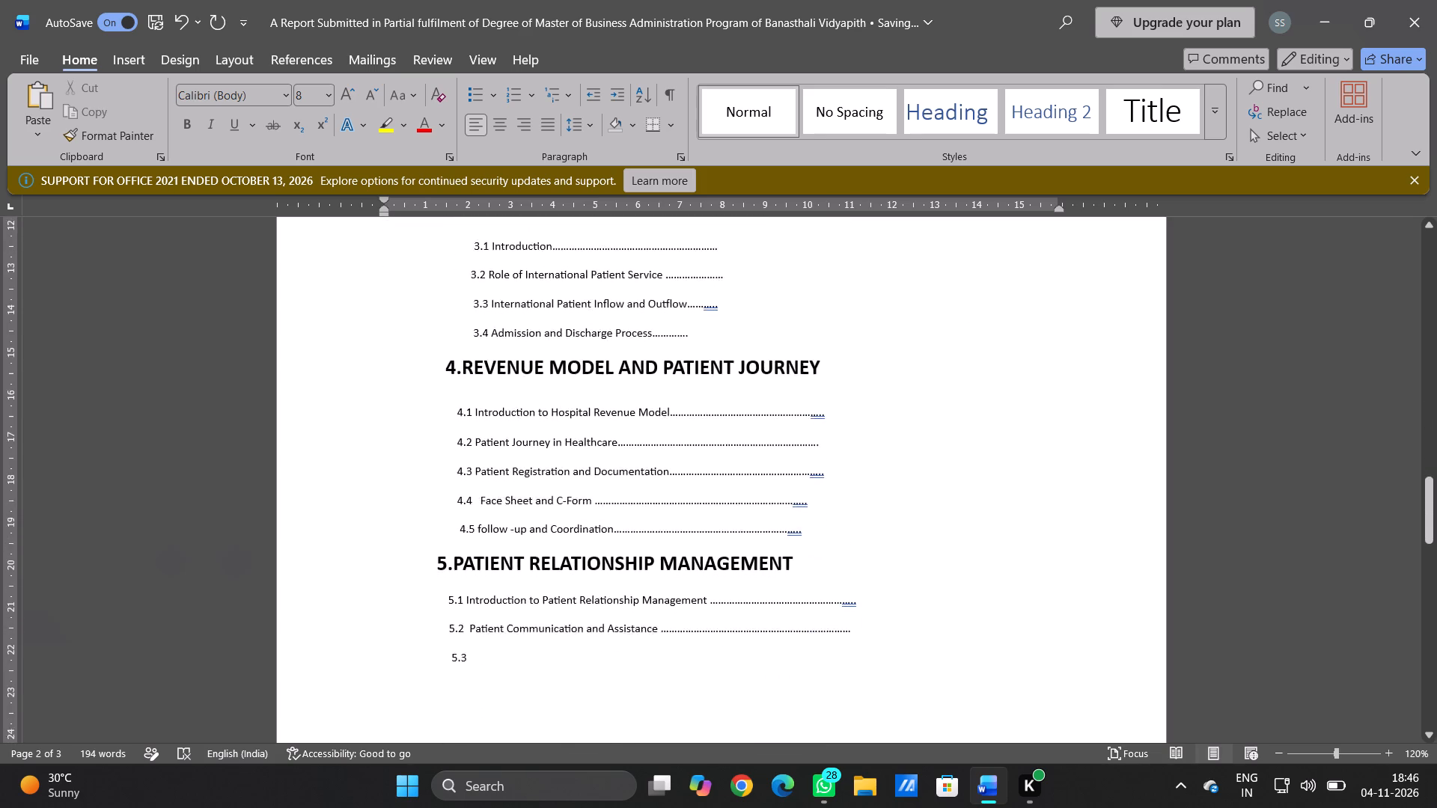
scroll(1199, 387, down, 1)
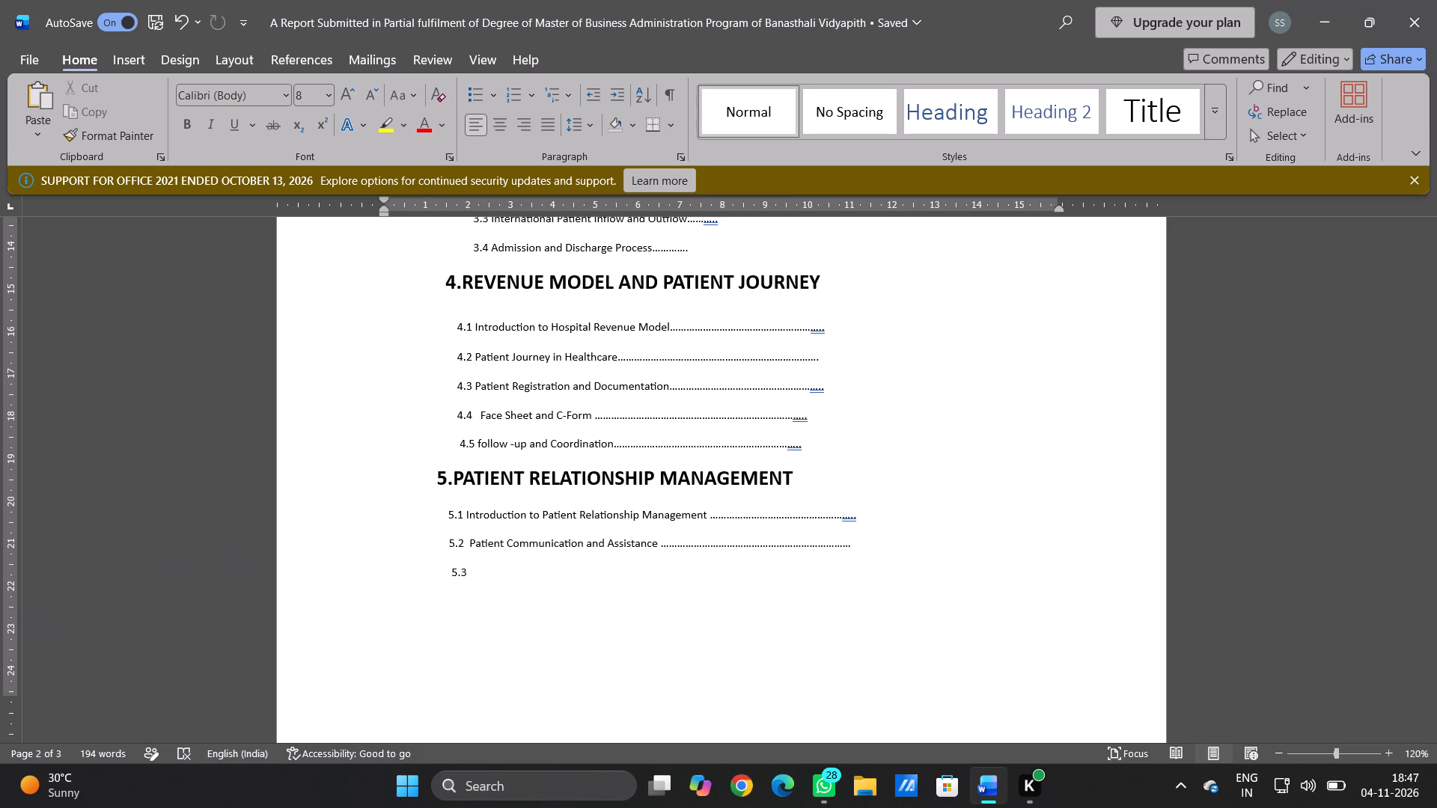
Enter the title "Follow-up and Patient Support" after the number 5.3, separated by one space.
key(BackSpace)
key(space)
key(f)
text(ollowb)
key(BackSpace)
key(space)
key(BackSpace)
text(-up)
key(space)
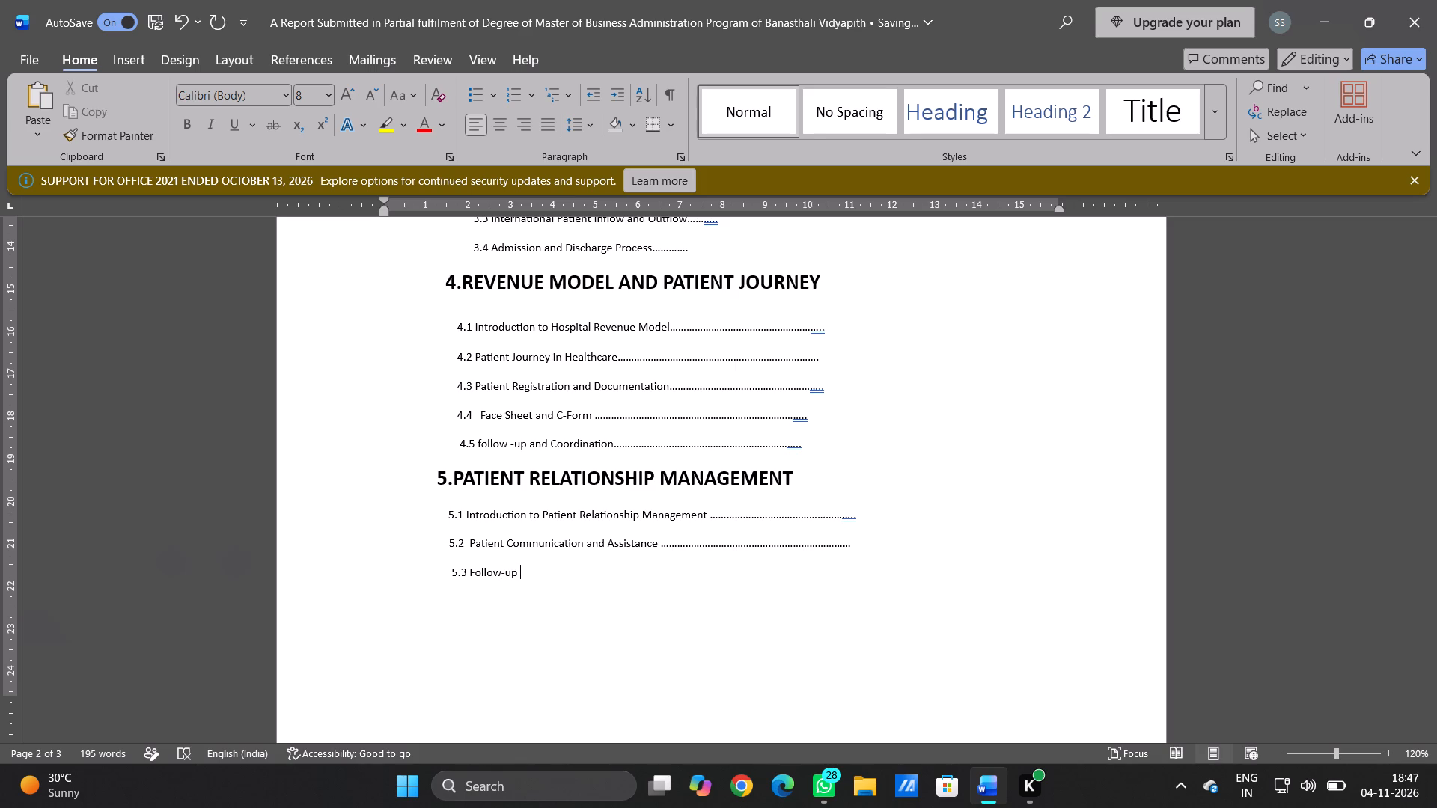
text(and)
key(space)
key(a)
text(tient)
key(space)
key(s)
text(upport)
Add a space and a dotted leader after the 5.3 title, extending as far as the leader of 5.2.
key(space)
key(period)
key(period)
key(period)
key(period)
key(period)
key(period)
key(period)
key(period)
key(period)
key(period)
key(period)
key(period)
key(period)
key(period)
key(period)
key(period)
key(period)
key(period)
key(period)
key(period)
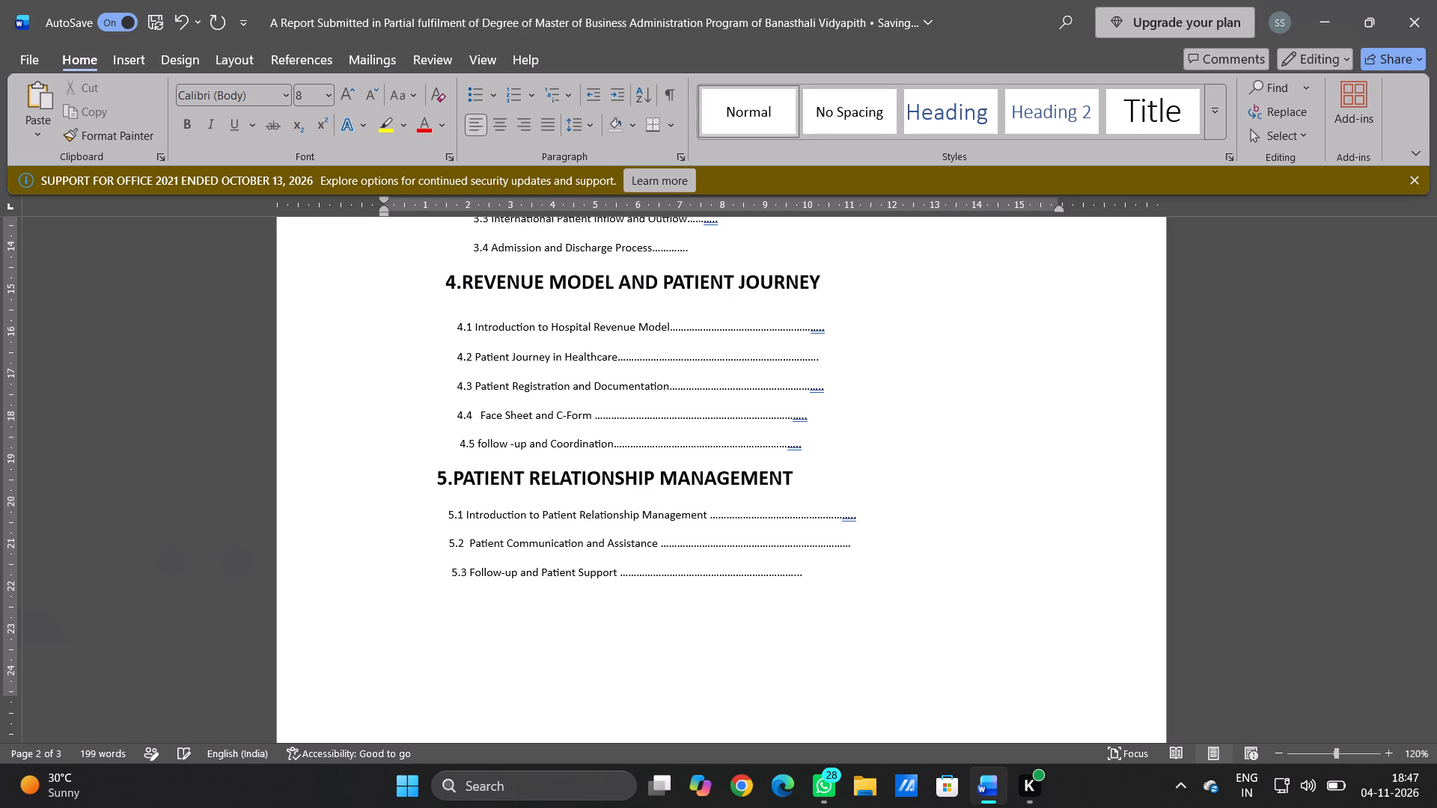
text(........)
Start a new line below the 5.3 entry, indent it with 25 spaces and enter the number 5.4.
key(Return)
key(space)
key(space)
key(space)
key(space)
key(space)
key(space)
key(space)
key(space)
key(space)
key(space)
key(space)
key(space)
key(space)
key(space)
key(space)
key(space)
key(space)
key(space)
key(space)
key(space)
key(space)
key(space)
key(space)
key(space)
key(space)
key(5)
text(.4)
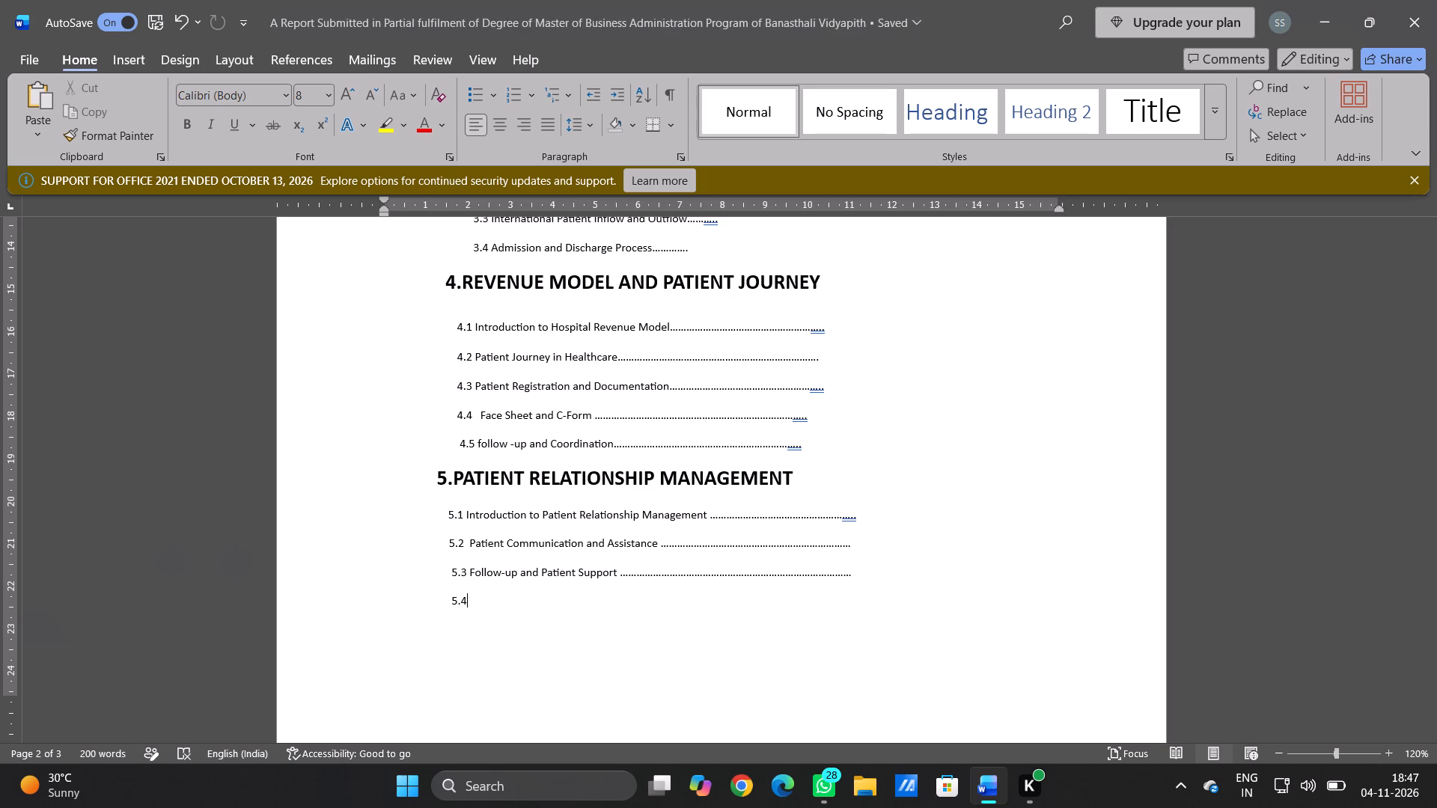
Enter the title "Importance of Patient Satisfication" after the number 5.4, separated by one space.
key(i)
key(BackSpace)
key(space)
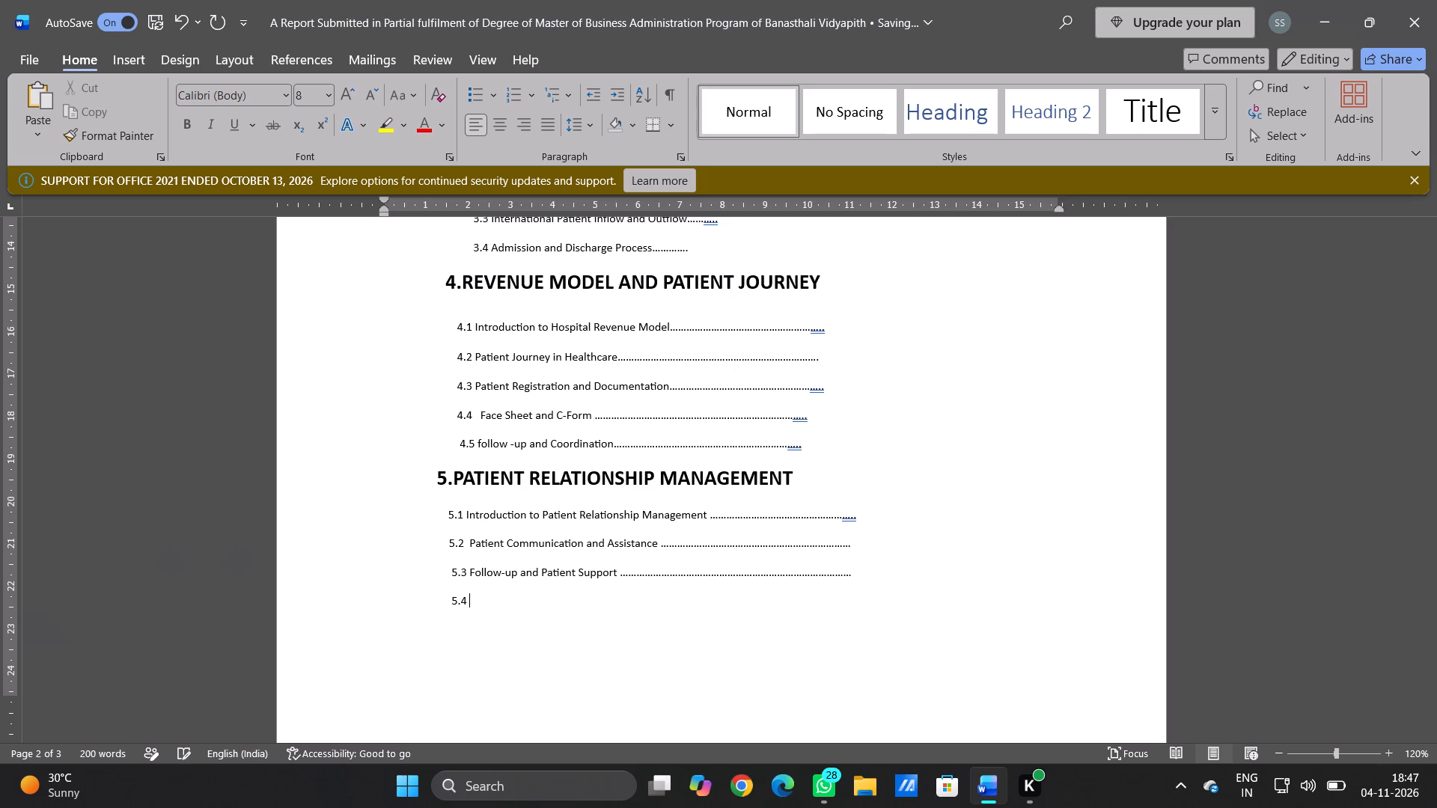
text(portamnce)
key(space)
key(BackSpace)
key(BackSpace)
key(BackSpace)
key(BackSpace)
key(BackSpace)
text(nce)
key(space)
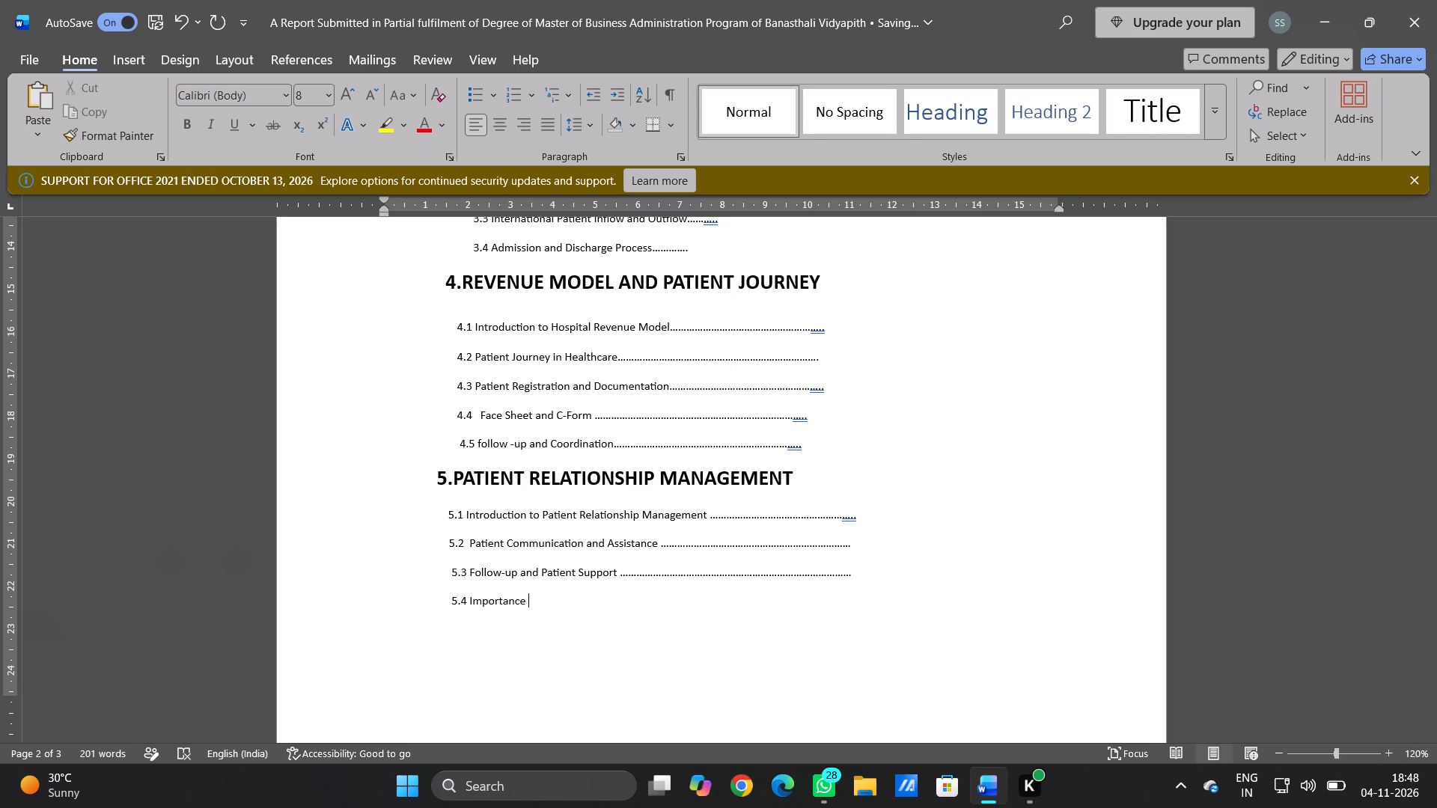
text(of)
key(space)
key(BackSpace)
text(atient)
key(space)
text(tisficat)
text(ion)
Add a dotted leader directly after the 5.4 title, extending slightly past the end of the 5.3 leader.
key(period)
key(period)
key(period)
key(period)
key(period)
key(period)
key(period)
key(period)
key(period)
key(period)
key(period)
key(period)
key(period)
key(period)
key(period)
key(period)
key(period)
key(period)
key(period)
key(period)
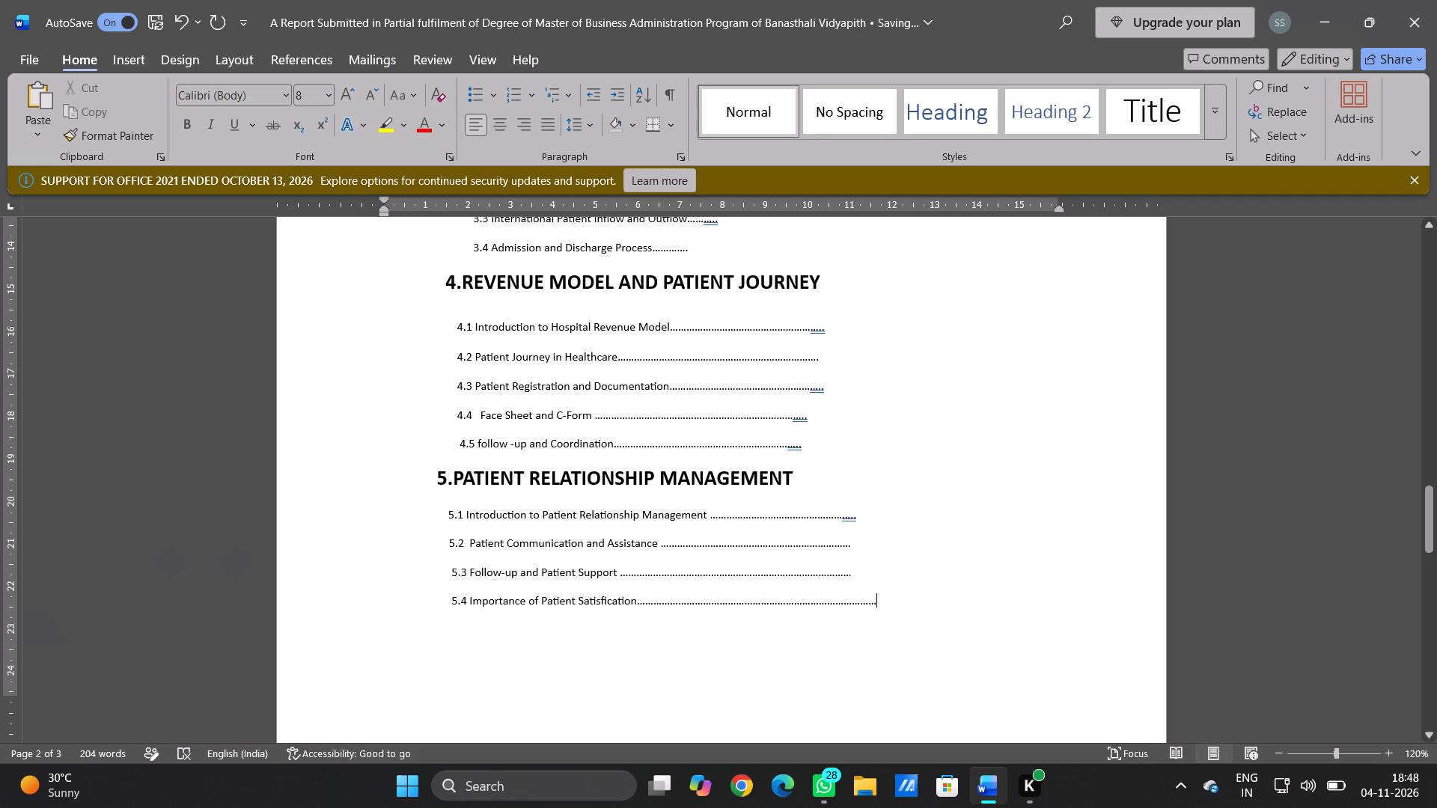
On the bold line below the 5.4 entry, add four spaces of indentation and enter the chapter number "6.".
click(444, 637)
key(space)
key(space)
key(space)
key(space)
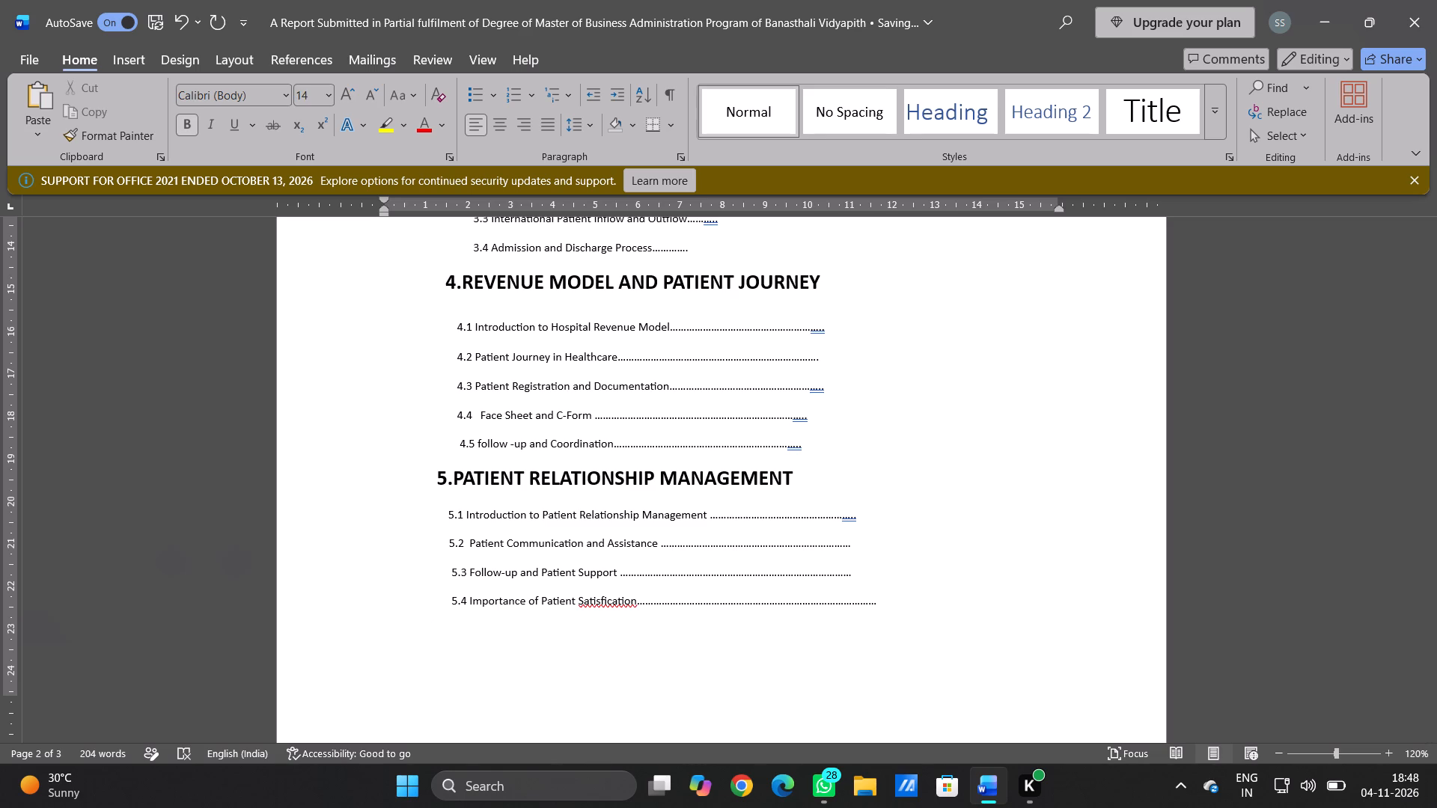
key(6)
key(period)
Begin the chapter 6 heading with the capitalised word "INTERSHIP", one space after the number.
key(space)
key(i)
text(nters)
key(BackSpace)
key(BackSpace)
key(BackSpace)
key(BackSpace)
key(BackSpace)
key(m)
key(Insert)
key(BackSpace)
text(NTERS)
text(HIP)
key(space)
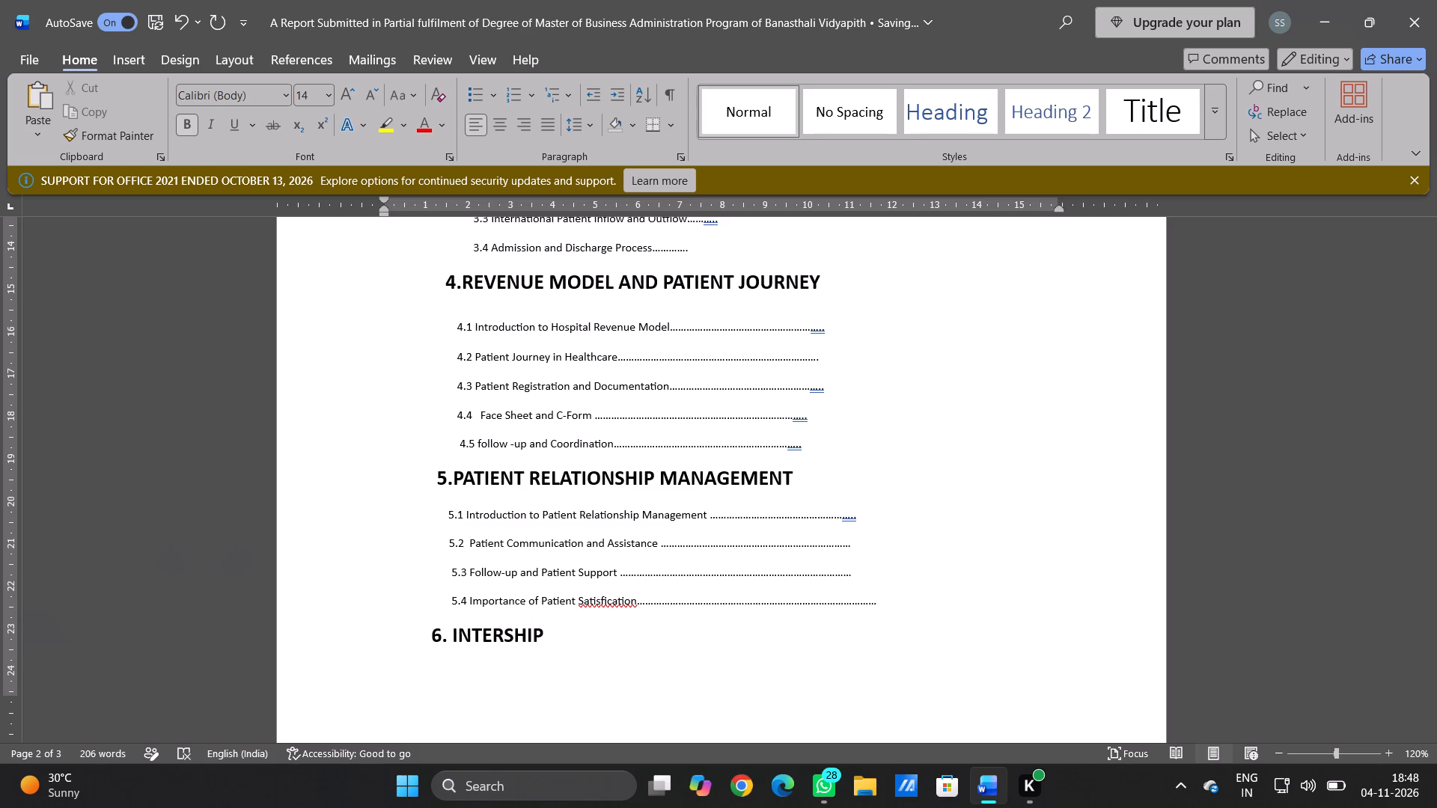
Complete the chapter 6 heading by adding "ACTIVTIES AND LEARNING" in capitals after "INTERSHIP".
text(ACTIB)
key(BackSpace)
key(BackSpace)
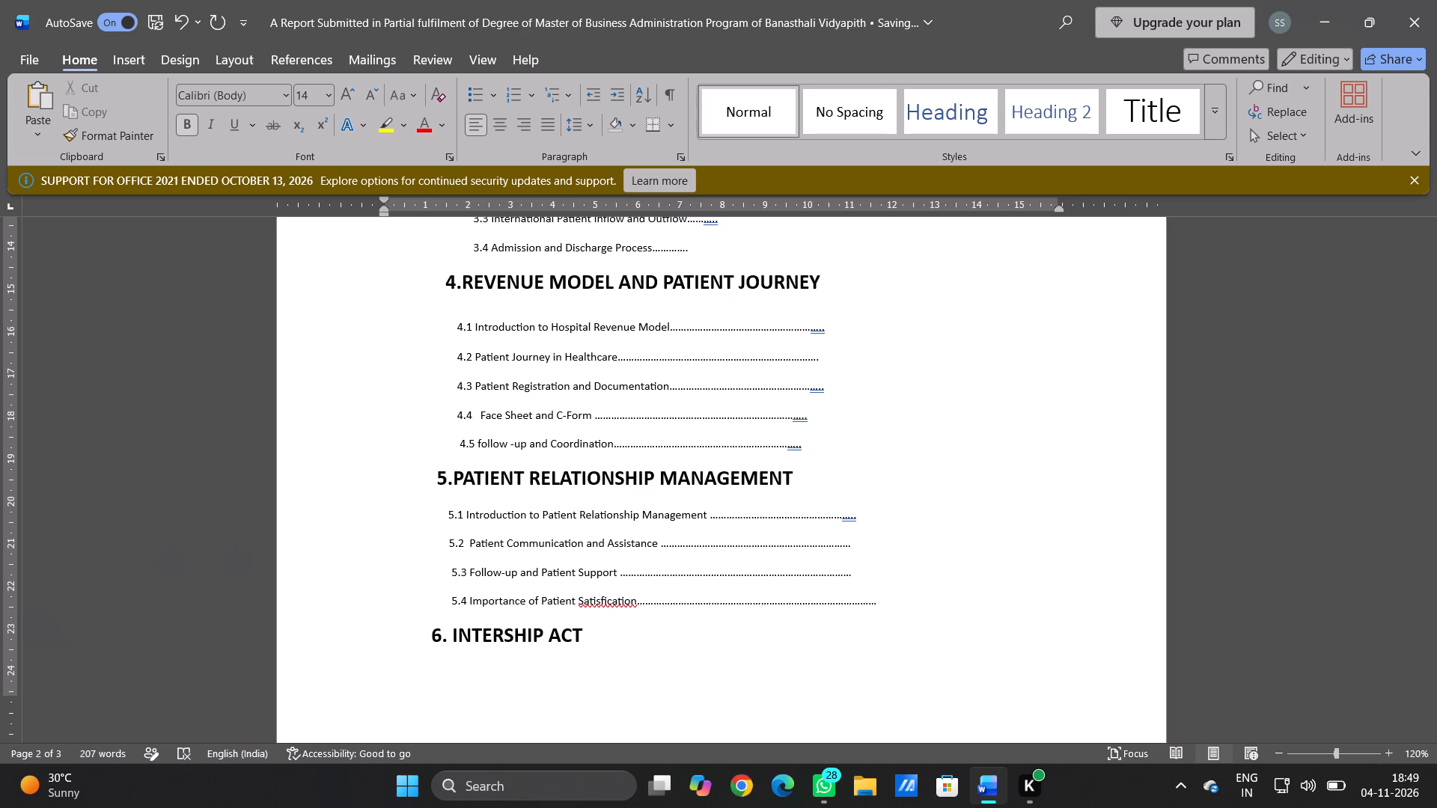
text(IVTIES)
key(space)
text(AM)
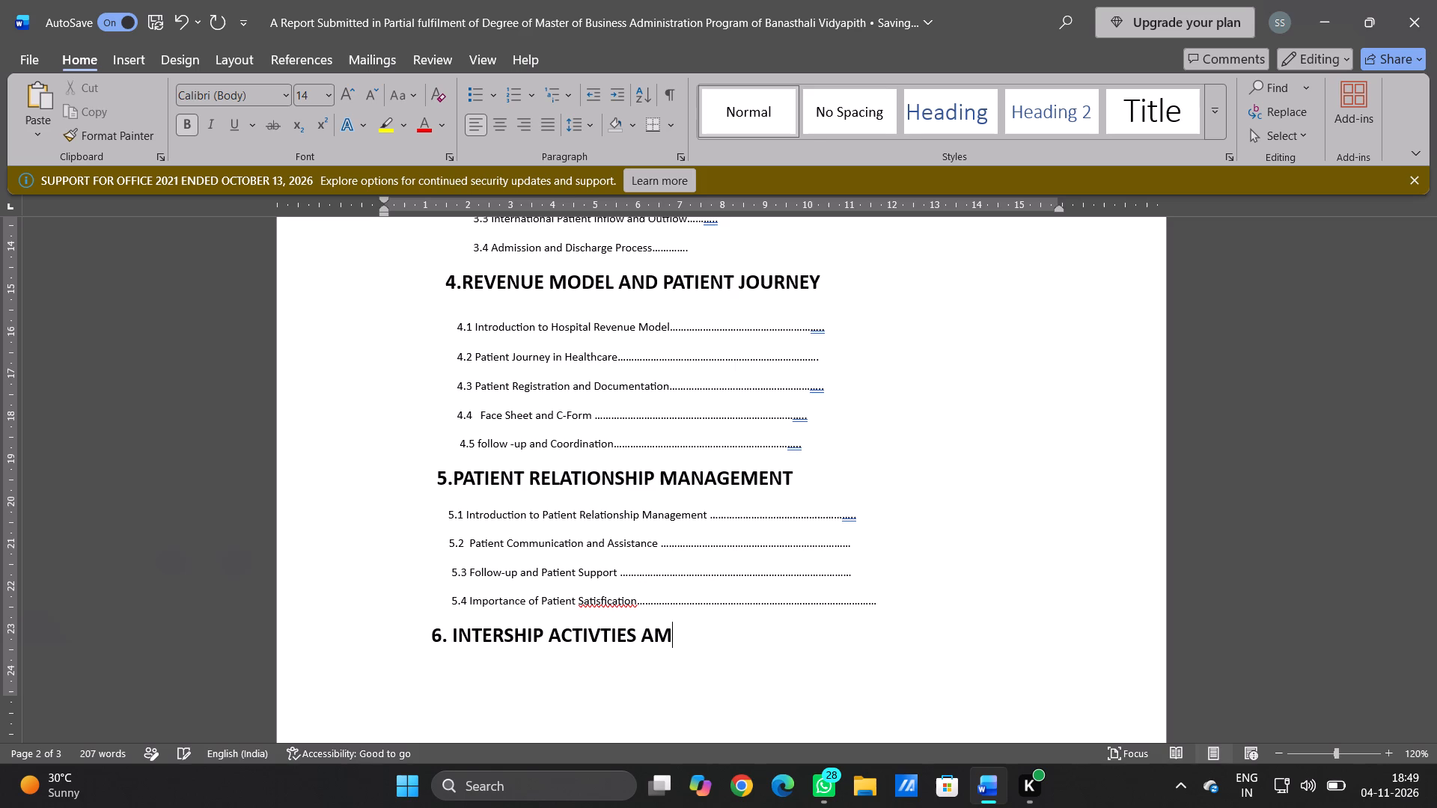
key(BackSpace)
text(ND)
key(space)
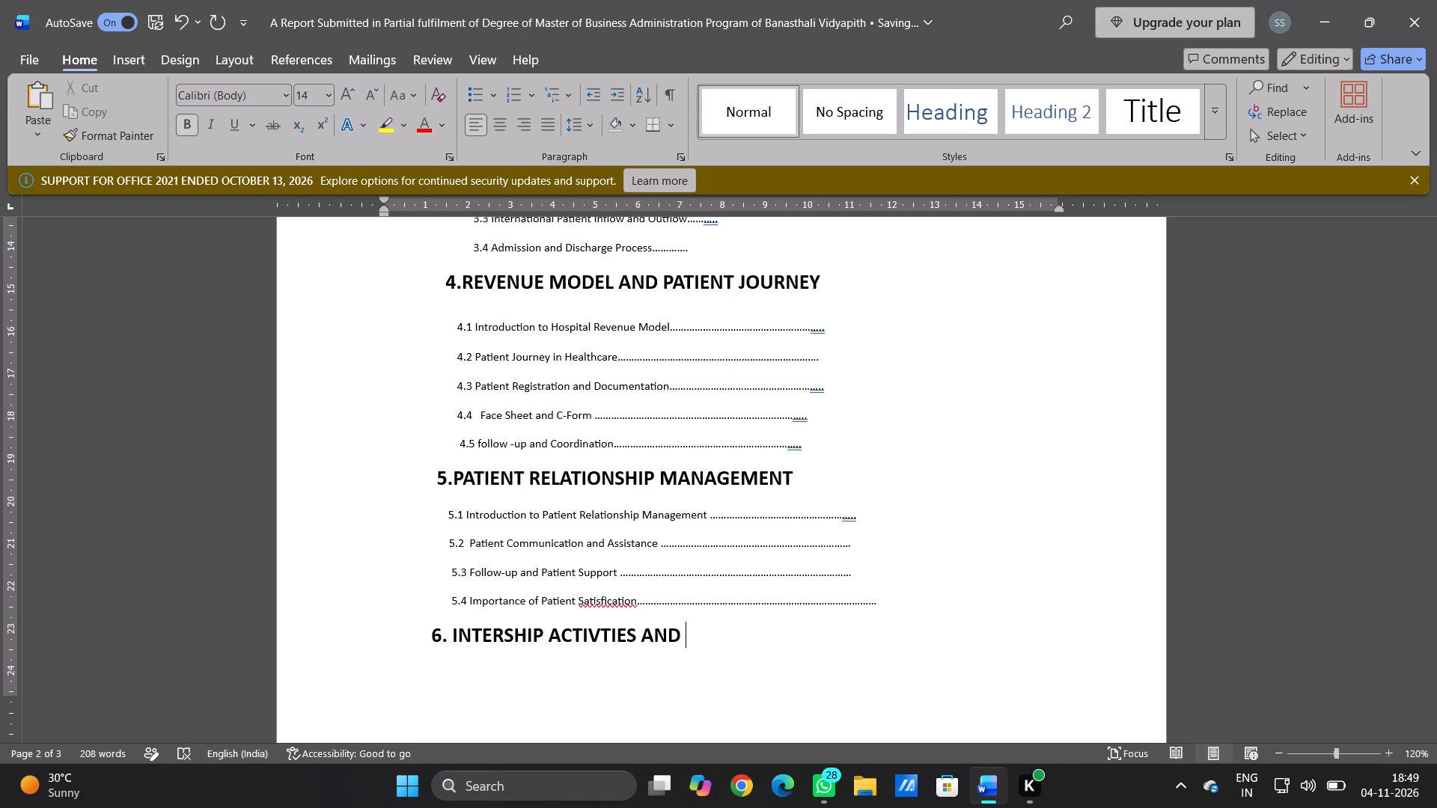
key(l)
text(EARINING)
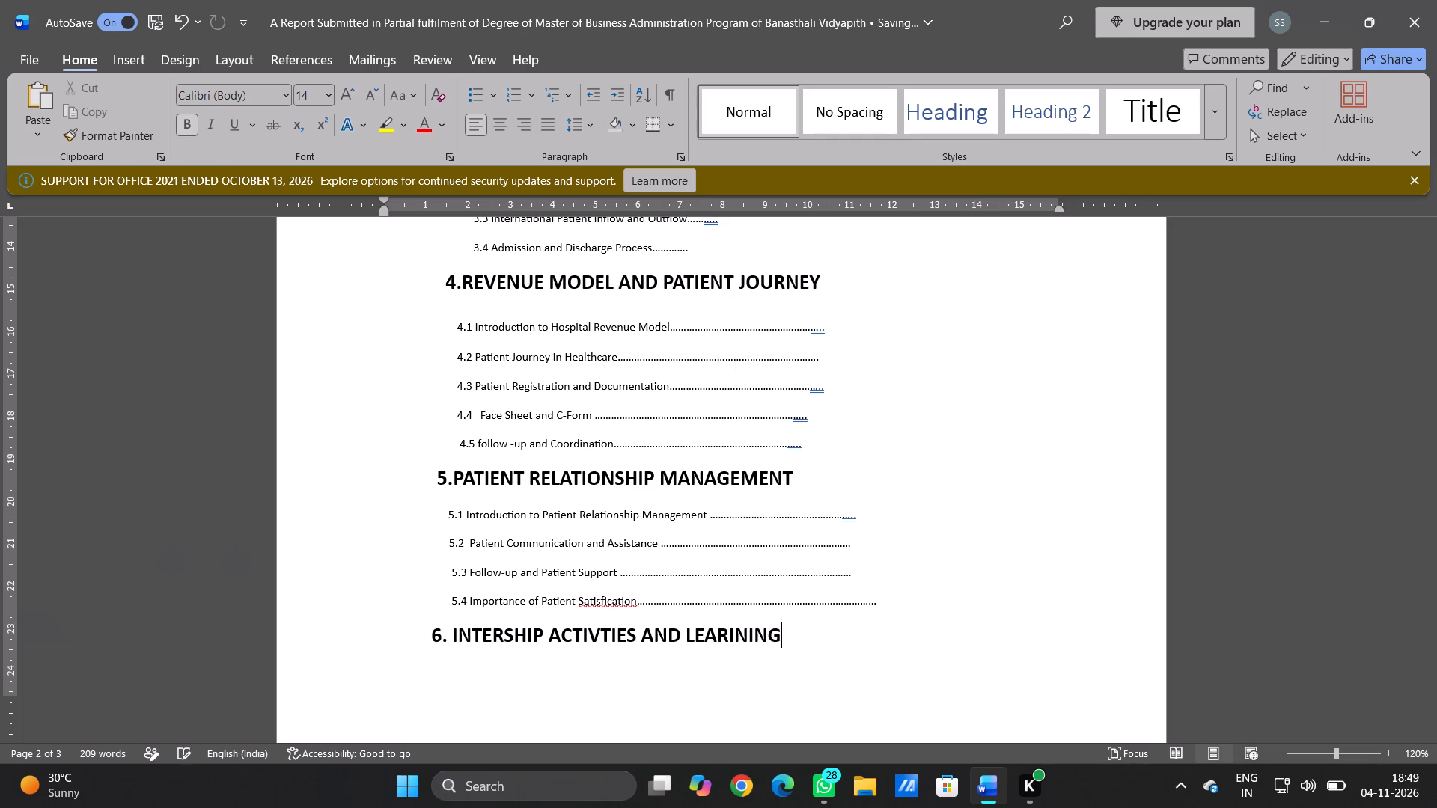
key(BackSpace)
key(BackSpace)
key(BackSpace)
key(BackSpace)
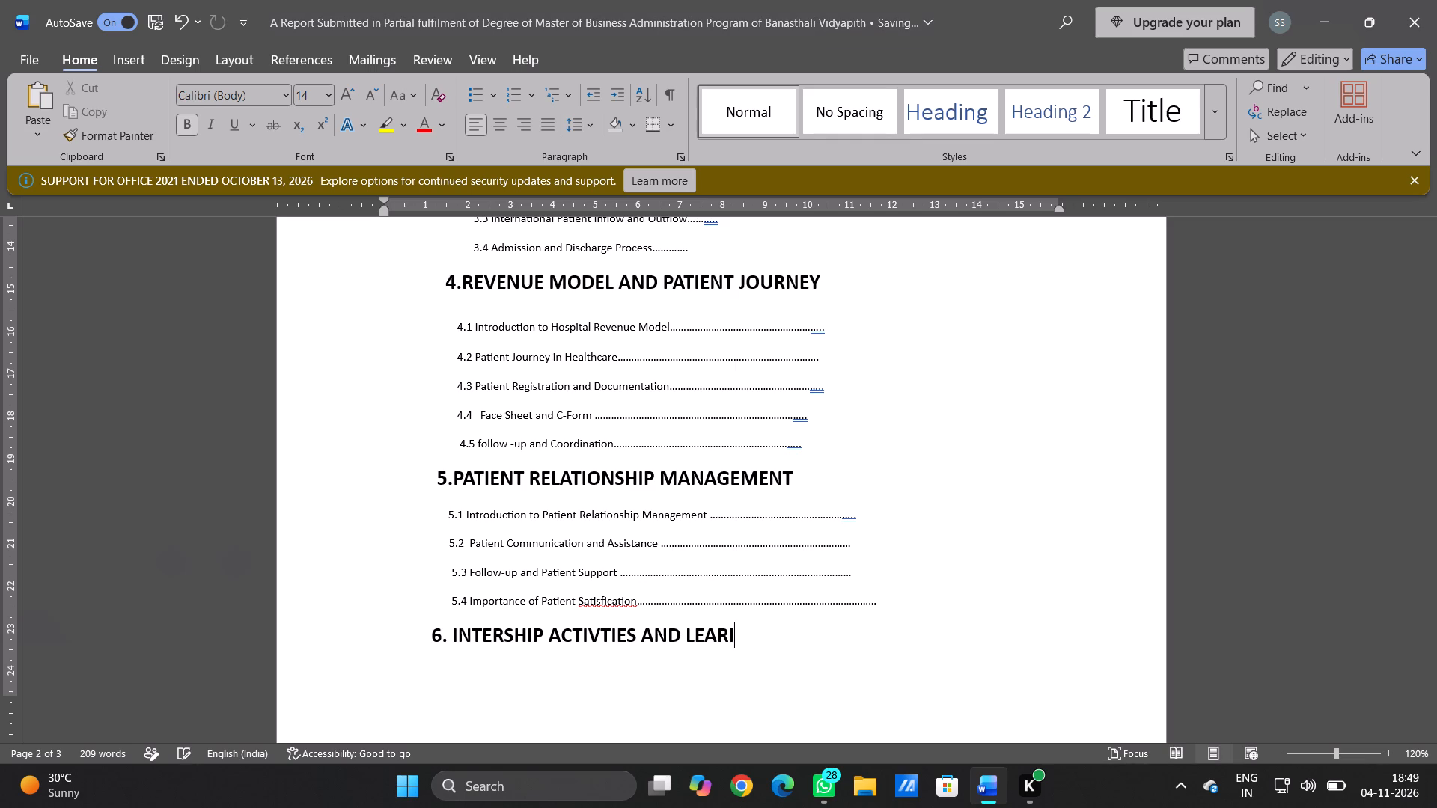
key(BackSpace)
text(NING)
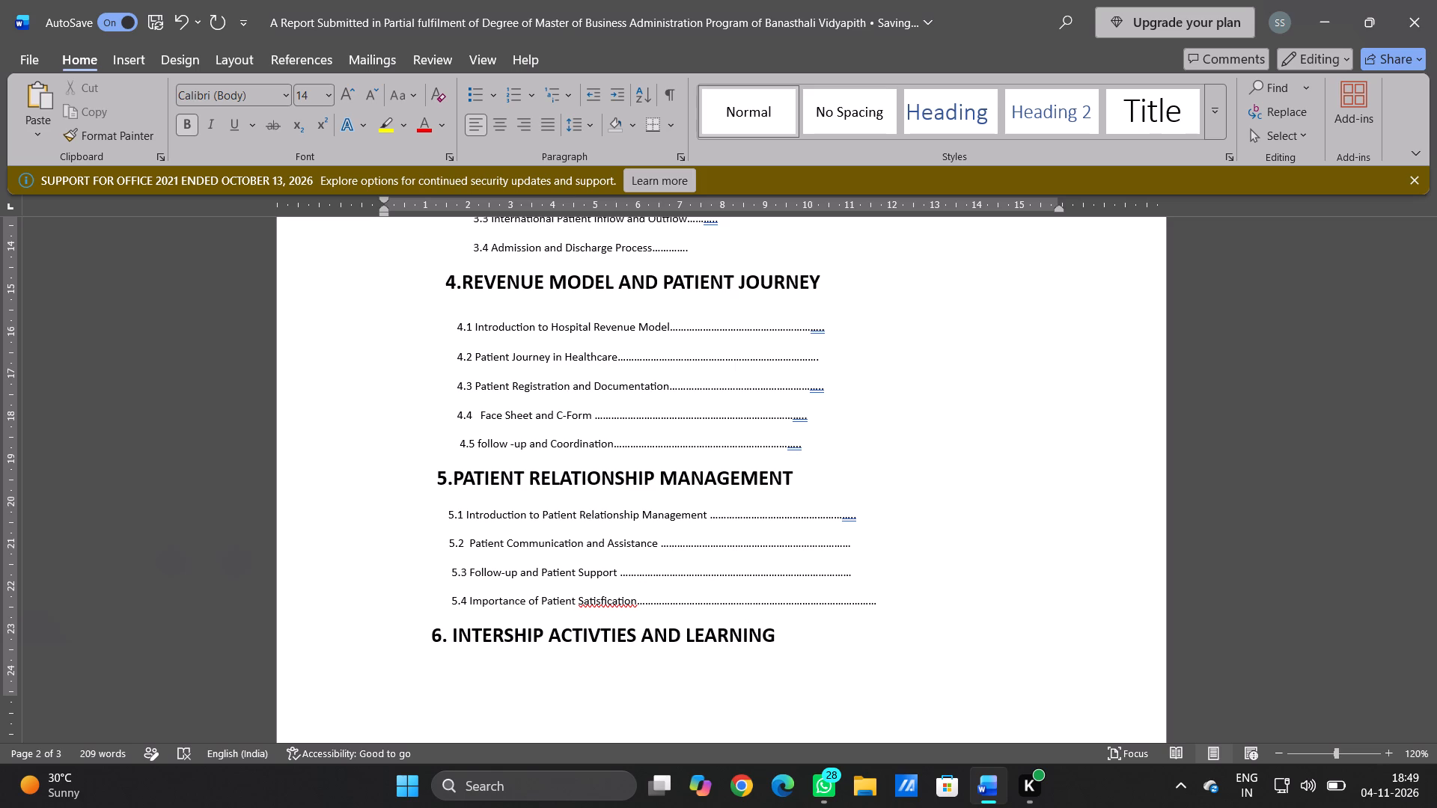
Start a new line below the chapter 6 heading and indent it with 16 spaces.
key(Return)
key(space)
key(space)
key(space)
key(space)
key(space)
key(space)
key(space)
key(space)
key(space)
key(space)
key(space)
key(space)
key(space)
key(space)
key(space)
key(space)
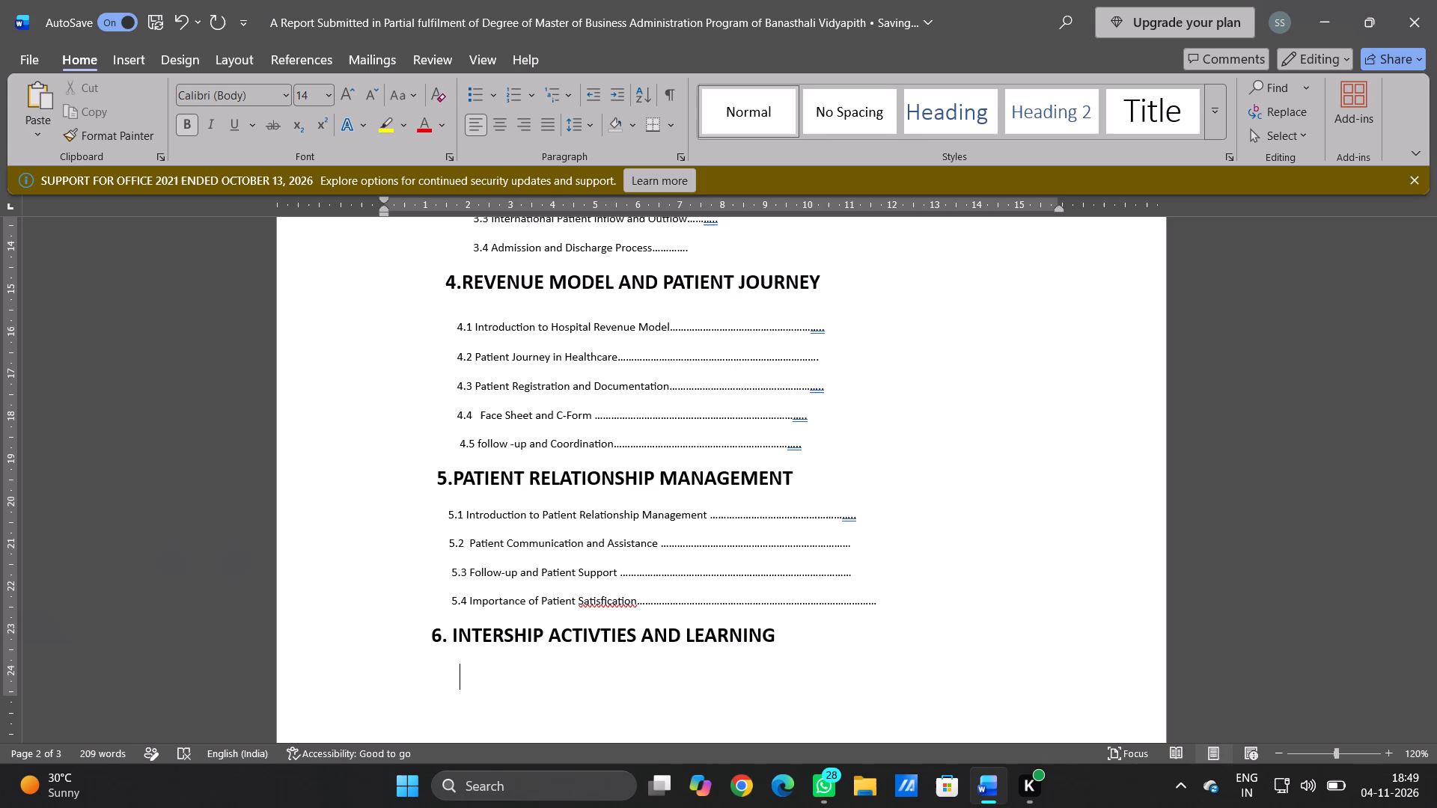
Enter the sub-entry number 6.1 on the indented line in non-bold text at font size 8.
key(6)
key(BackSpace)
click(187, 131)
key(6)
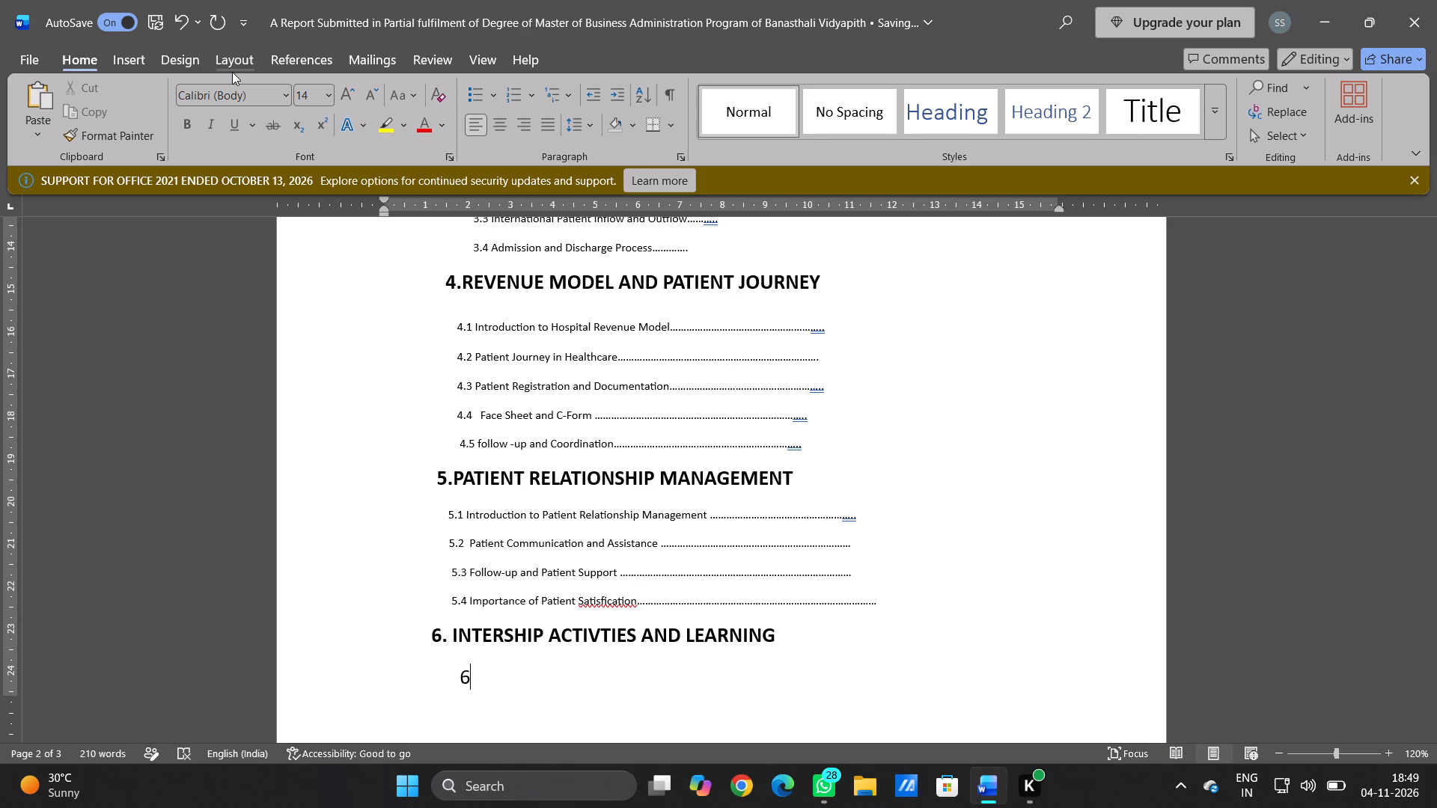
key(BackSpace)
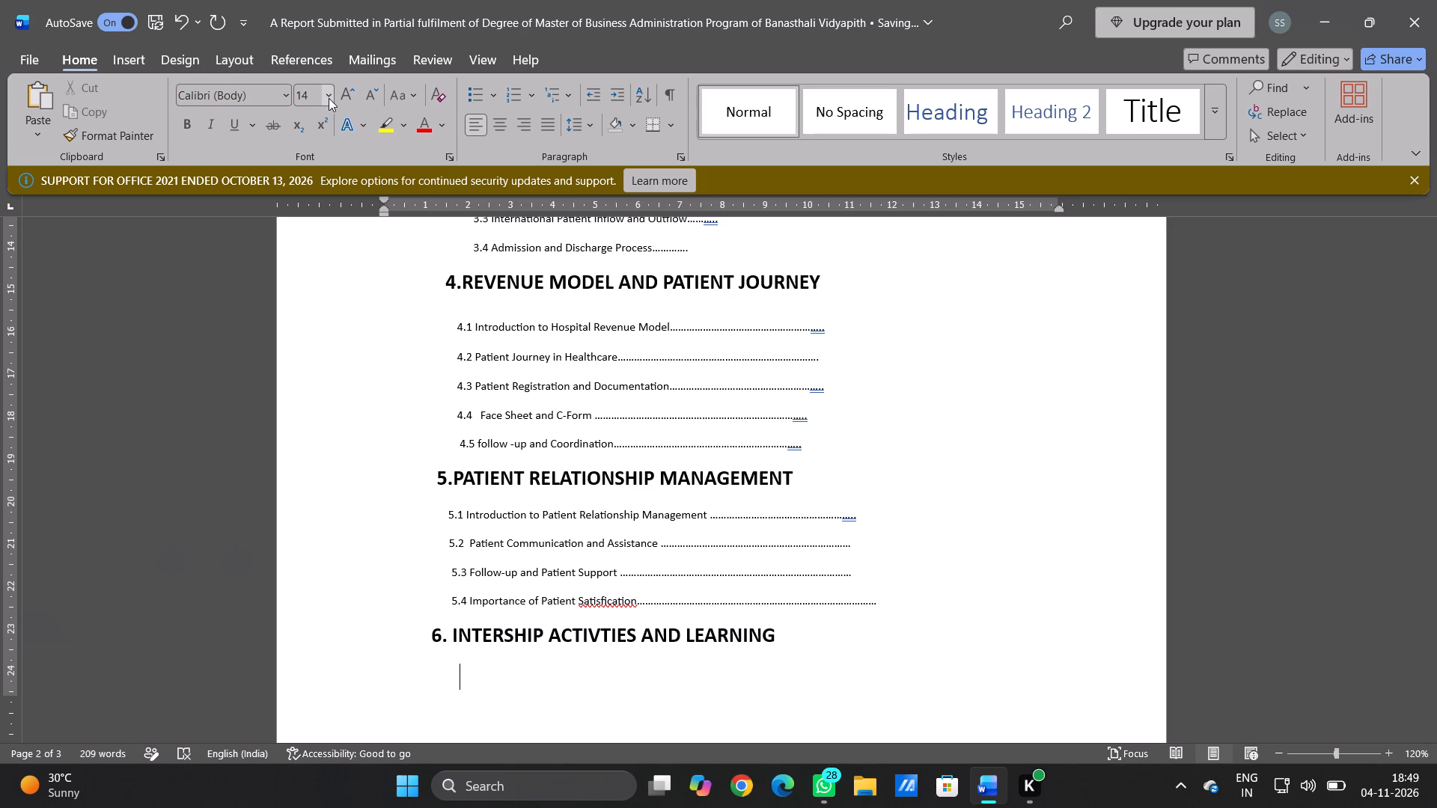
click(329, 98)
click(323, 118)
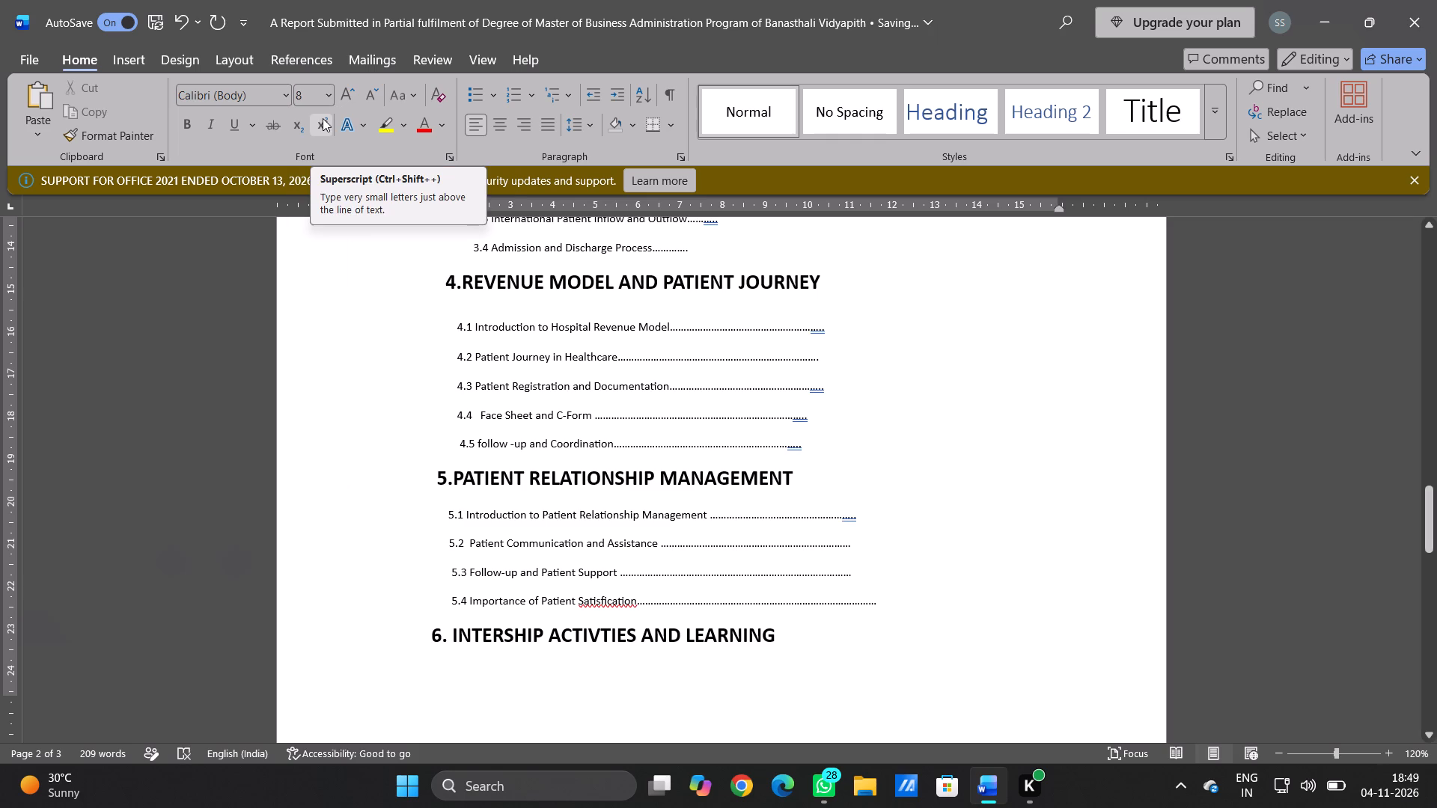
key(6)
text(.2)
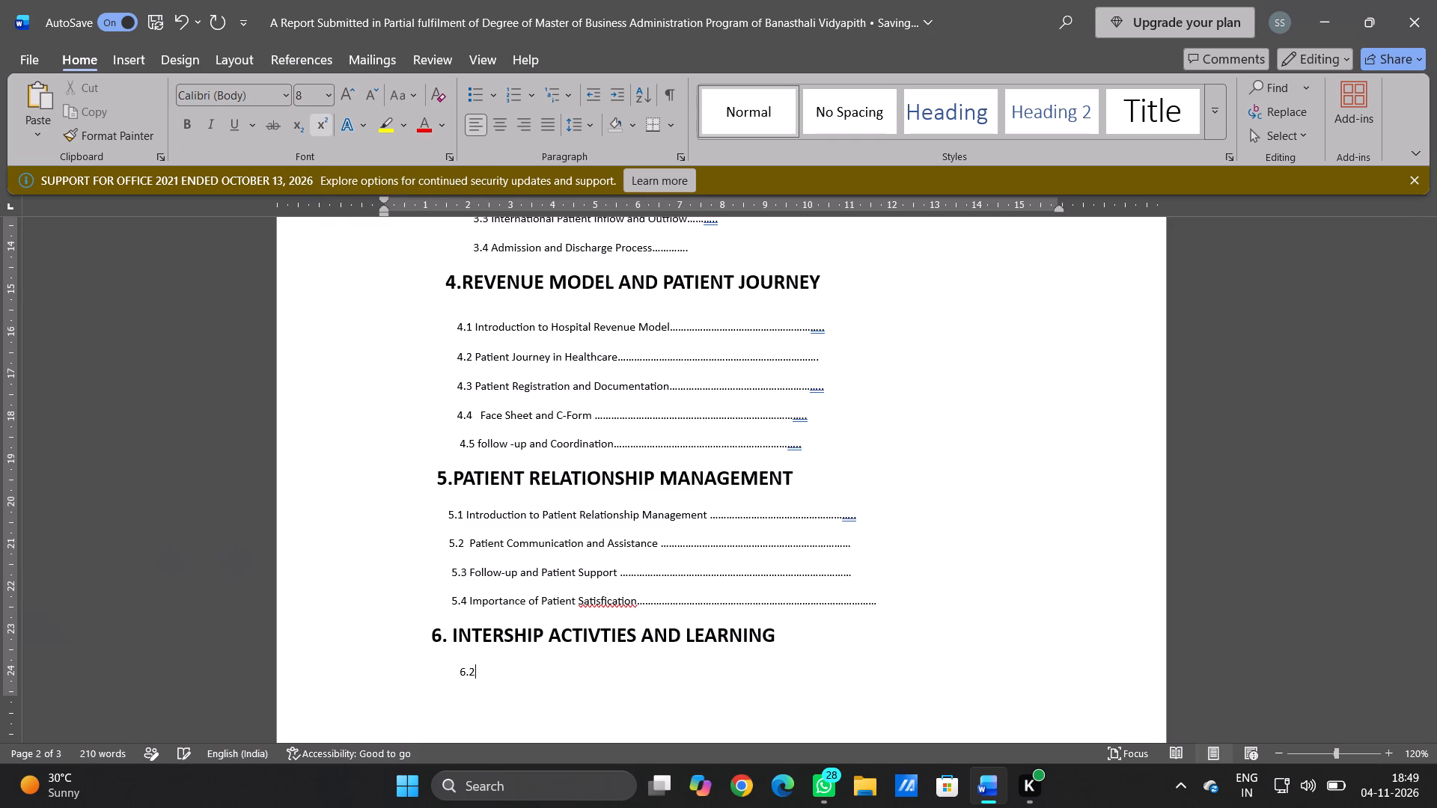
key(BackSpace)
key(1)
Add the title "Introduction to Intership" to sub-entry 6.1, two spaces after the number.
key(space)
key(space)
text(in)
key(BackSpace)
key(i)
text(ntroduction)
key(space)
text(to)
key(space)
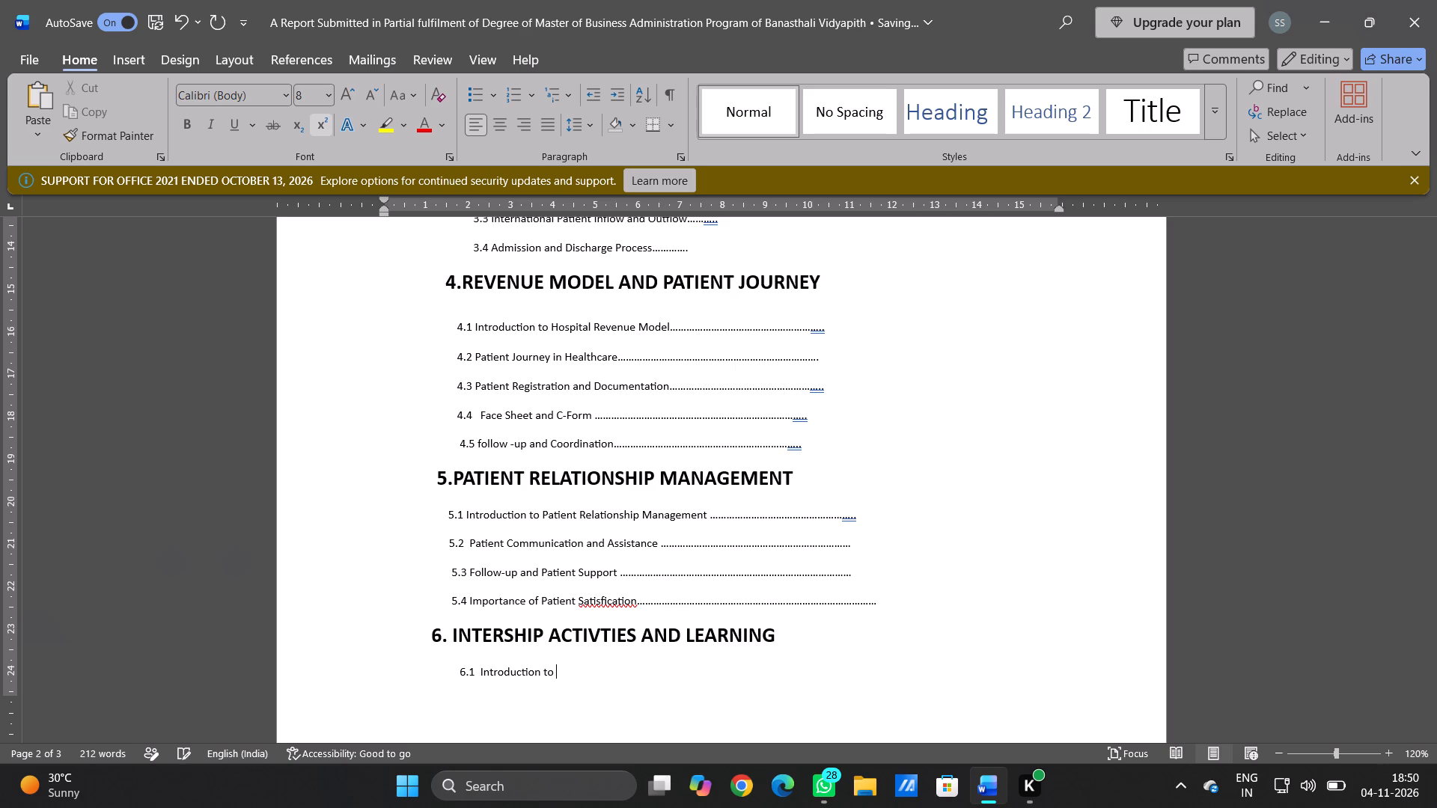
key(i)
Extend the 6.1 sub-entry with a dotted leader after its title and start a new line below it.
key(period)
key(period)
key(period)
key(period)
key(period)
key(period)
key(period)
key(period)
key(period)
key(period)
key(period)
key(period)
key(period)
key(period)
key(period)
key(period)
key(period)
key(period)
key(period)
key(period)
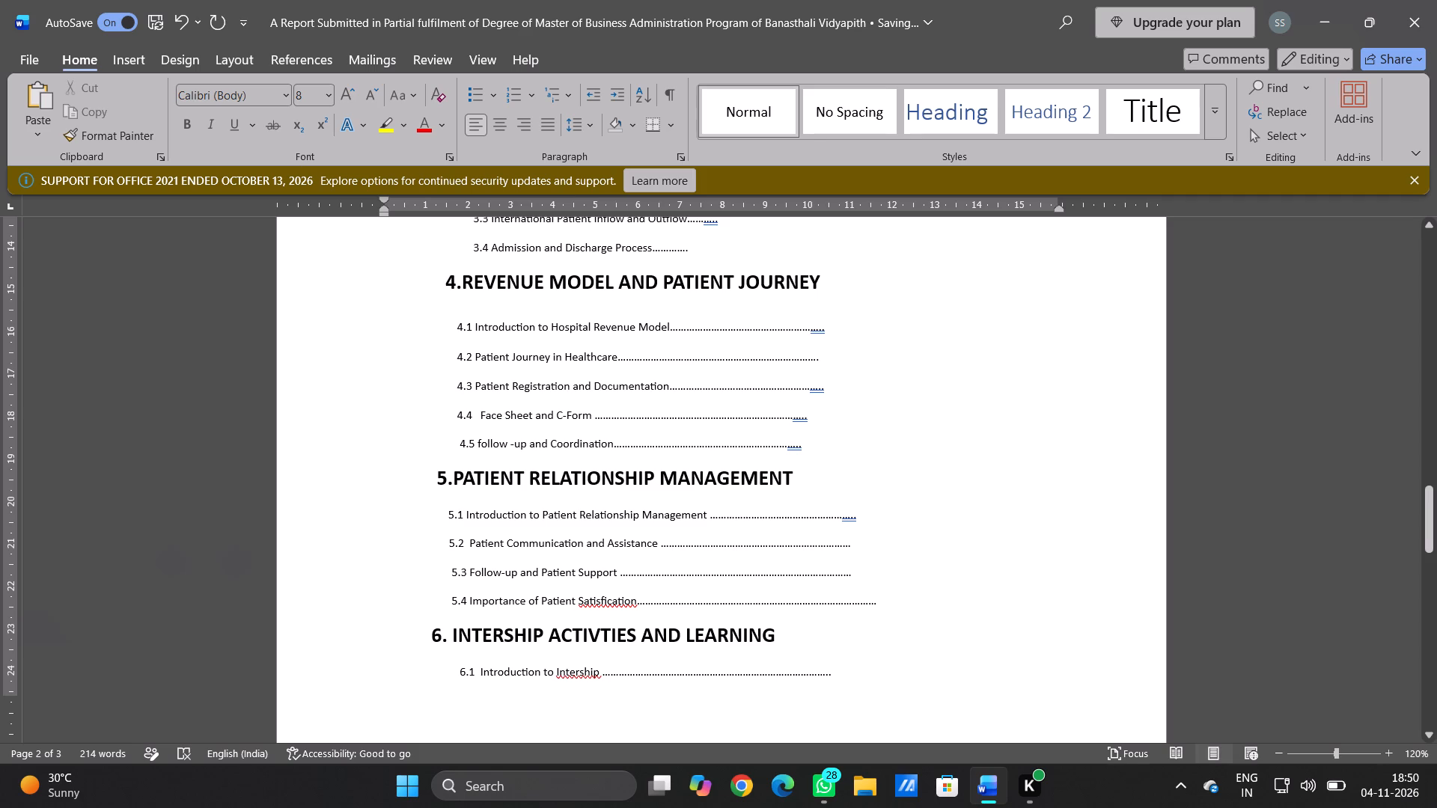
scroll(1312, 394, down, 1)
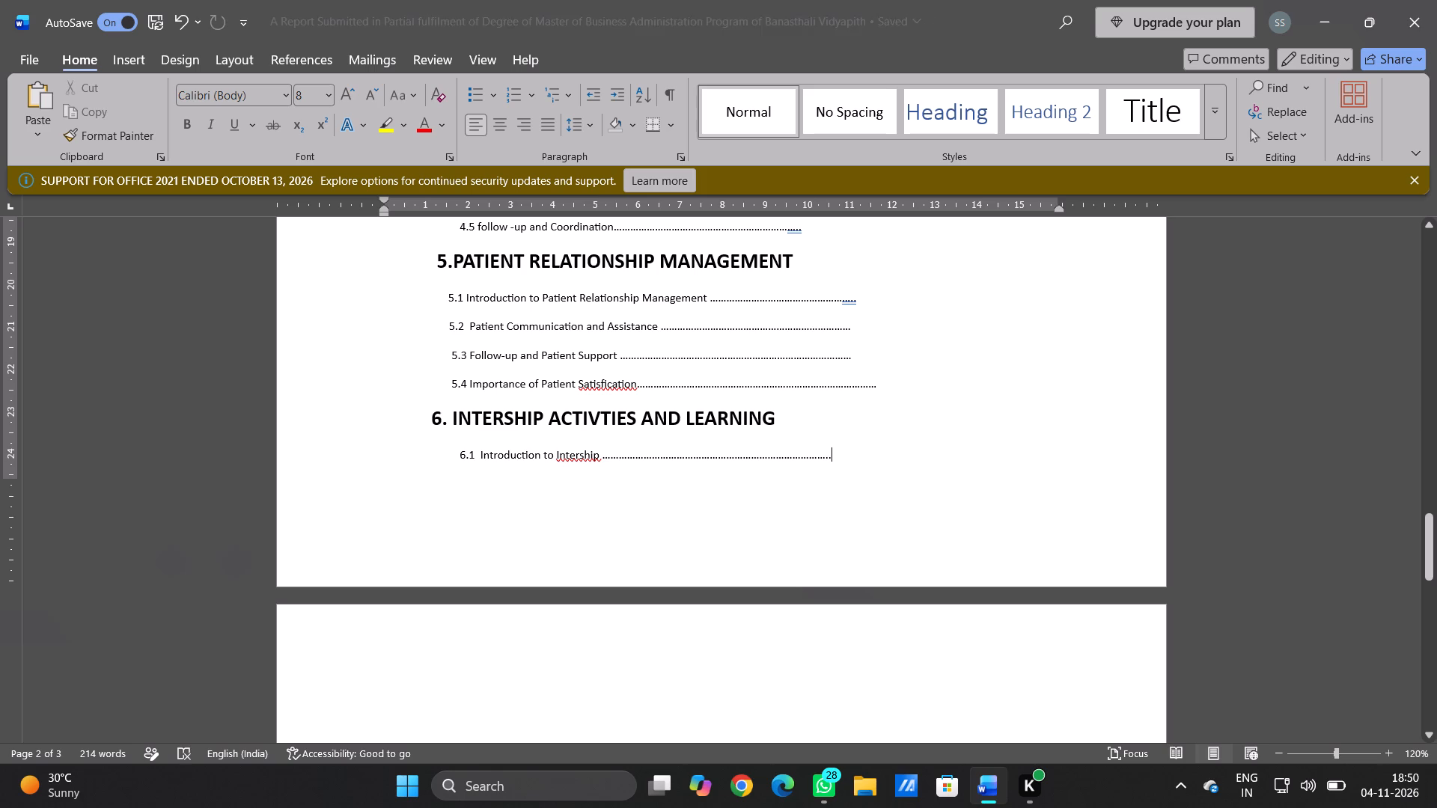
key(Return)
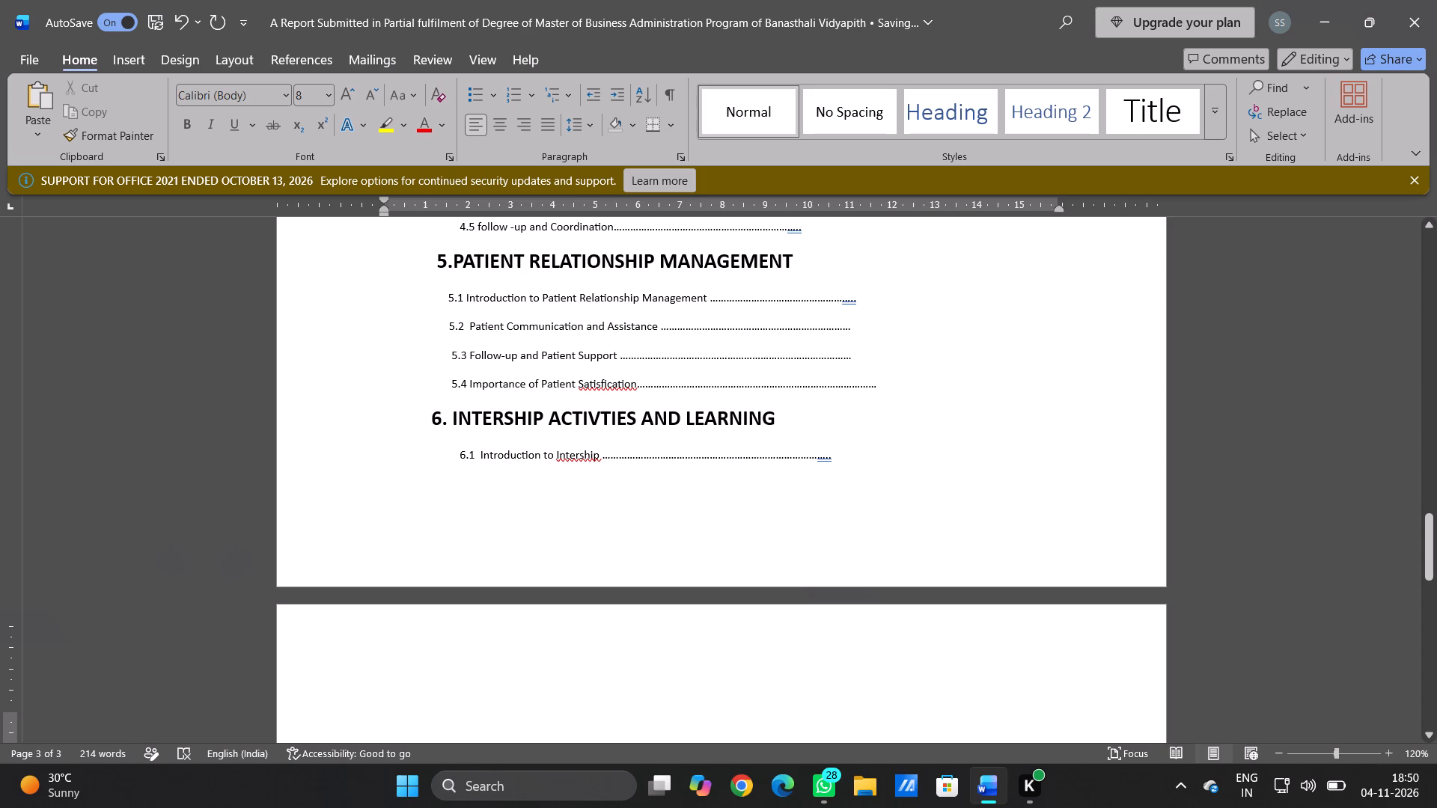
Set the chapter 1 heading text "COMPANY PROFILE" to font size 10.
scroll(707, 480, down, 1)
scroll(707, 480, up, 1)
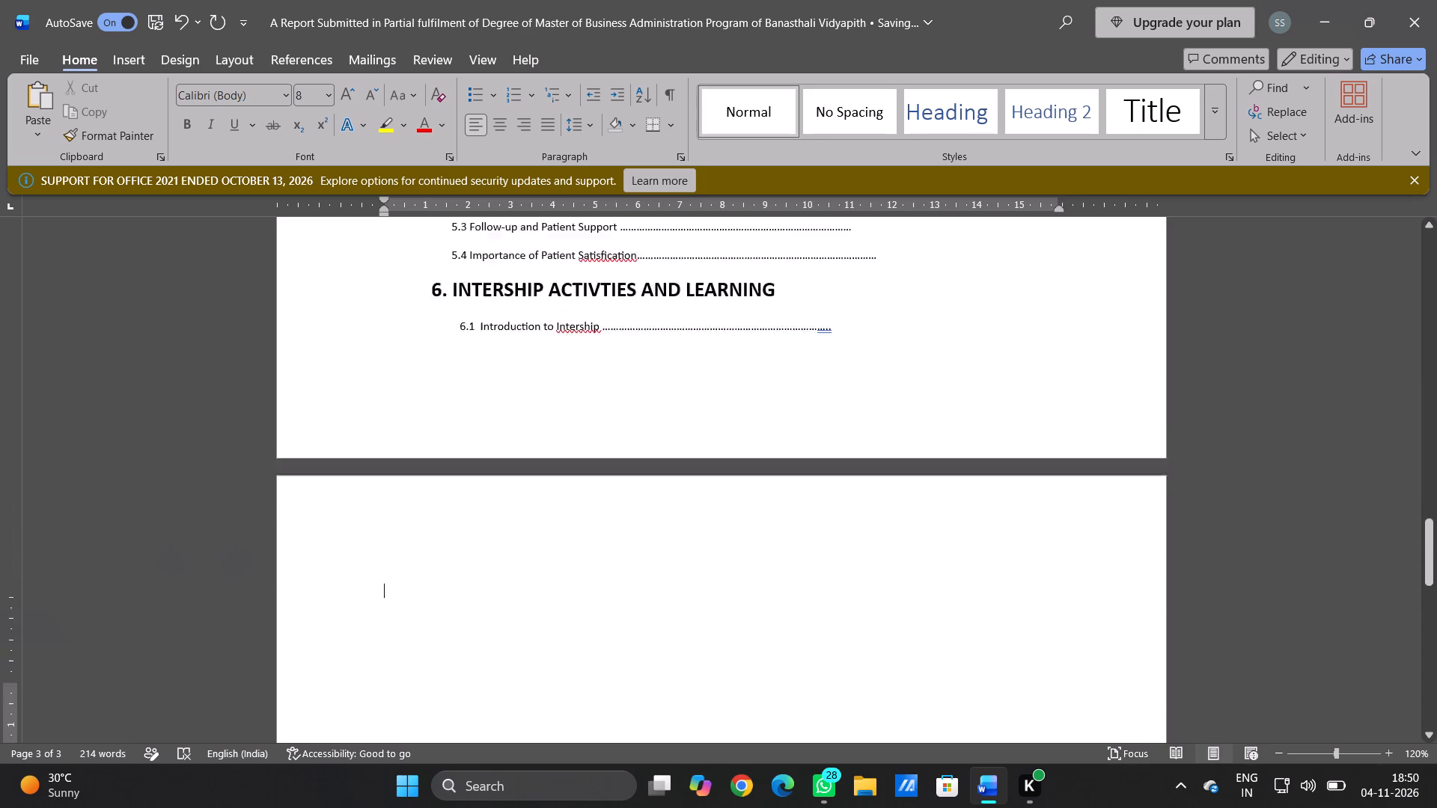
scroll(707, 480, up, 2)
scroll(697, 542, up, 1)
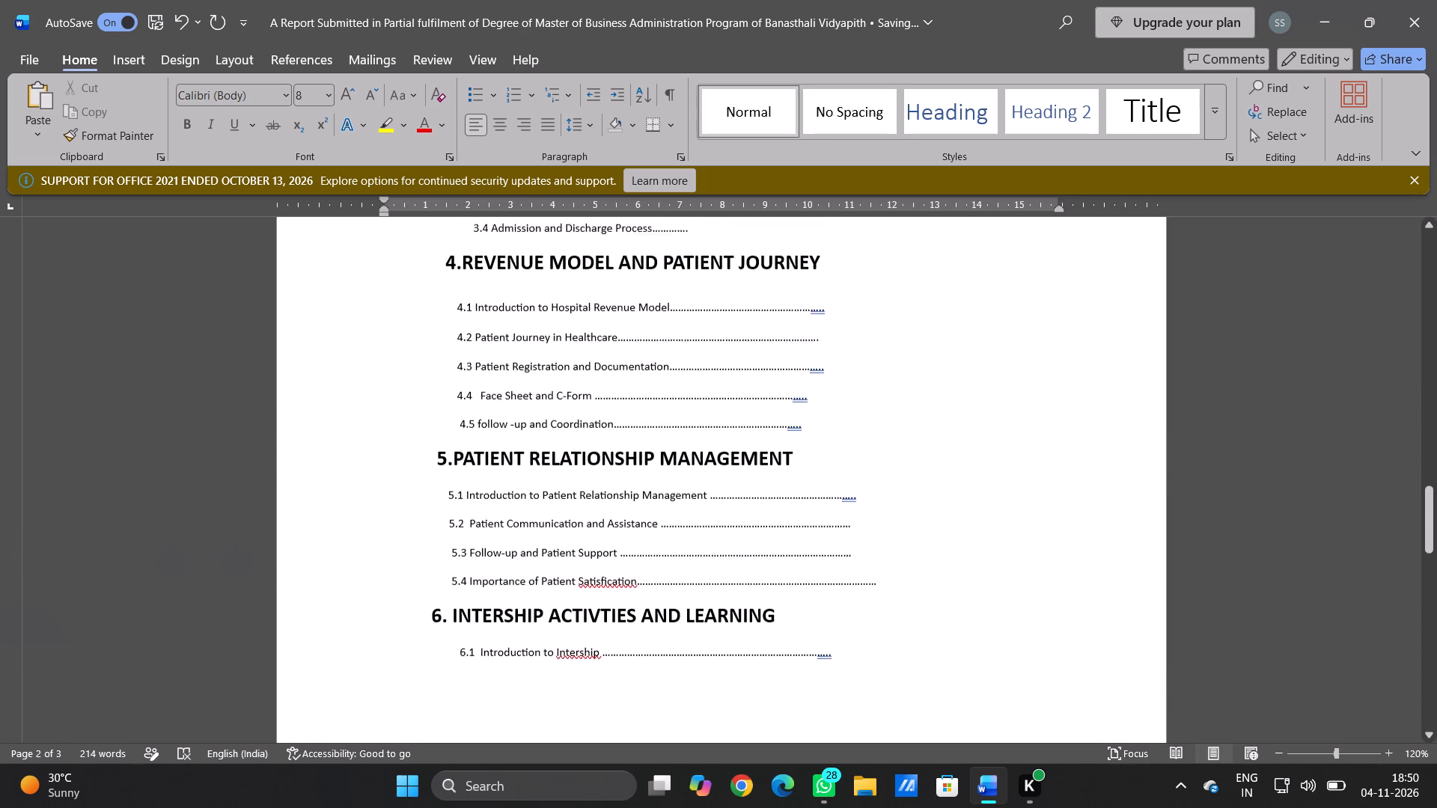
scroll(697, 542, up, 1)
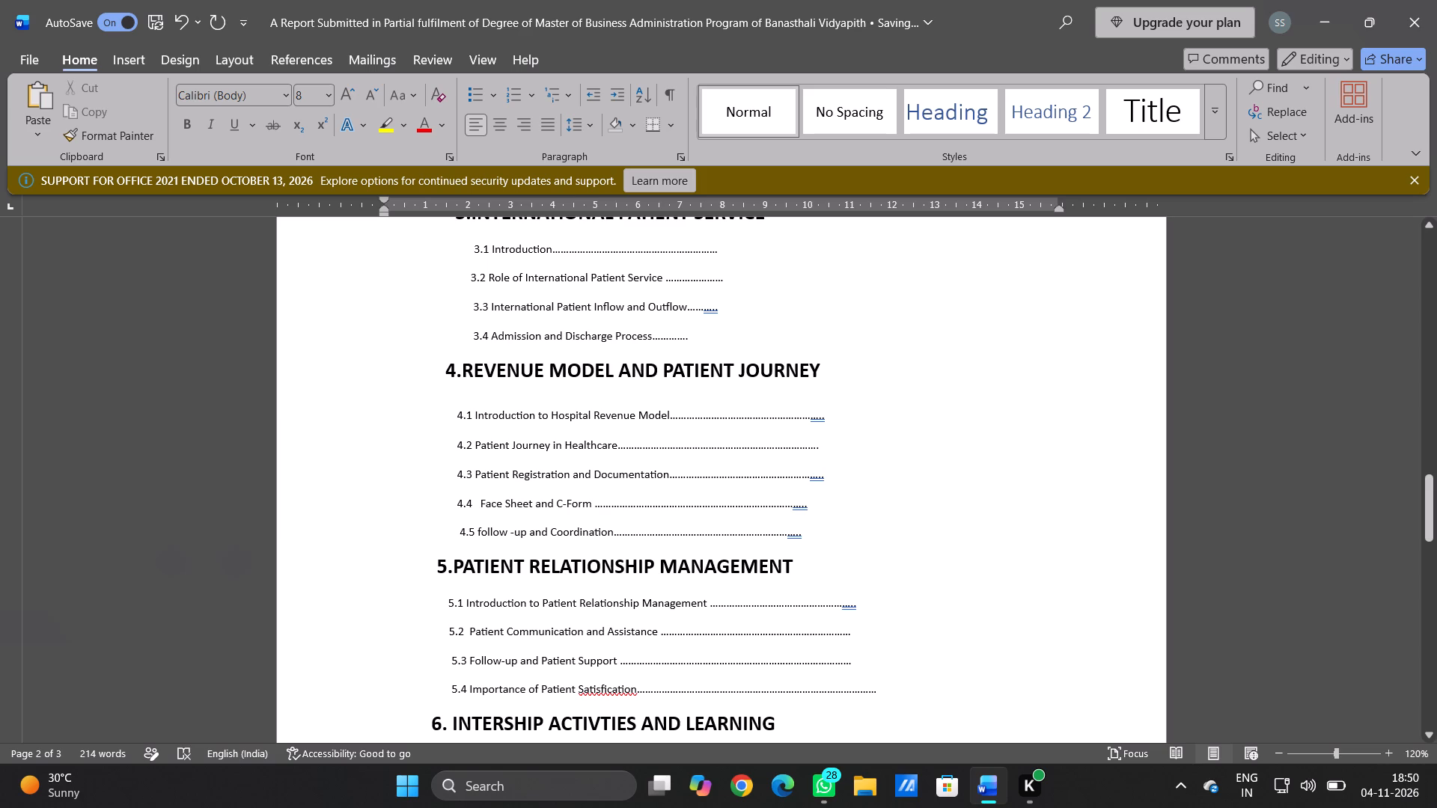
scroll(465, 369, up, 3)
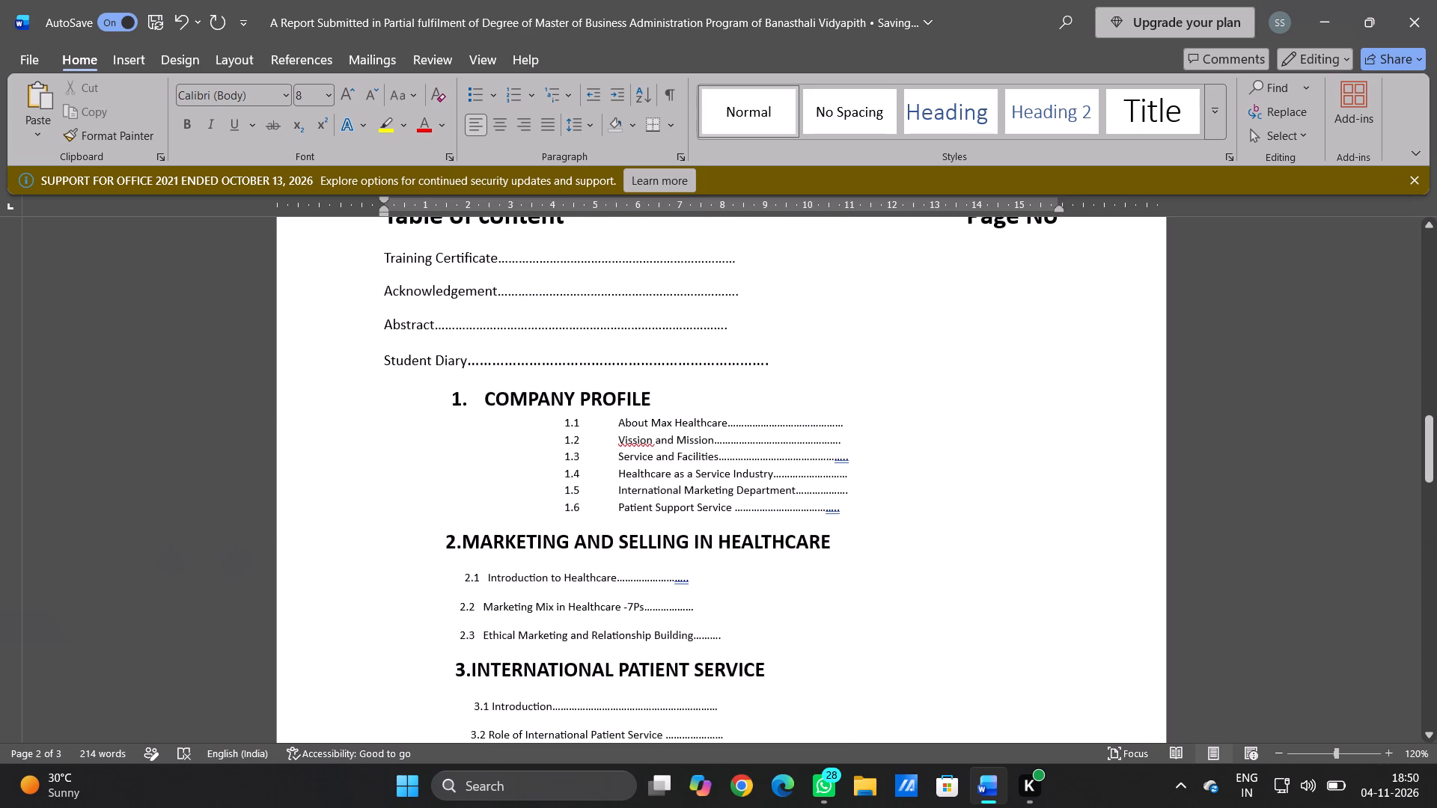
drag(489, 400, 498, 400)
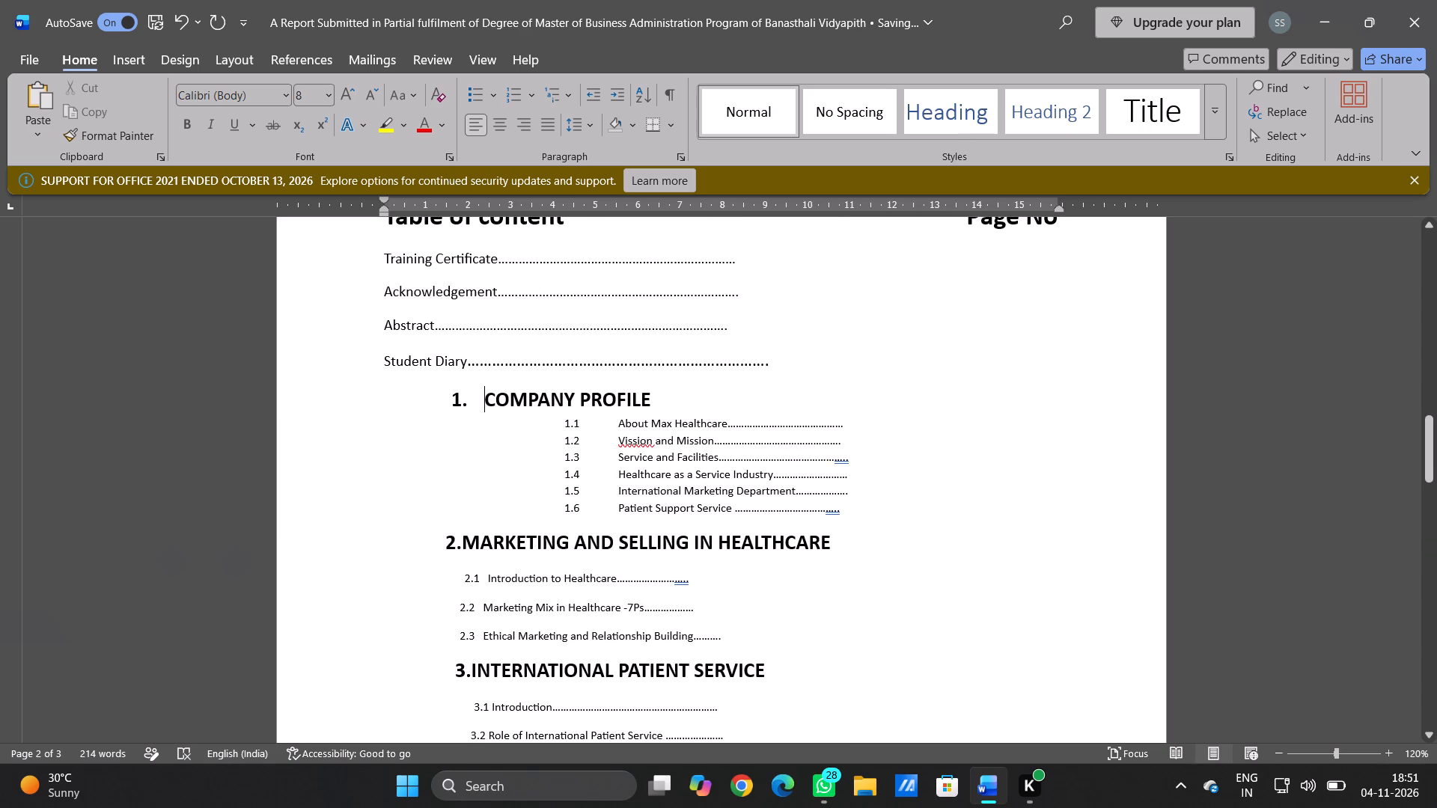
drag(498, 400, 651, 396)
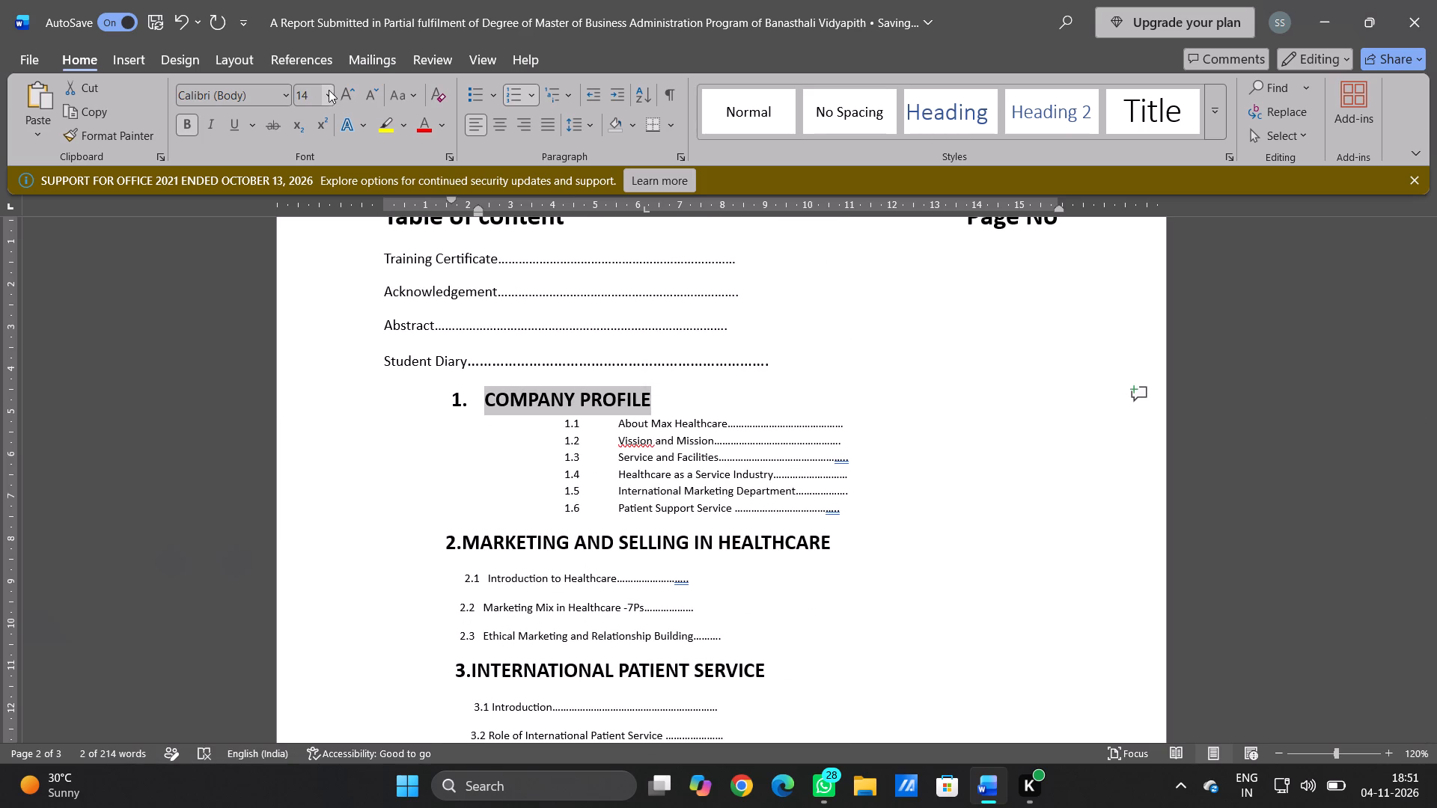
click(328, 94)
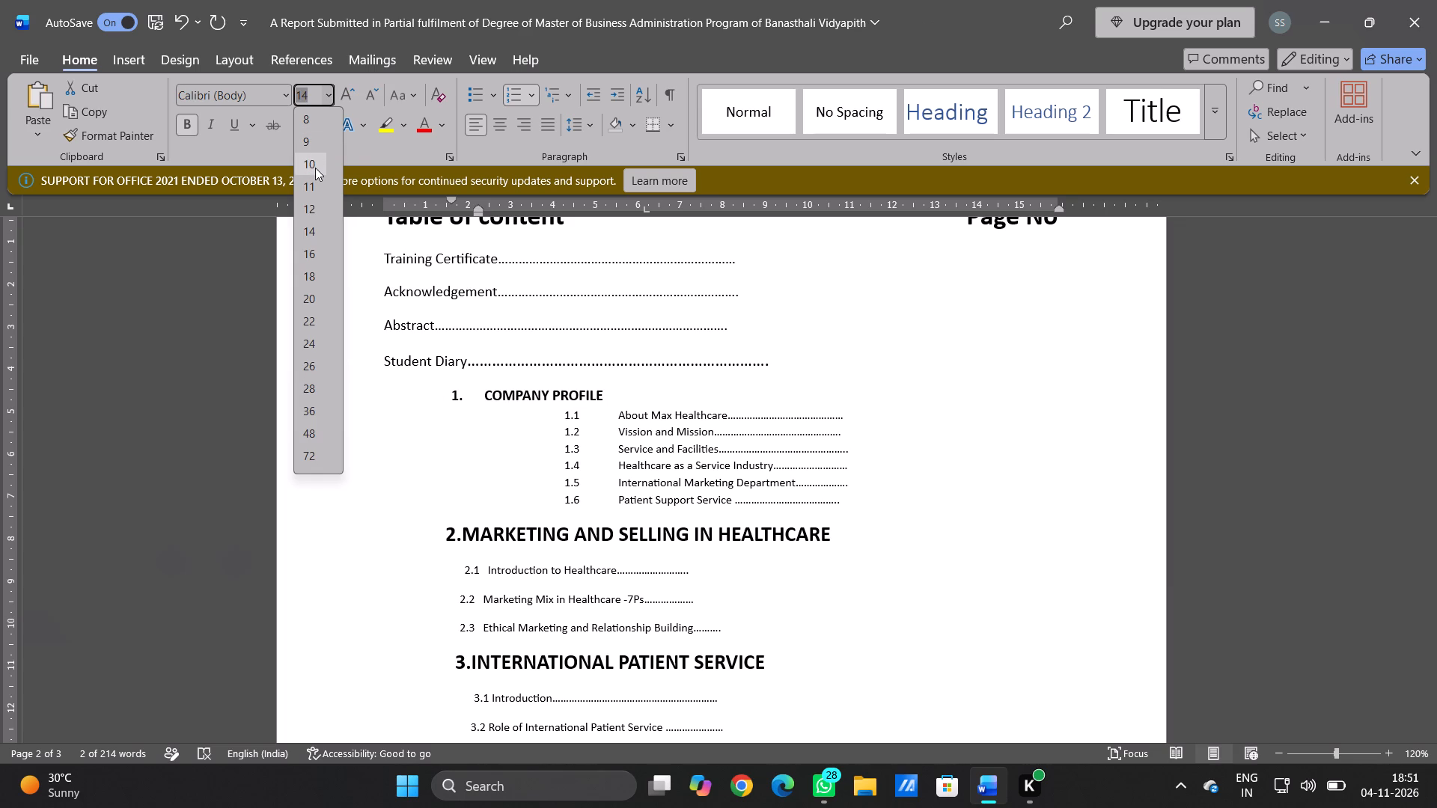
click(315, 168)
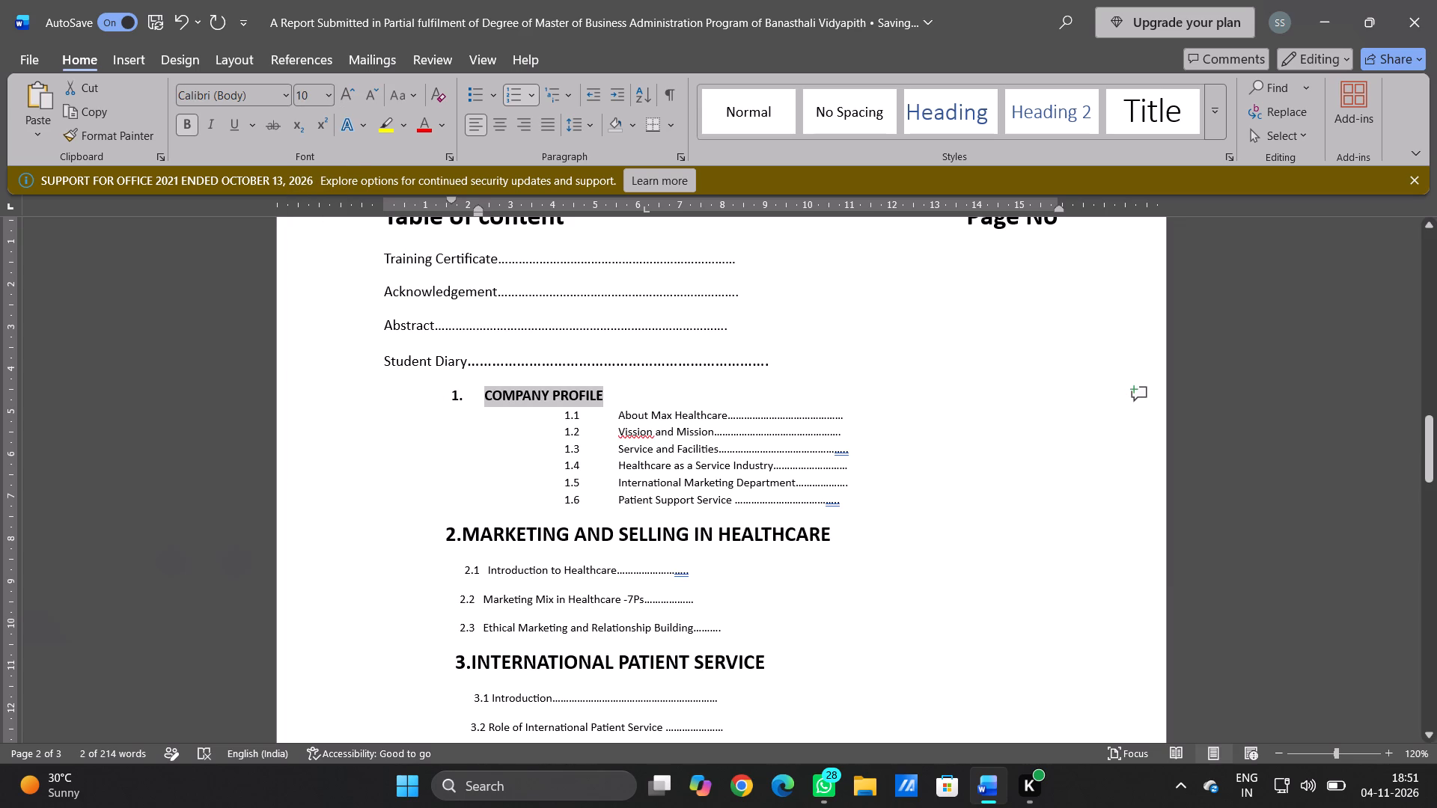
Set the chapter 2 heading "2.MARKETING AND SELLING IN HEALTHCARE" to font size 11.
drag(446, 531, 774, 541)
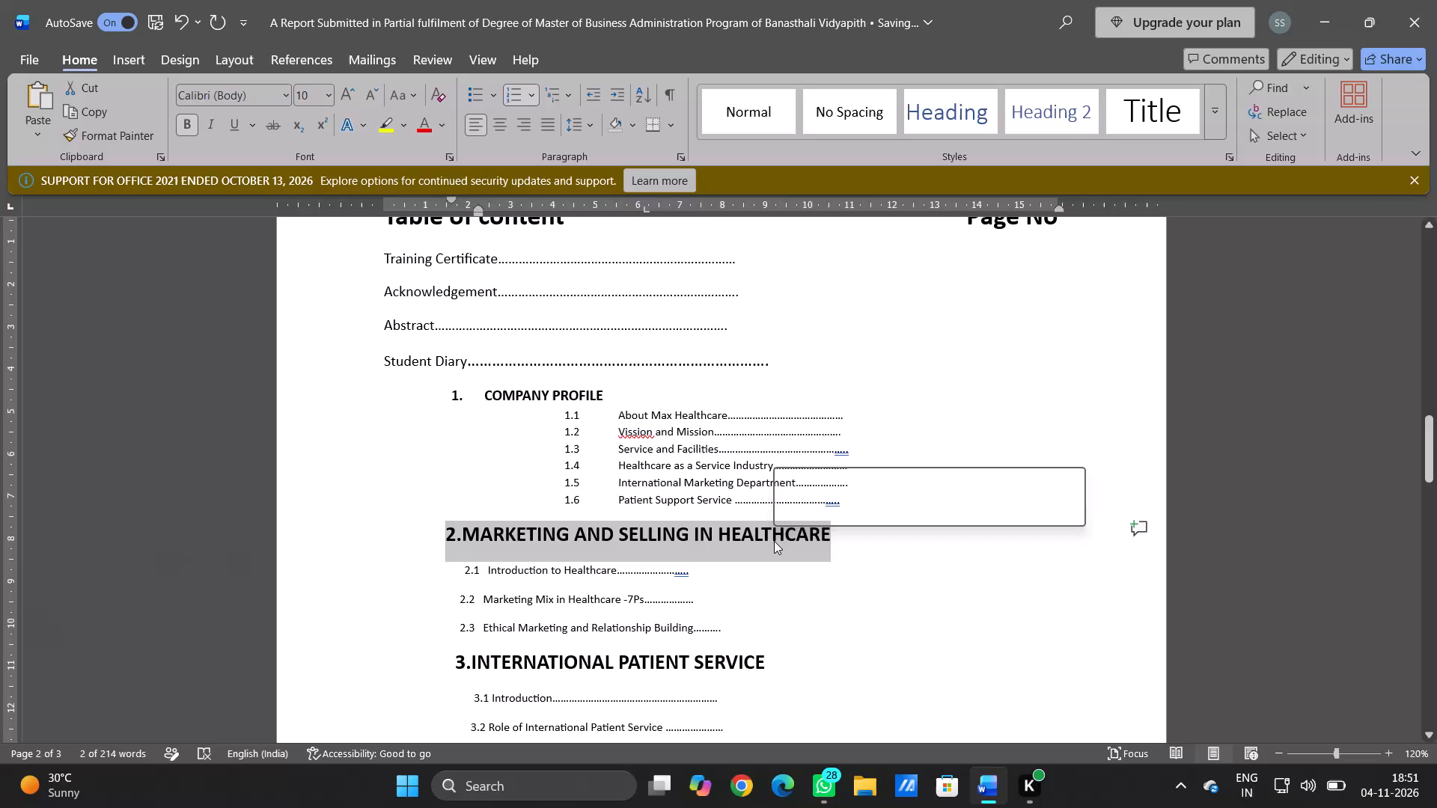
click(324, 97)
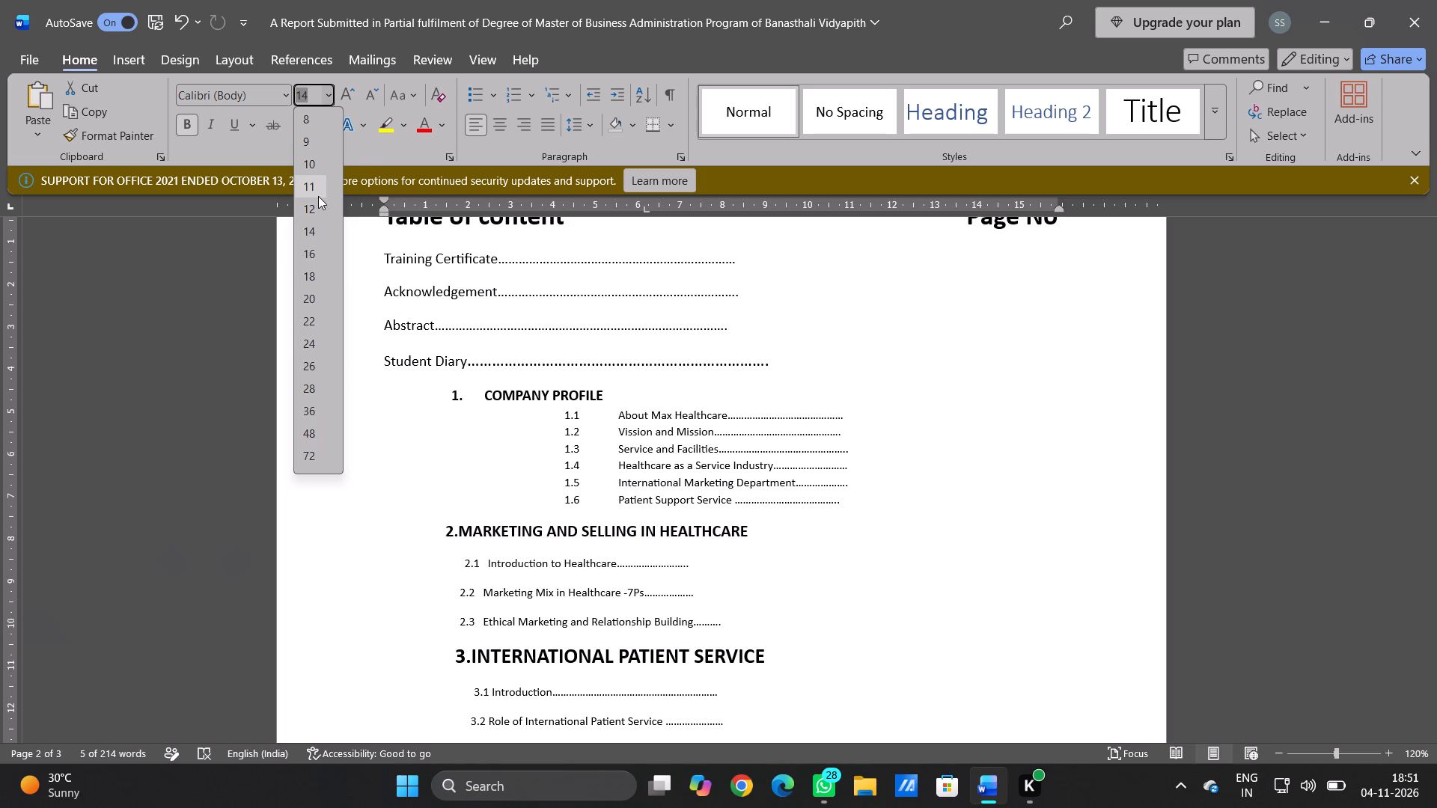
click(318, 196)
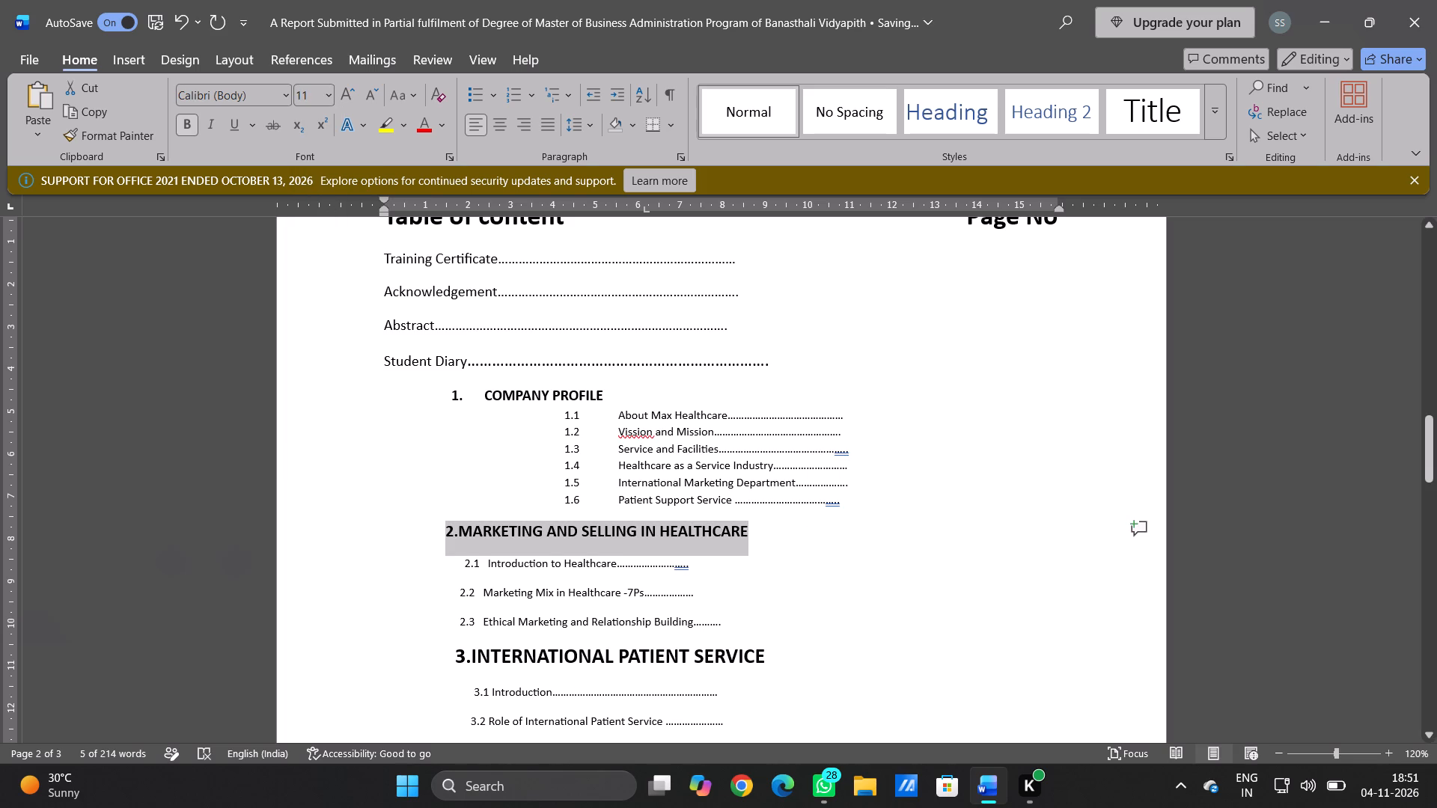
scroll(856, 596, down, 2)
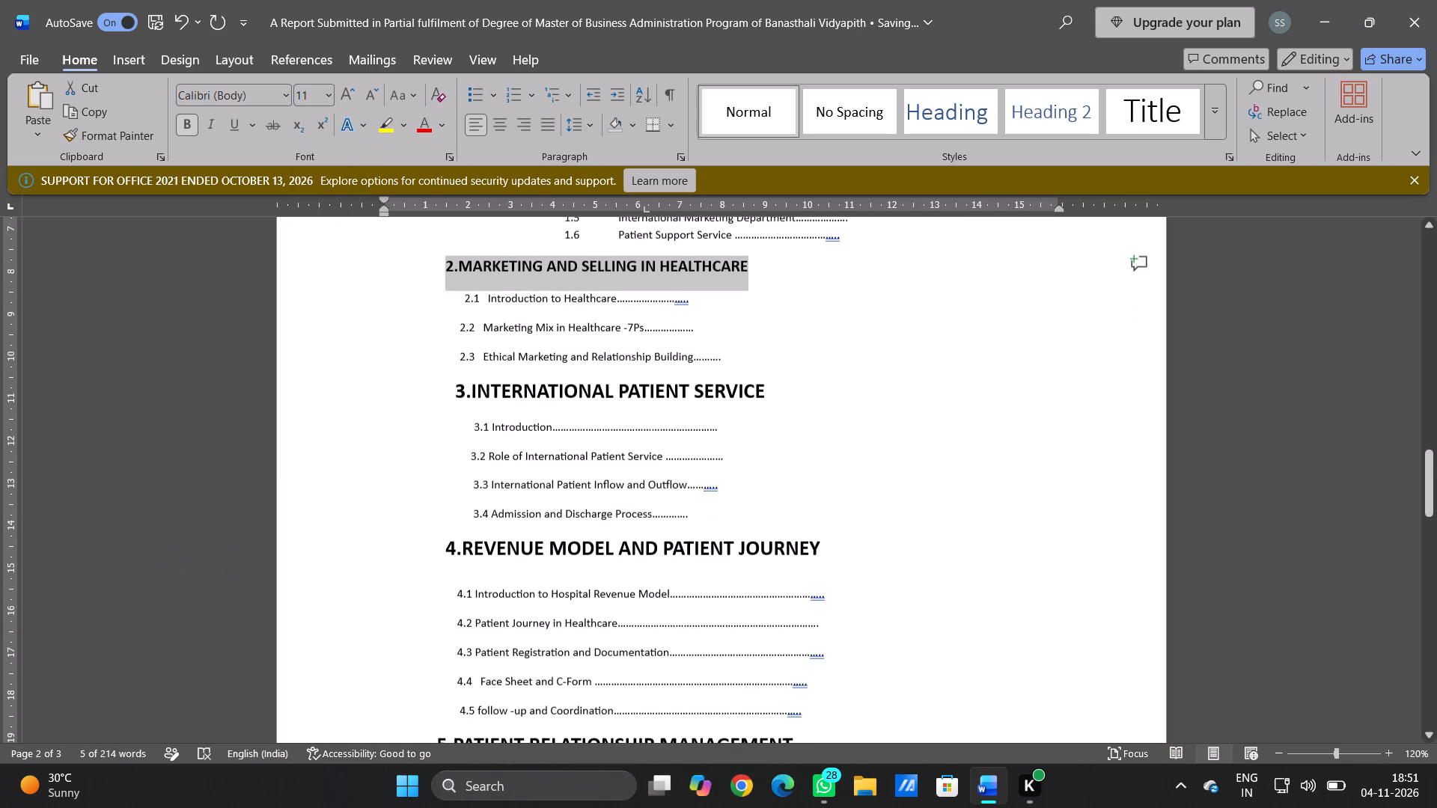
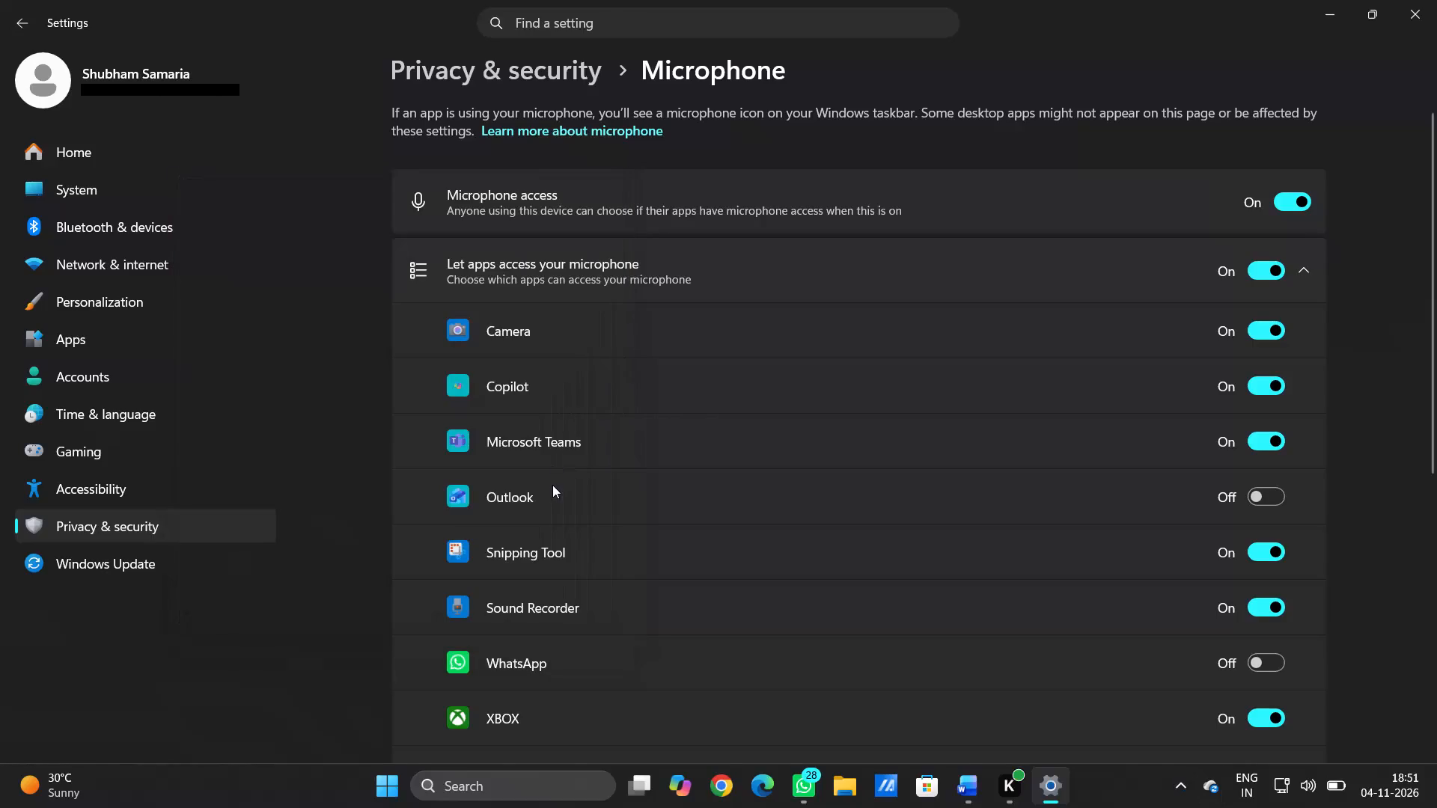
Switch back to the report in Word and set the chapter 3 heading text "INTERNATIONAL PATIENT SERVICE" to font size 12.
click(965, 791)
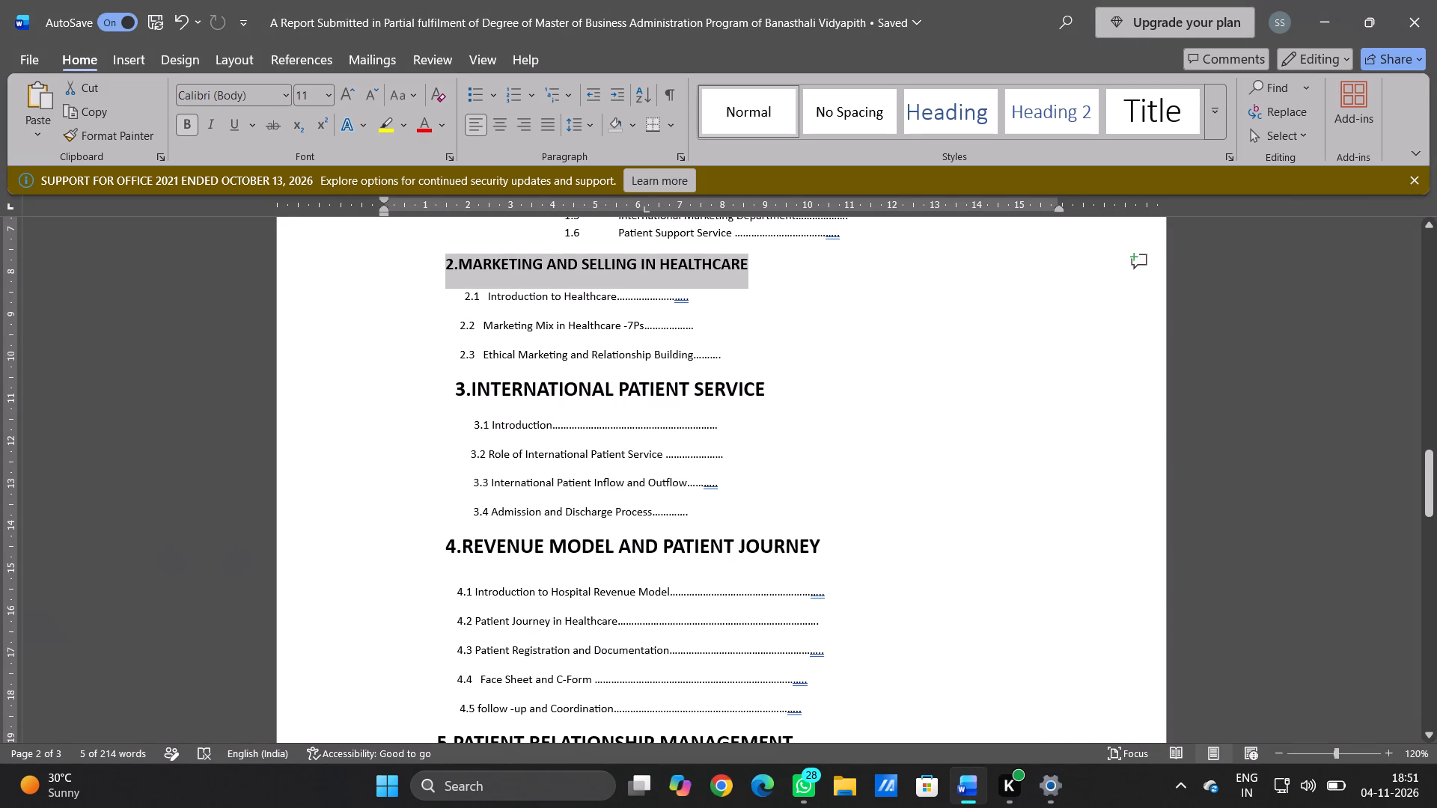
drag(473, 388, 726, 392)
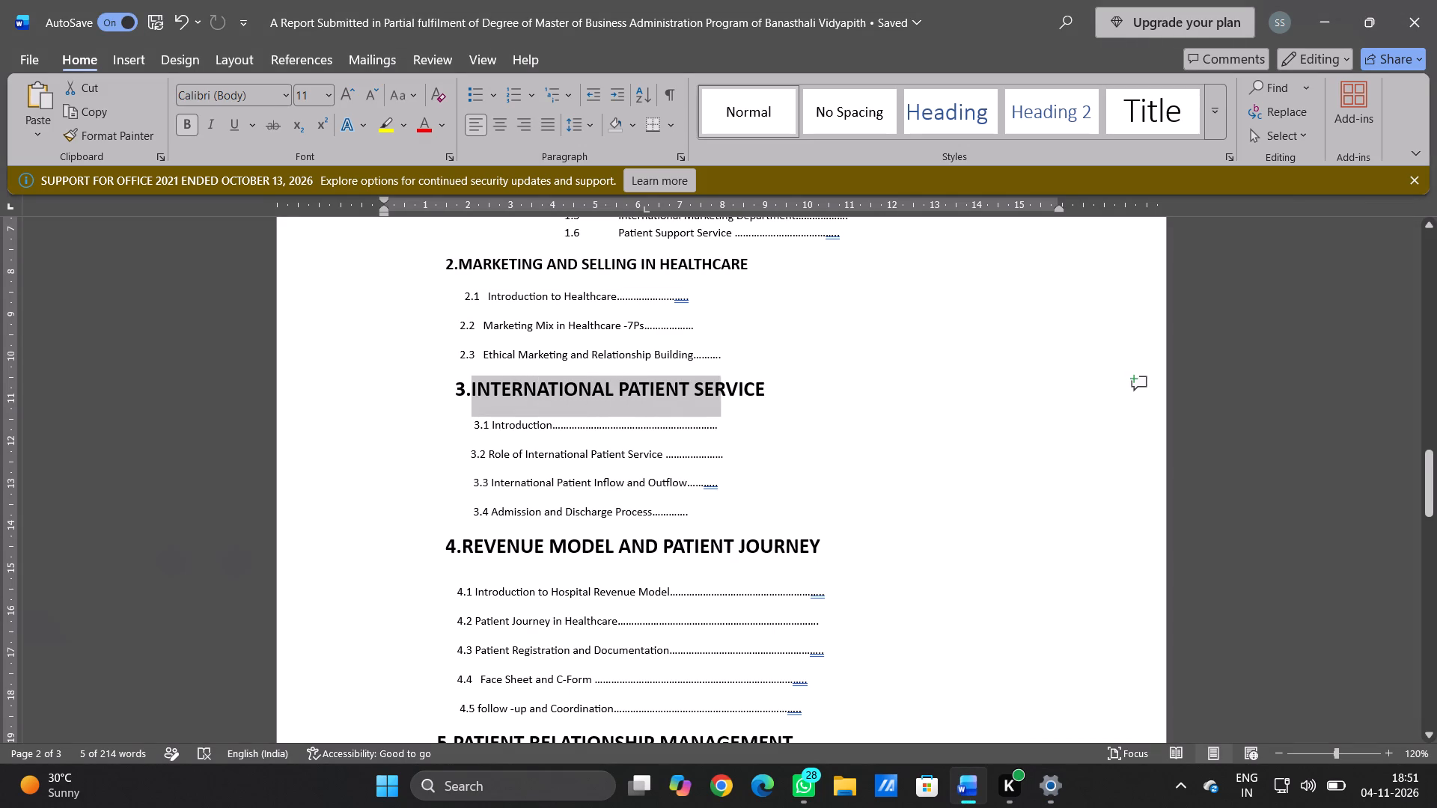
drag(726, 392, 760, 389)
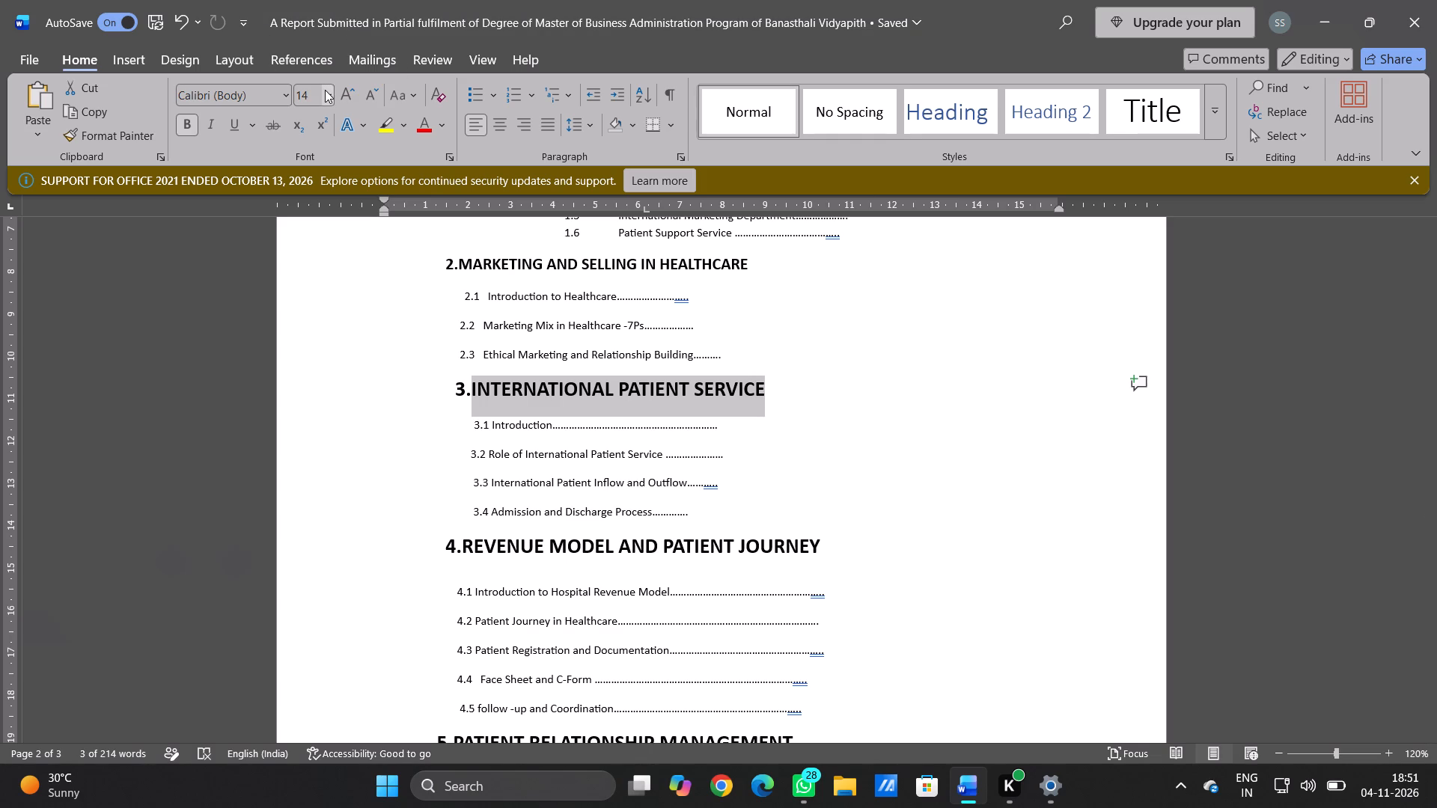
click(325, 90)
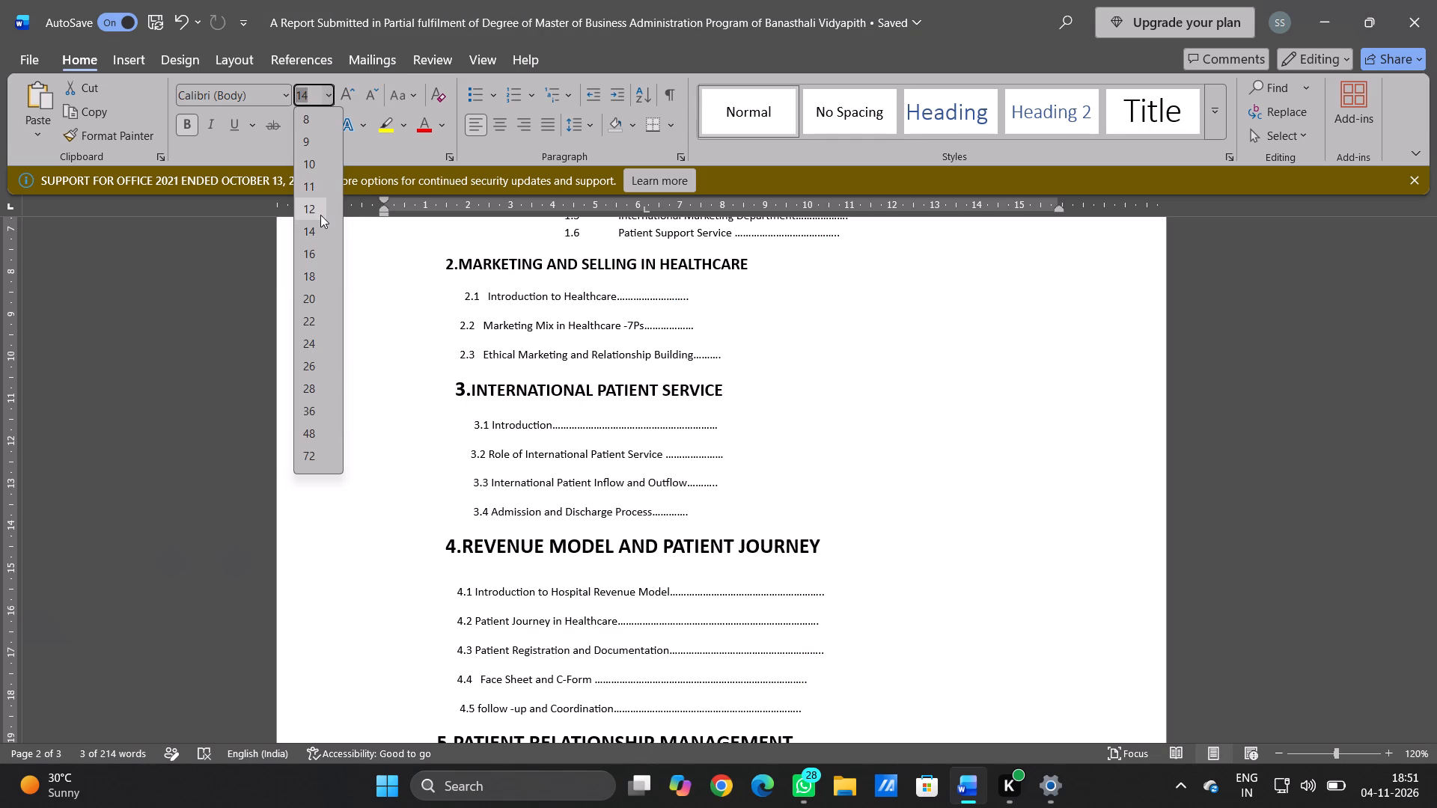
click(320, 215)
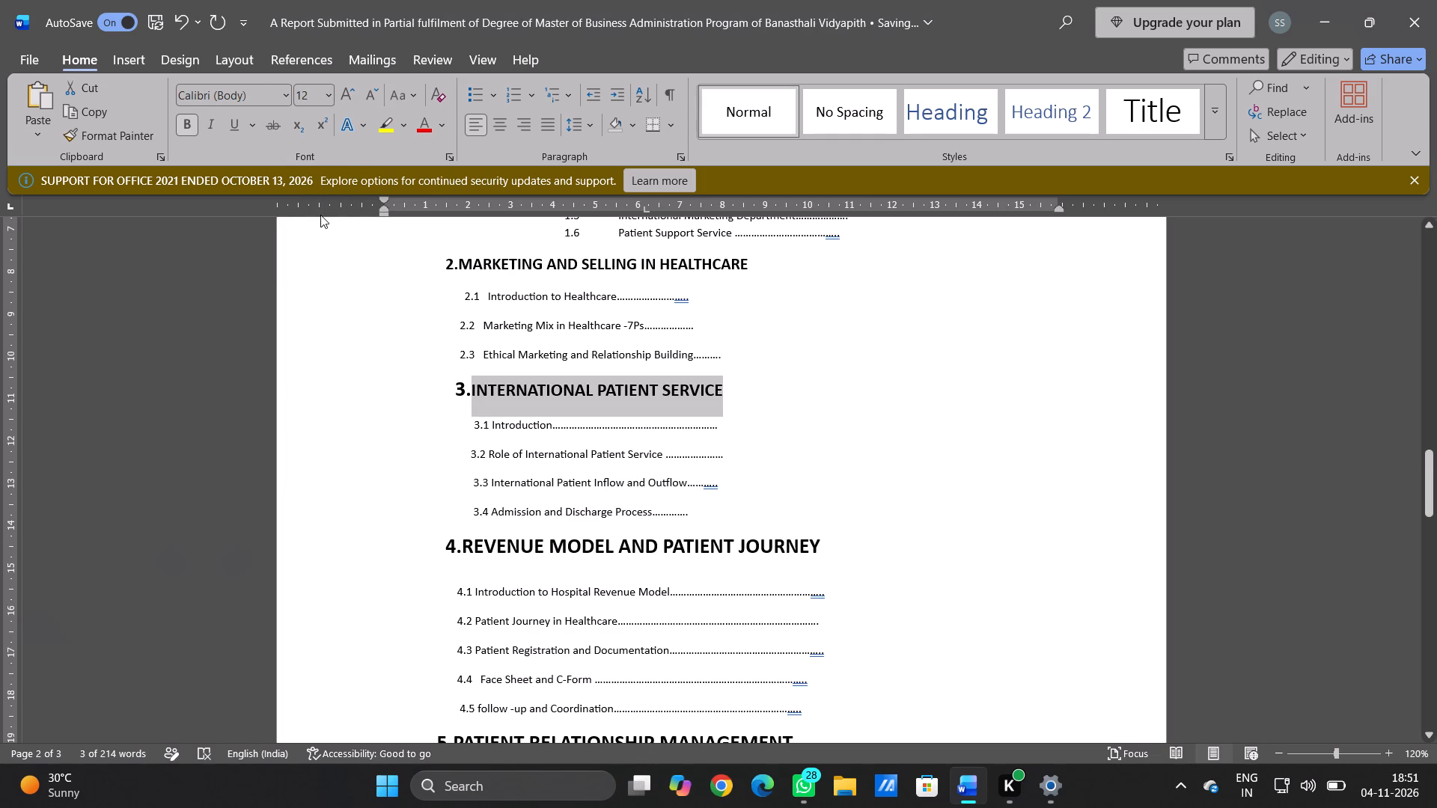
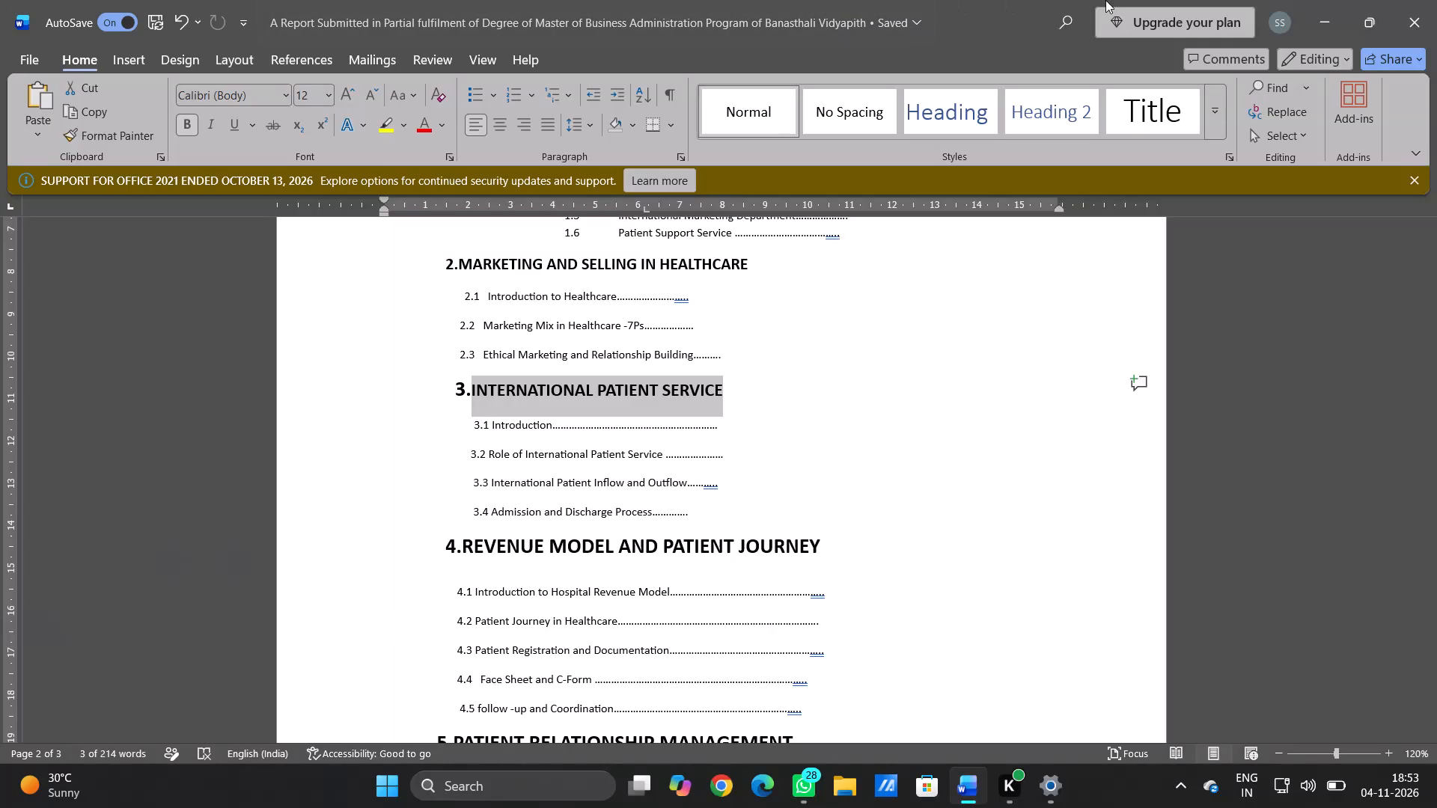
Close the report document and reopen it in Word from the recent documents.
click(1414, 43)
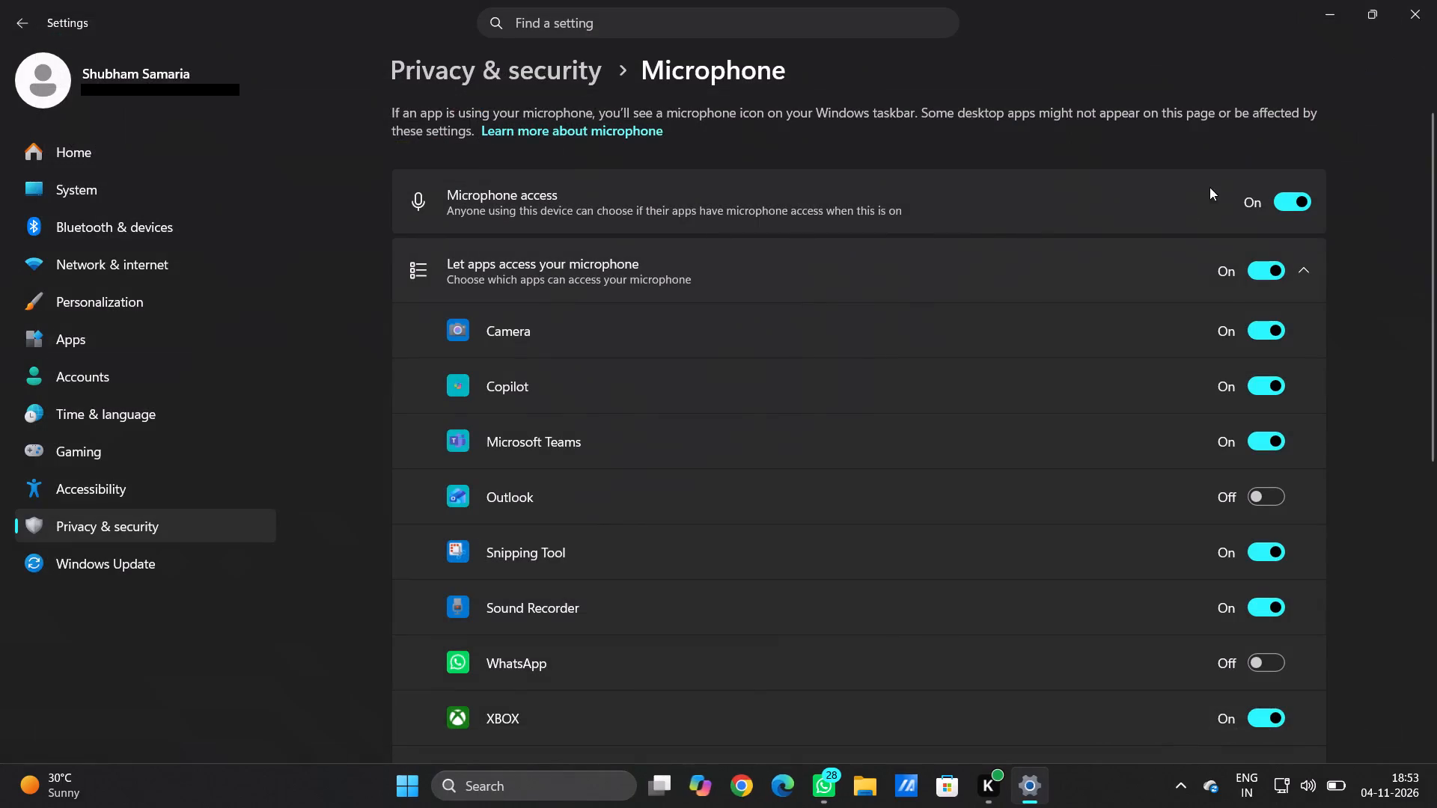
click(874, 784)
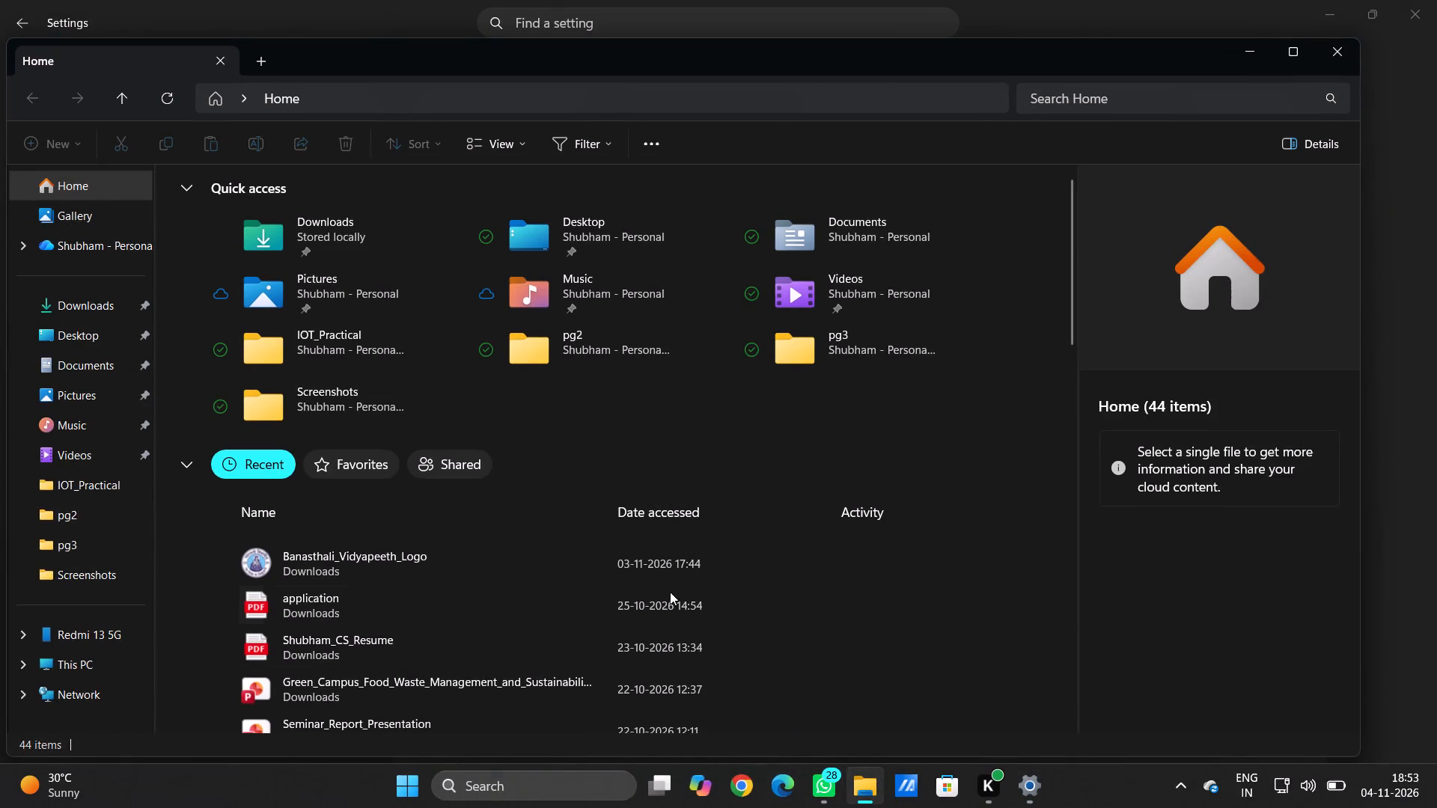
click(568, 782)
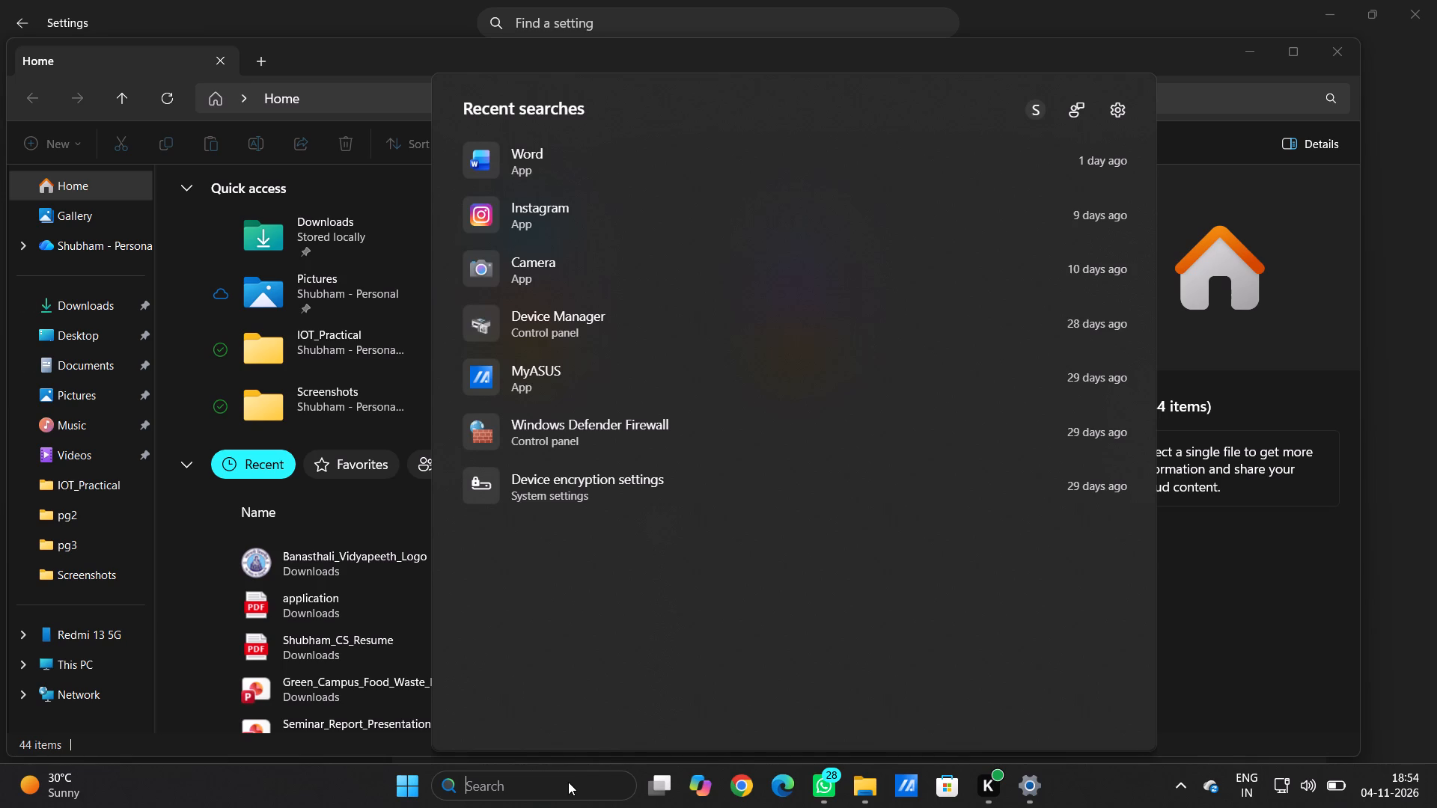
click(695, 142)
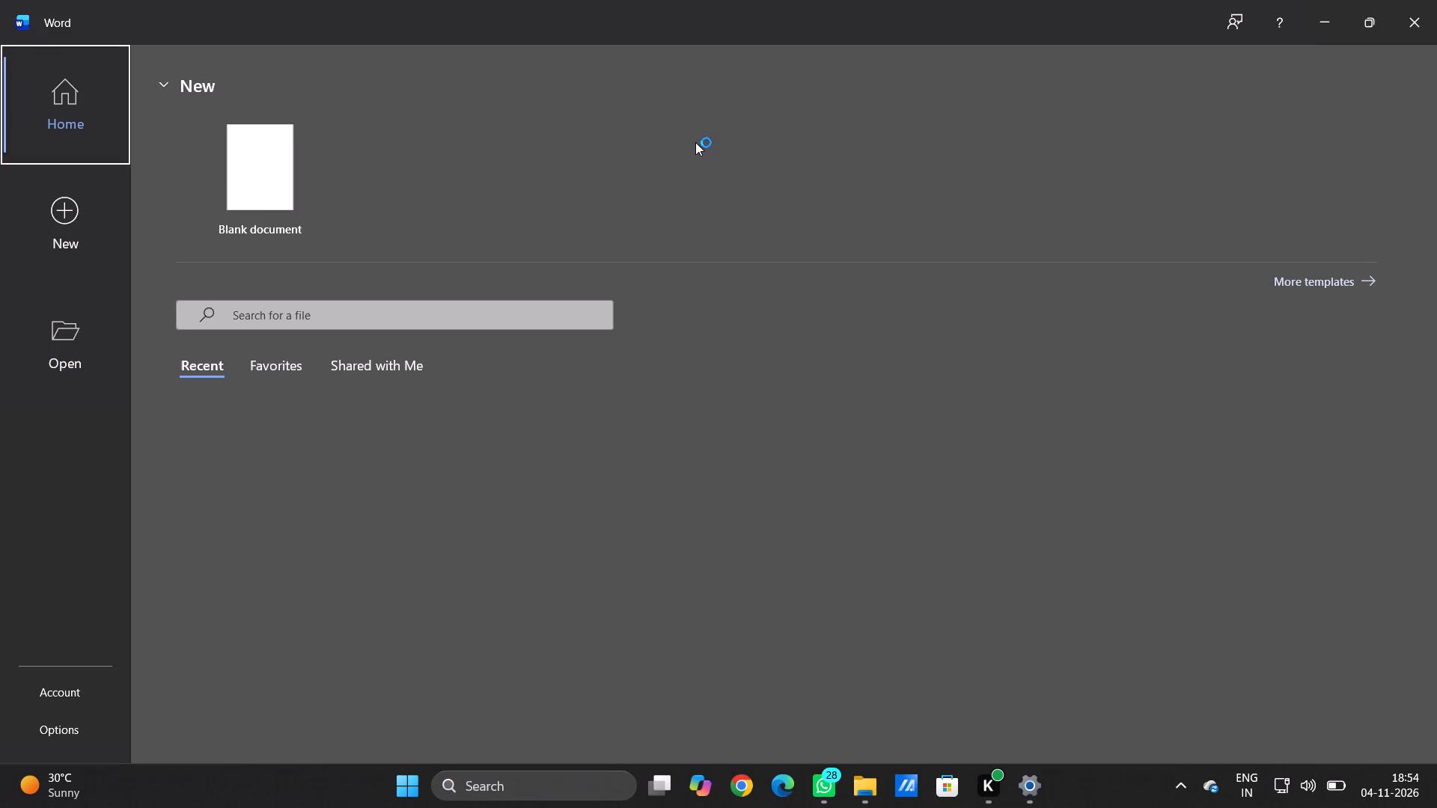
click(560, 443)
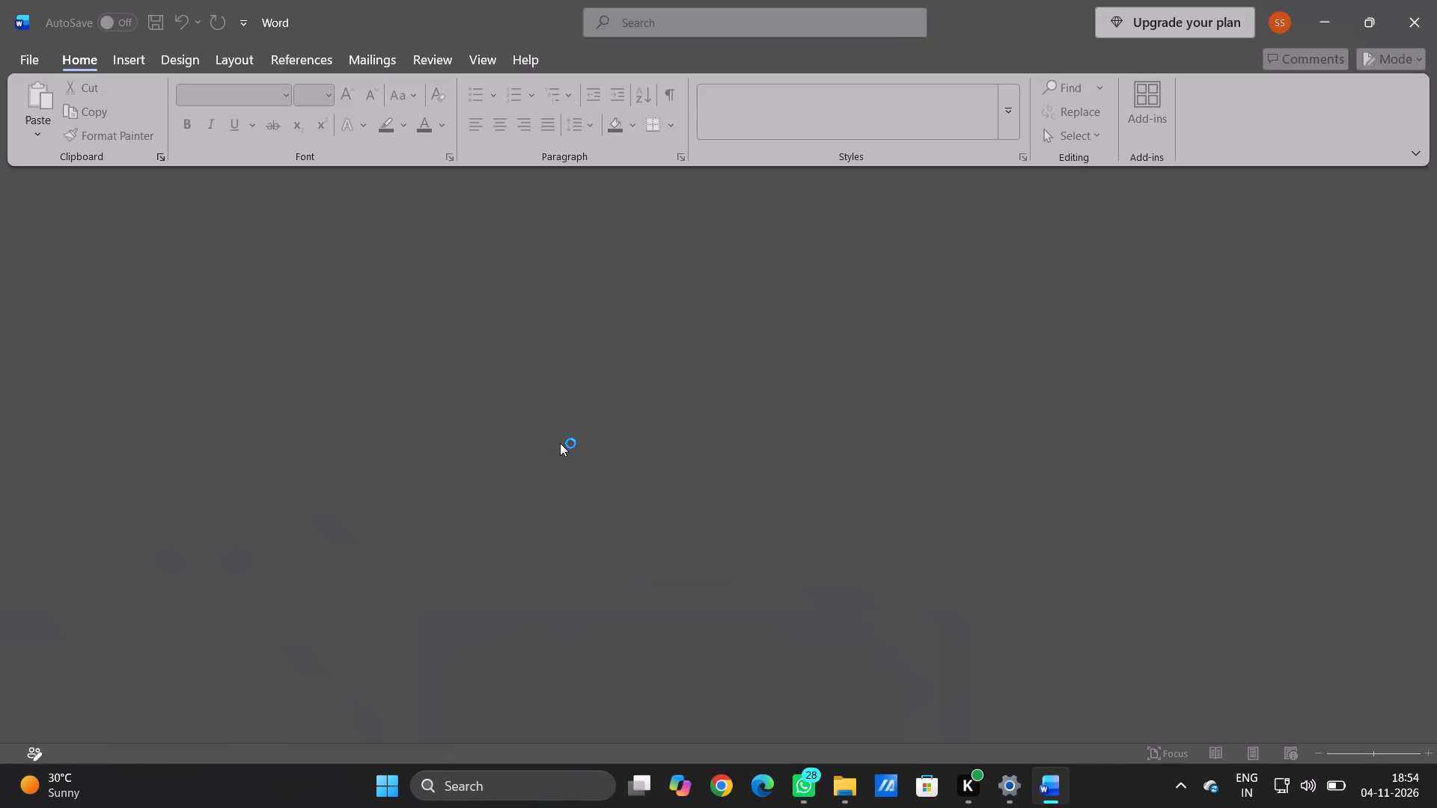
Look through the reopened report from the cover page to the table of contents entries for chapters 3 to 6.
scroll(560, 443, down, 3)
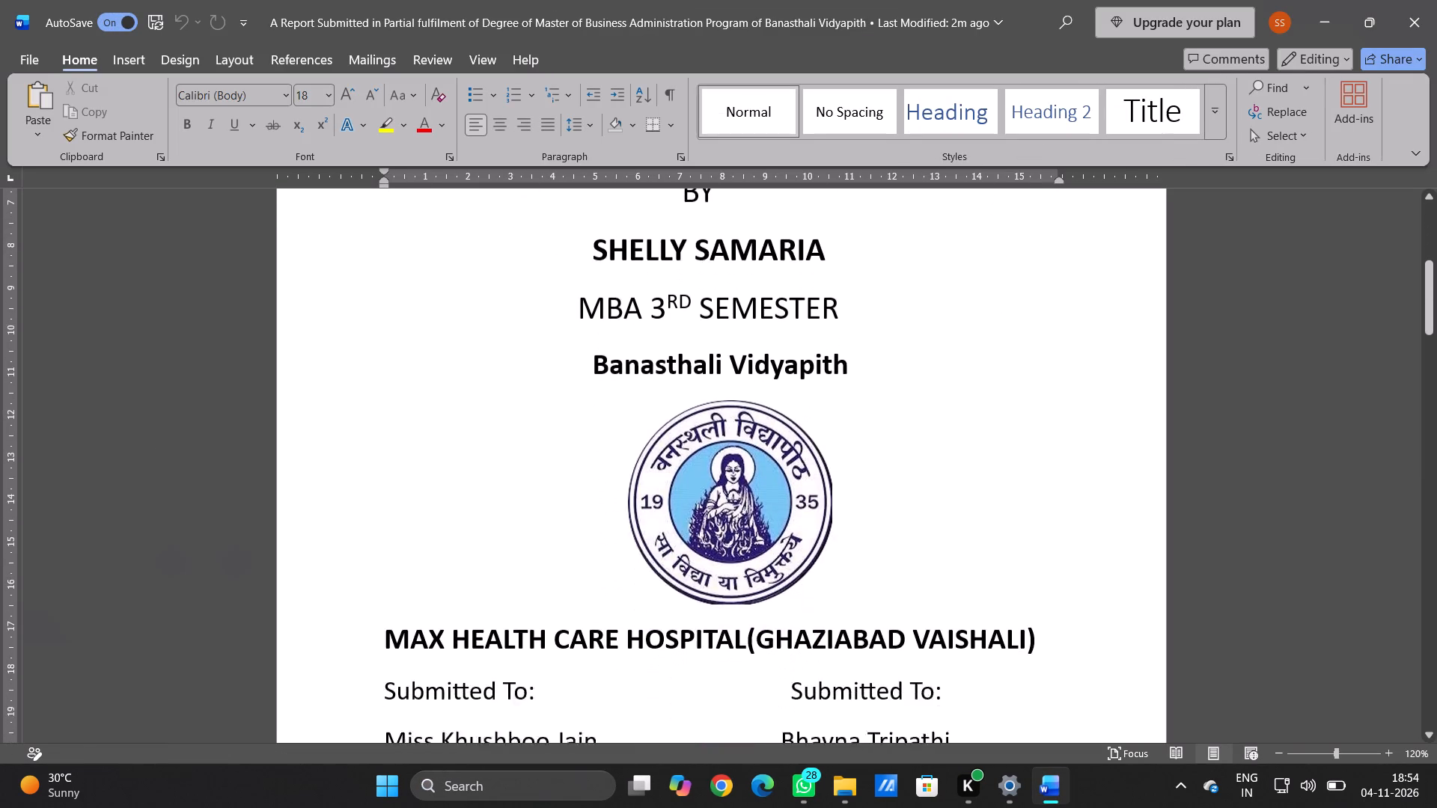
scroll(560, 443, down, 6)
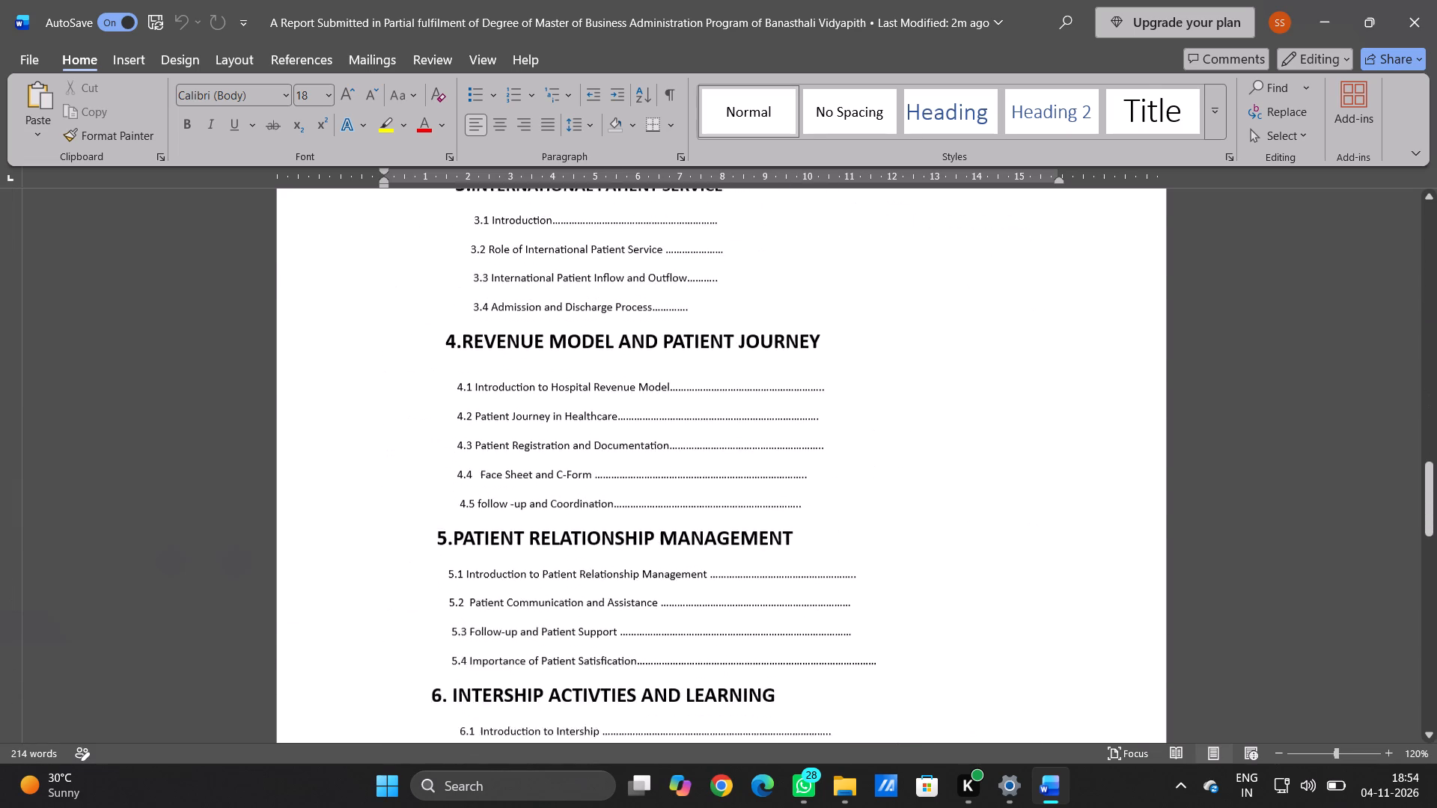
scroll(565, 416, down, 2)
scroll(565, 416, up, 1)
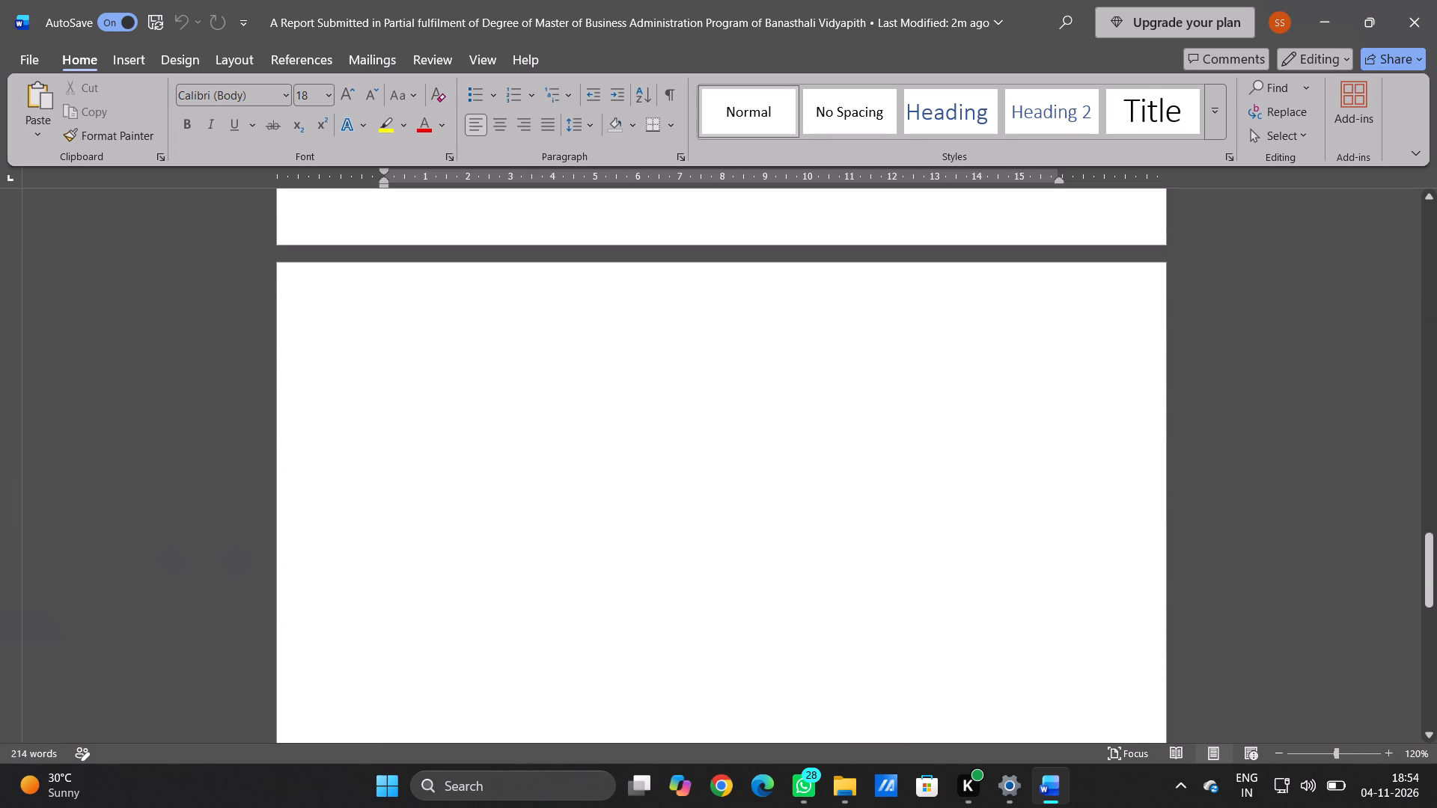
scroll(565, 416, up, 3)
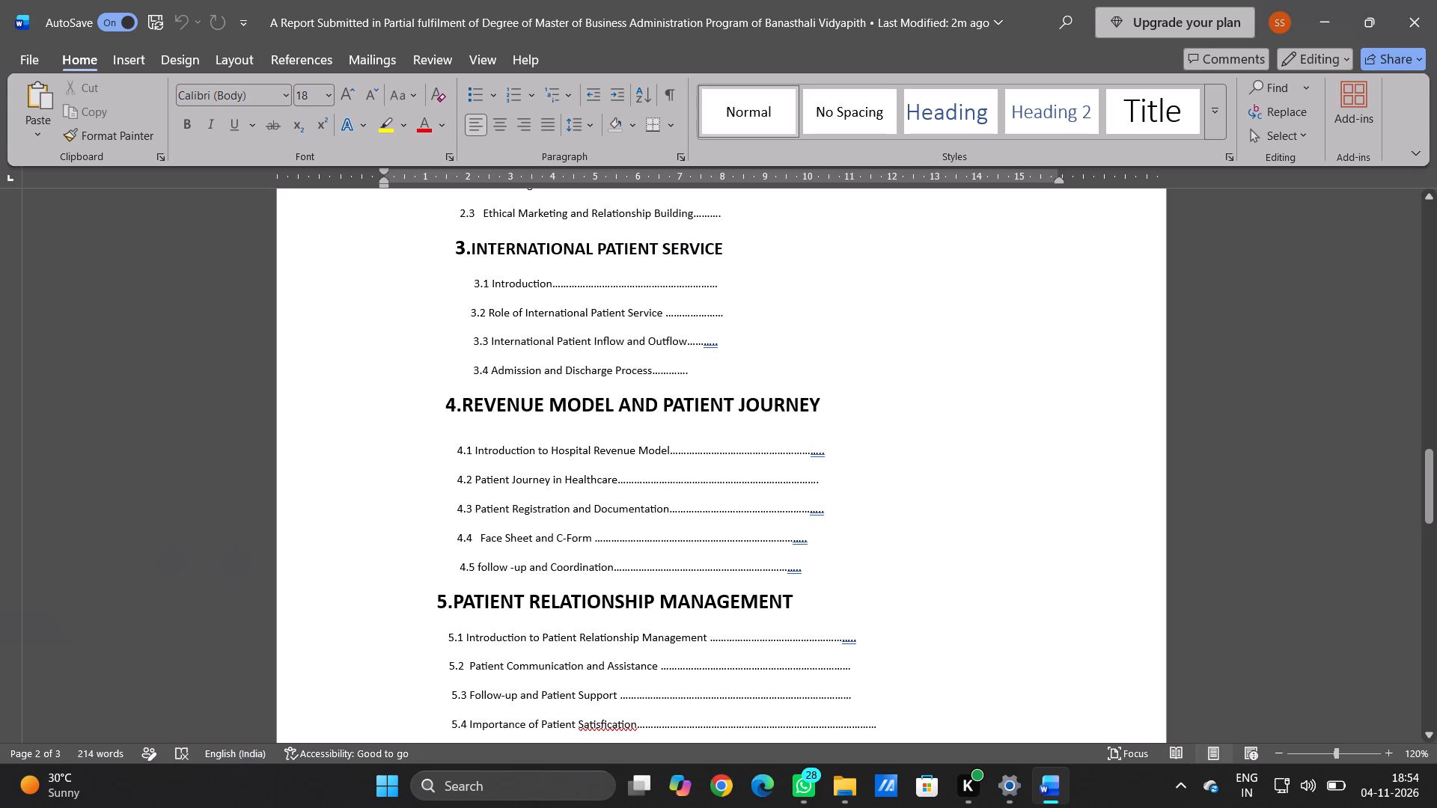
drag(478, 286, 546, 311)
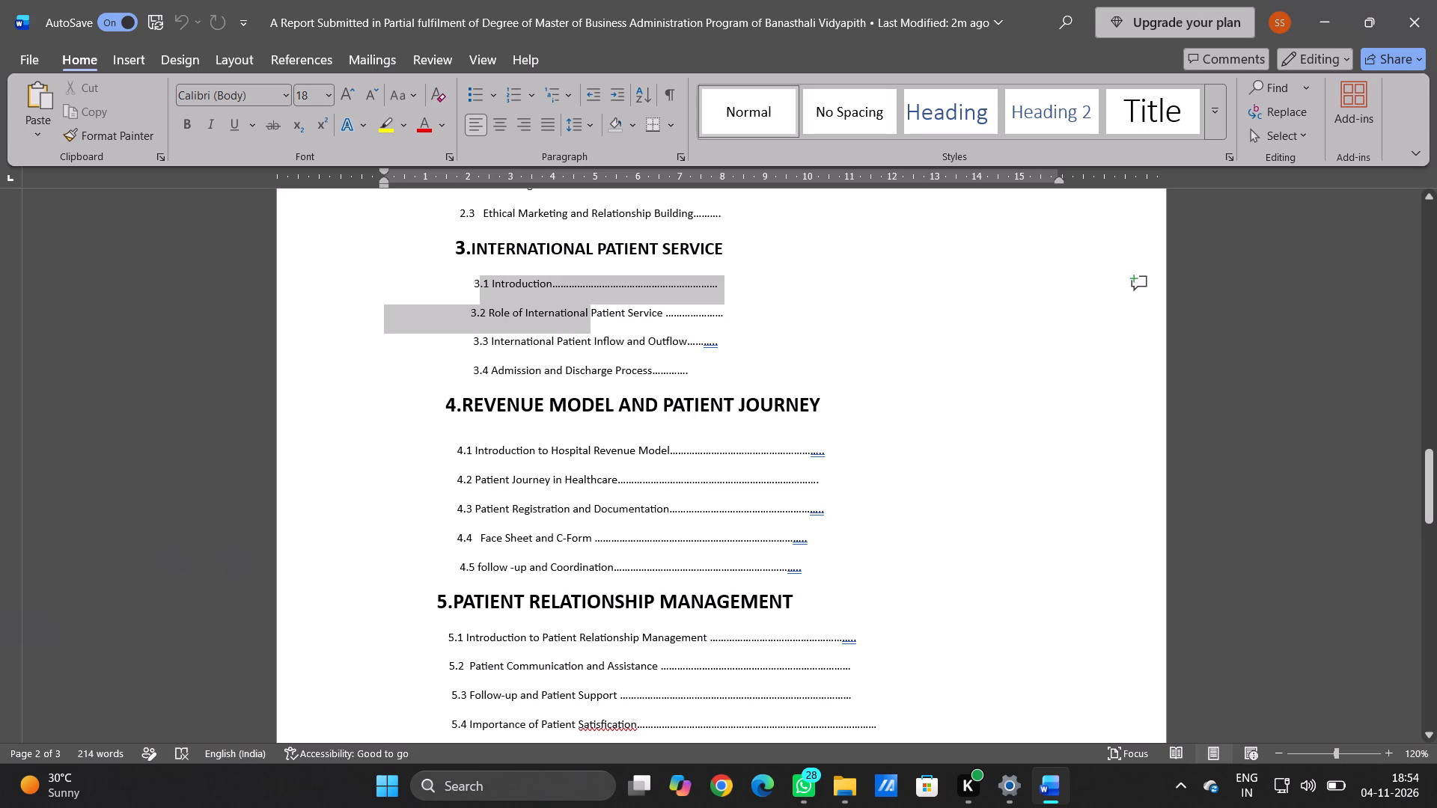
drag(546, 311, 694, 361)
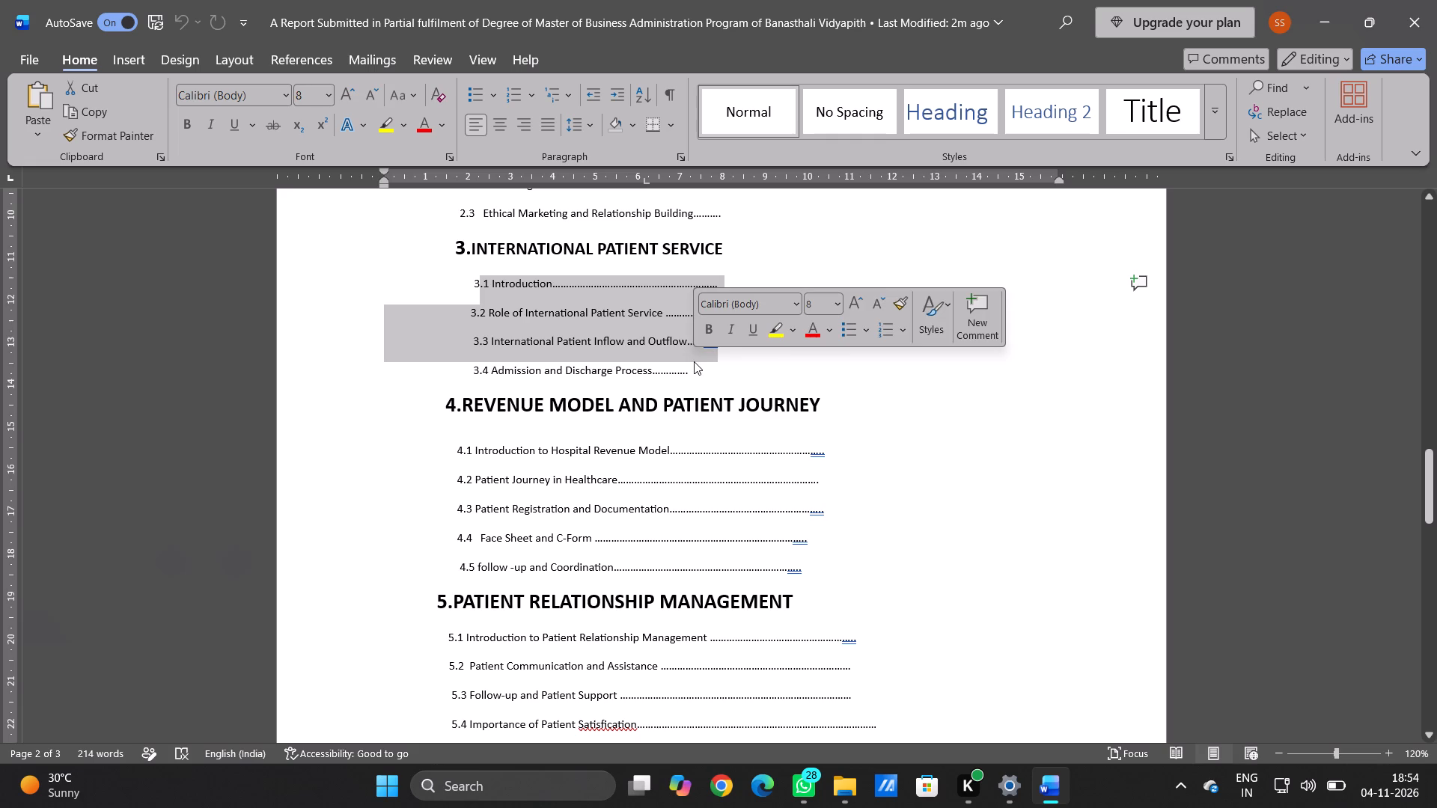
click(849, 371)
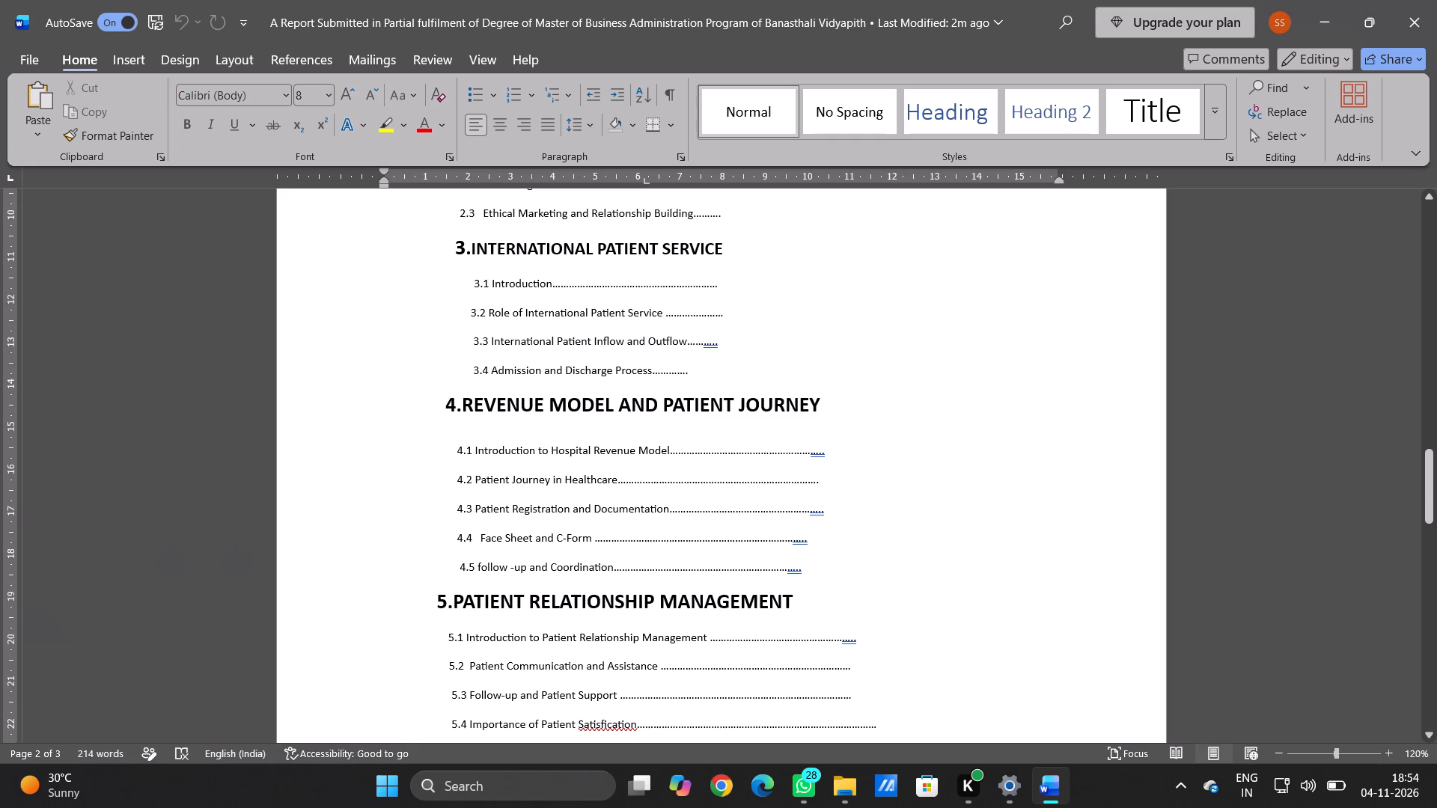